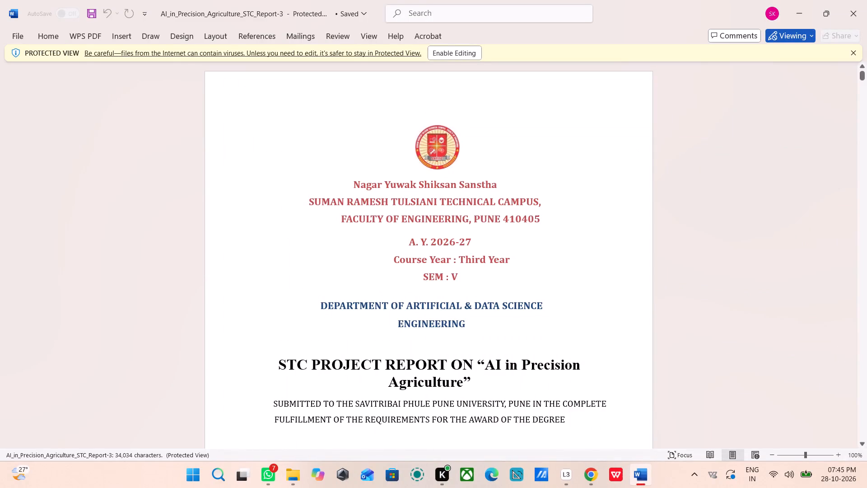
Enable editing of the protected AI in Precision Agriculture report and close the stray WPS Office window.
{"action": "left_click", "coordinate": [438, 58]}
{"action": "left_click", "coordinate": [438, 58]}
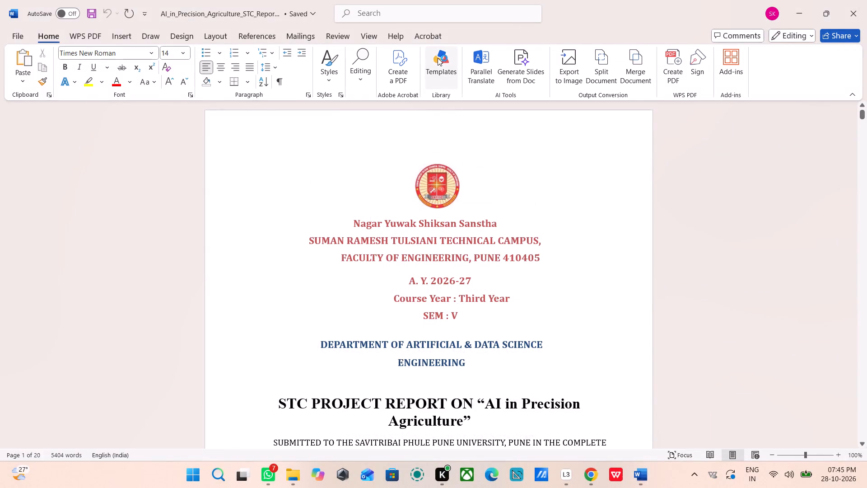
{"action": "scroll", "coordinate": [438, 58], "scroll_direction": "up", "scroll_amount": 1}
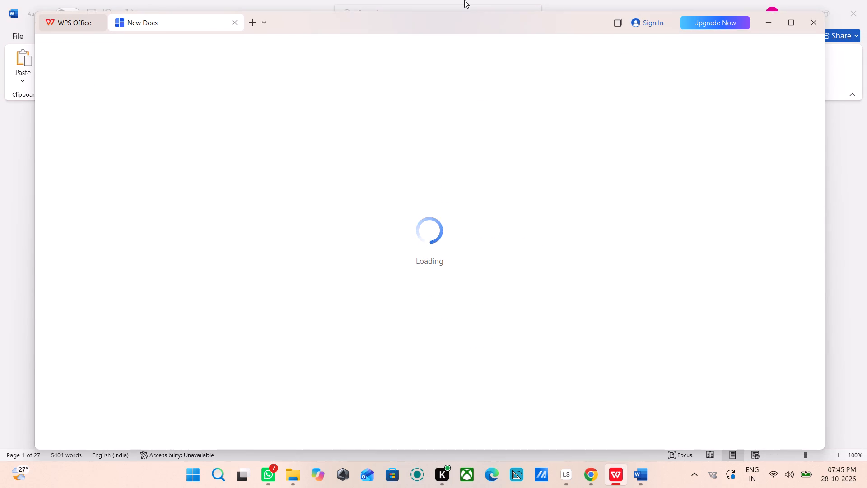
{"action": "left_click", "coordinate": [821, 28]}
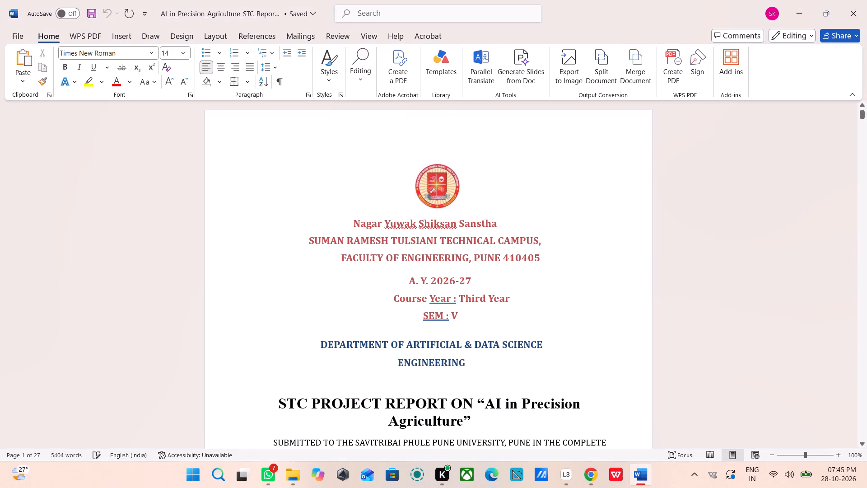
Examine the cover page from the project title down to the emblem and page end.
{"action": "scroll", "coordinate": [429, 261], "scroll_direction": "down", "scroll_amount": 2}
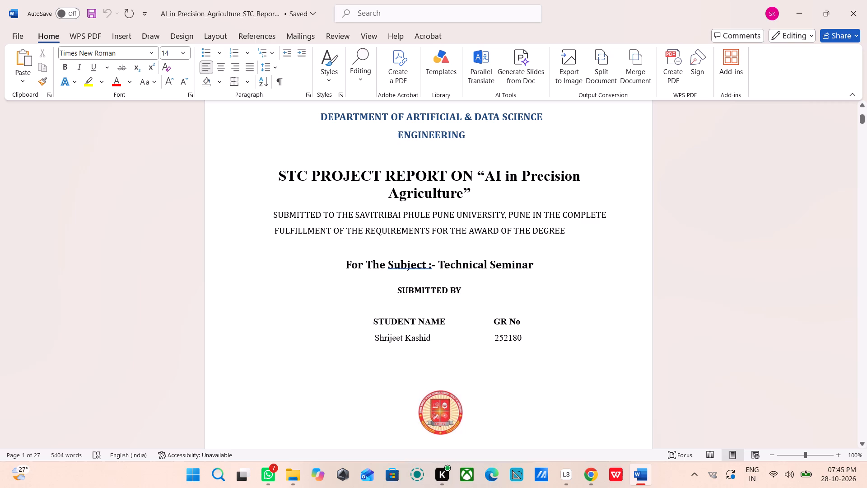
{"action": "left_click_drag", "start_coordinate": [273, 177], "coordinate": [485, 186]}
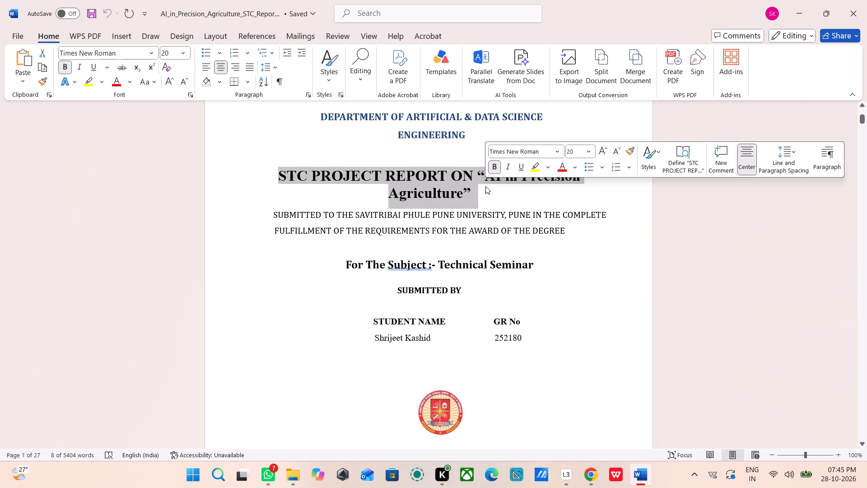
{"action": "left_click", "coordinate": [482, 191]}
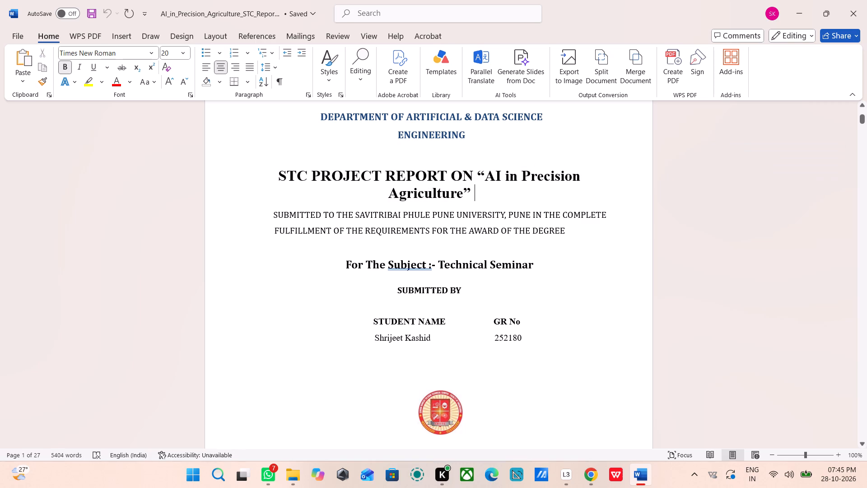
{"action": "scroll", "coordinate": [449, 208], "scroll_direction": "up", "scroll_amount": 1}
{"action": "scroll", "coordinate": [449, 208], "scroll_direction": "down", "scroll_amount": 2}
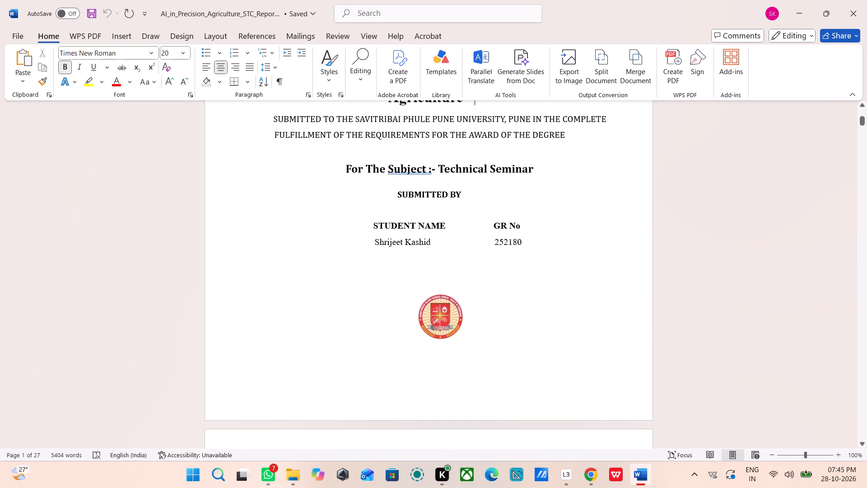
{"action": "scroll", "coordinate": [449, 208], "scroll_direction": "down", "scroll_amount": 2}
{"action": "scroll", "coordinate": [449, 208], "scroll_direction": "up", "scroll_amount": 1}
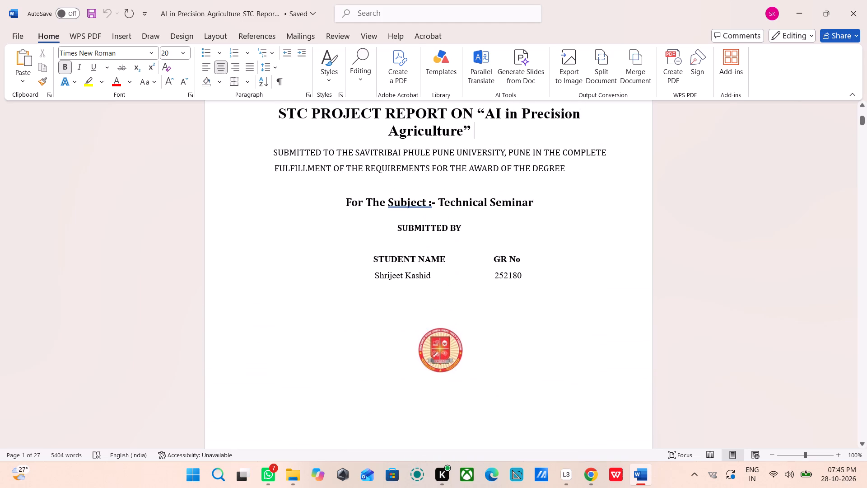
Insert four blank lines below the student details to push the cover page's bottom emblem onto the certificate page.
{"action": "left_click", "coordinate": [403, 324]}
{"action": "left_click", "coordinate": [416, 350]}
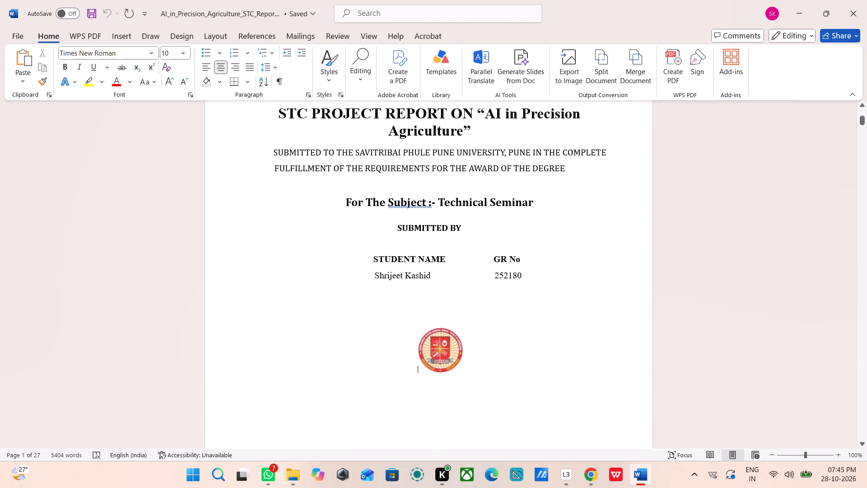
{"action": "key", "text": "Up"}
{"action": "key", "text": "Up"}
{"action": "key", "text": "Down"}
{"action": "key", "text": "Up"}
{"action": "key", "text": "BackSpace"}
{"action": "key", "text": "Down"}
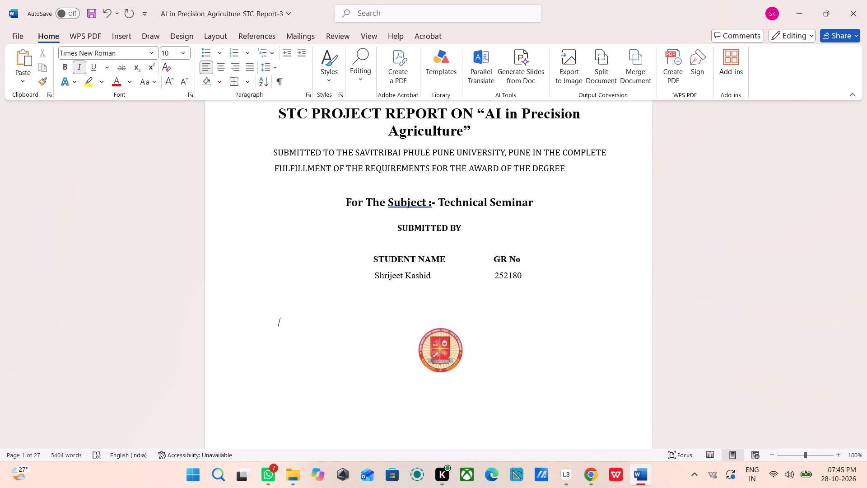
{"action": "key", "text": "Return"}
{"action": "key", "text": "Return"}
{"action": "key", "text": "Return"}
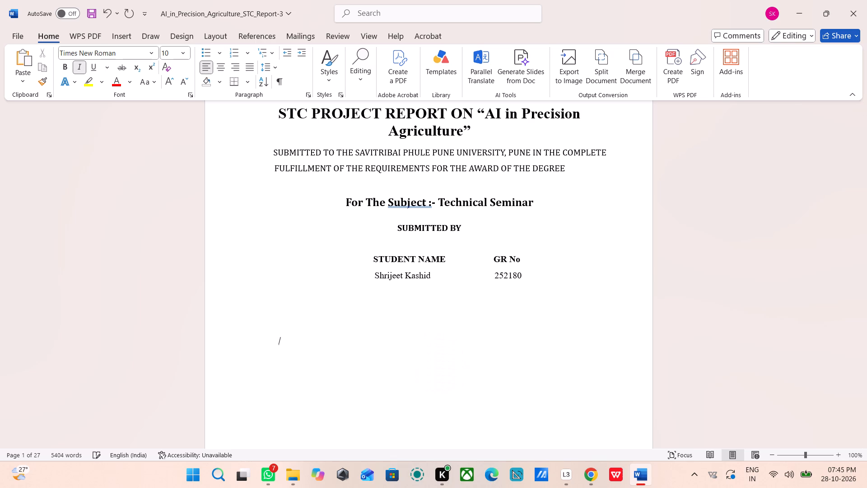
{"action": "key", "text": "Return"}
Check the layout around the break between the cover page and the certificate page.
{"action": "scroll", "coordinate": [416, 350], "scroll_direction": "down", "scroll_amount": 2}
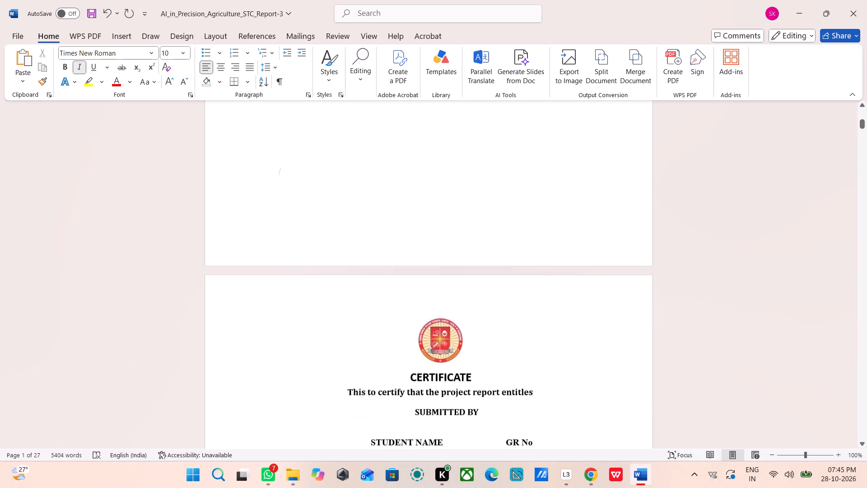
{"action": "scroll", "coordinate": [416, 350], "scroll_direction": "down", "scroll_amount": 1}
{"action": "scroll", "coordinate": [416, 350], "scroll_direction": "up", "scroll_amount": 3}
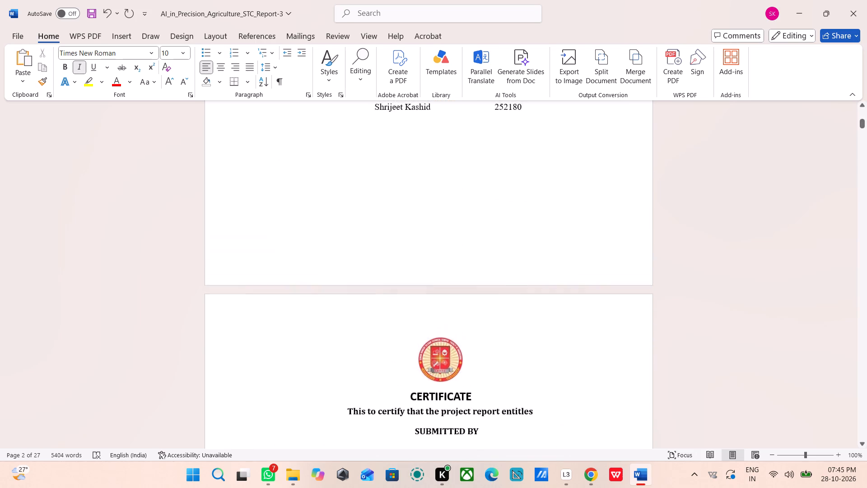
{"action": "scroll", "coordinate": [416, 350], "scroll_direction": "up", "scroll_amount": 1}
{"action": "scroll", "coordinate": [416, 350], "scroll_direction": "down", "scroll_amount": 2}
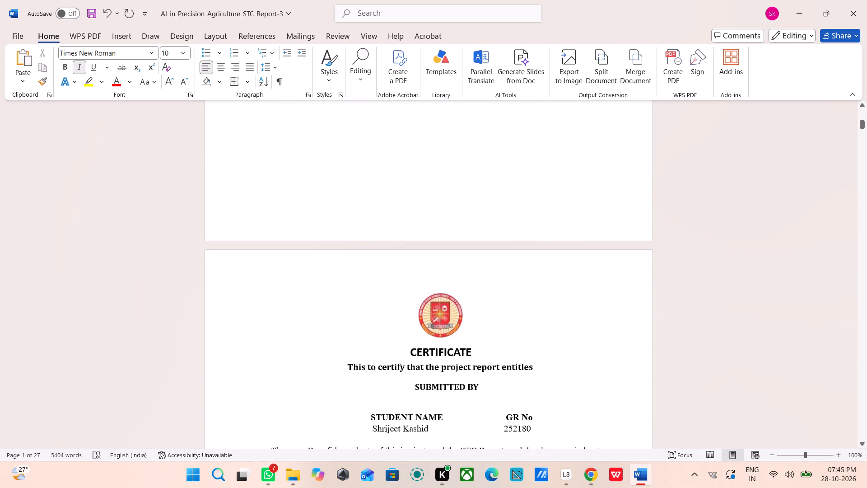
Indent the "Seal/Stamp of the College" line by six spaces, aligning it with the Project Guide block on the certificate page.
{"action": "scroll", "coordinate": [416, 350], "scroll_direction": "down", "scroll_amount": 1}
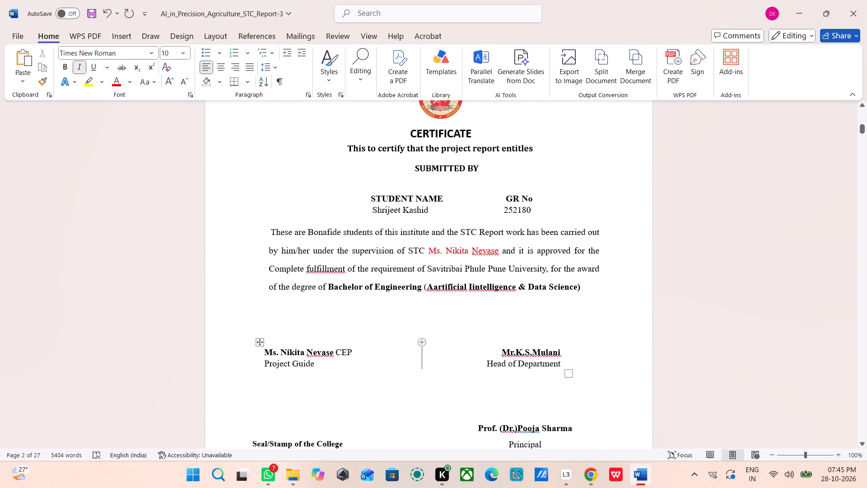
{"action": "scroll", "coordinate": [458, 256], "scroll_direction": "down", "scroll_amount": 2}
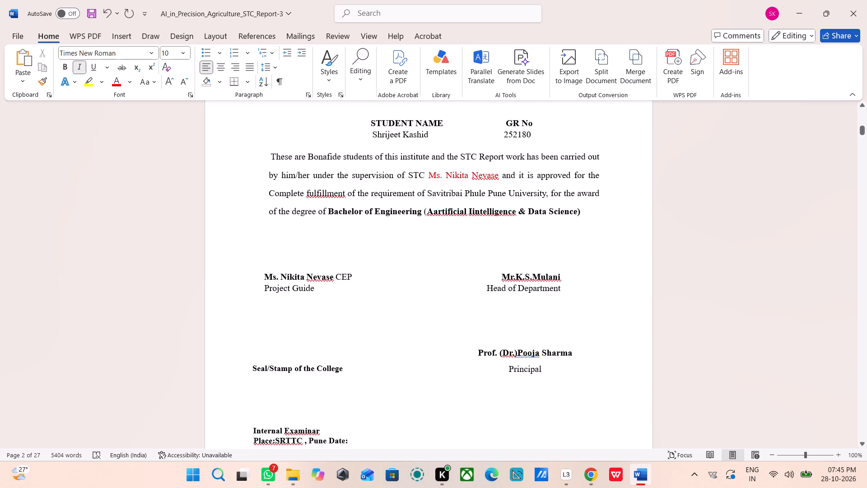
{"action": "scroll", "coordinate": [458, 256], "scroll_direction": "down", "scroll_amount": 1}
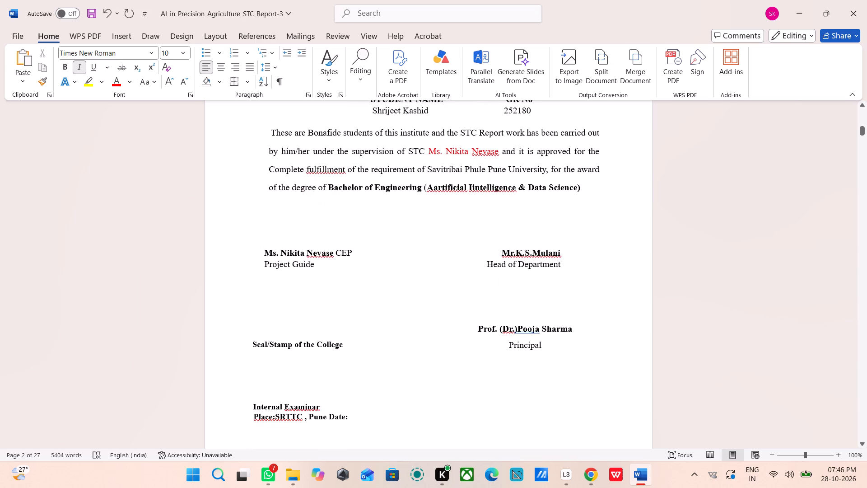
{"action": "left_click", "coordinate": [254, 342]}
{"action": "left_click", "coordinate": [254, 342]}
{"action": "key", "text": "space"}
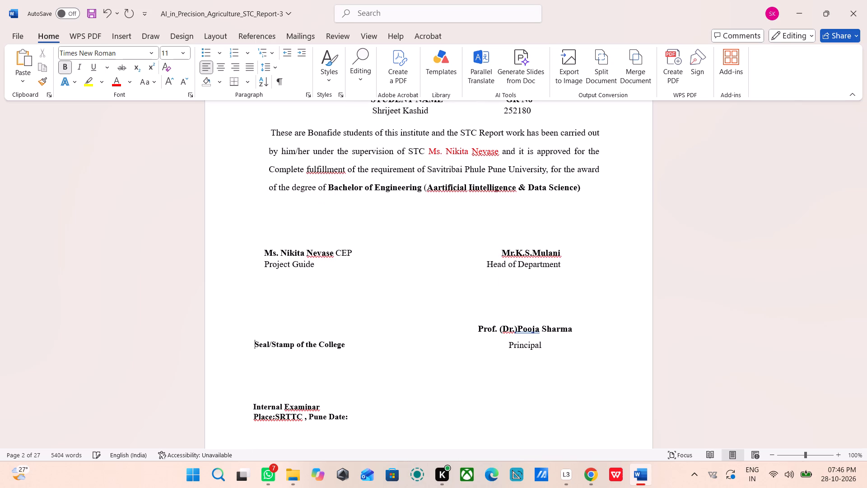
{"action": "key", "text": "space"}
{"action": "key", "text": "space"}
{"action": "key", "text": "space"}
{"action": "key", "text": "space"}
{"action": "key", "text": "space"}
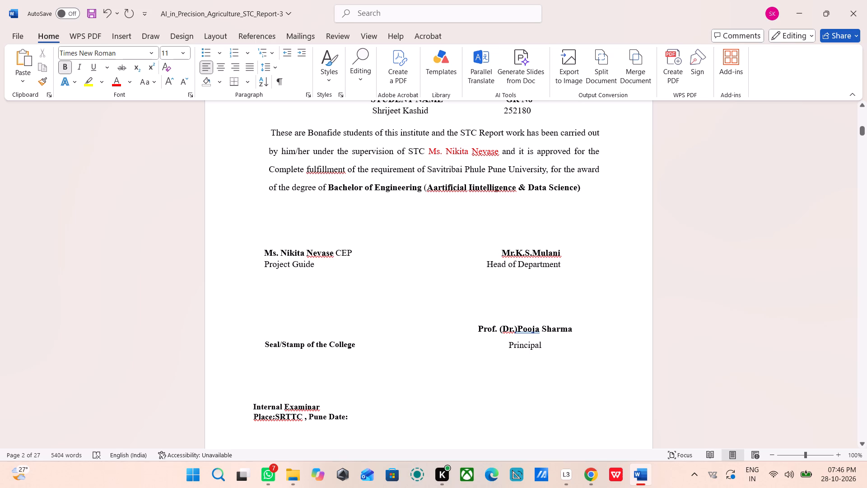
{"action": "key", "text": "space"}
{"action": "key", "text": "space"}
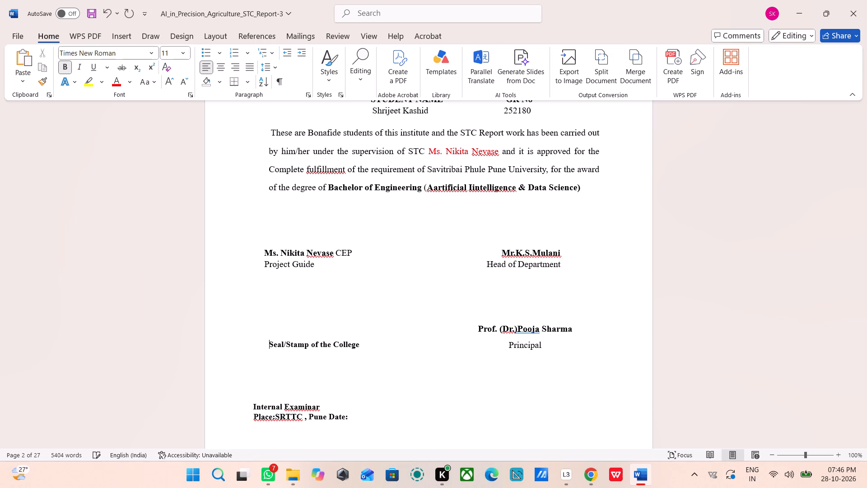
{"action": "key", "text": "BackSpace"}
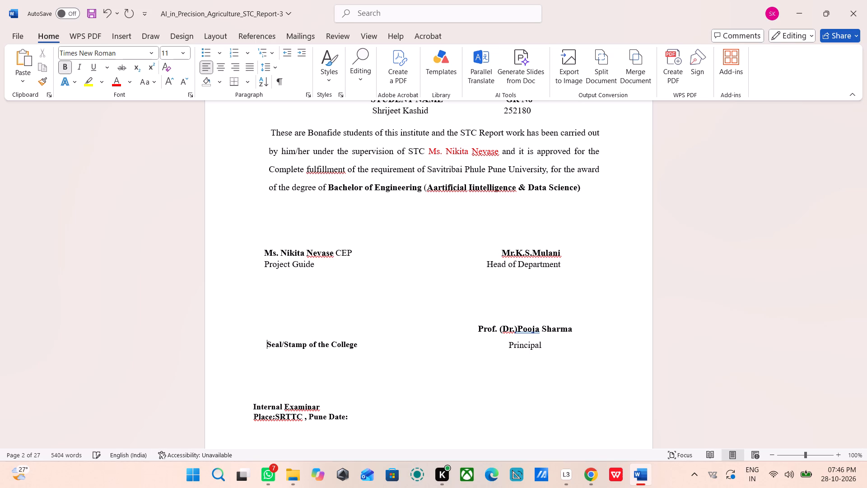
{"action": "key", "text": "BackSpace"}
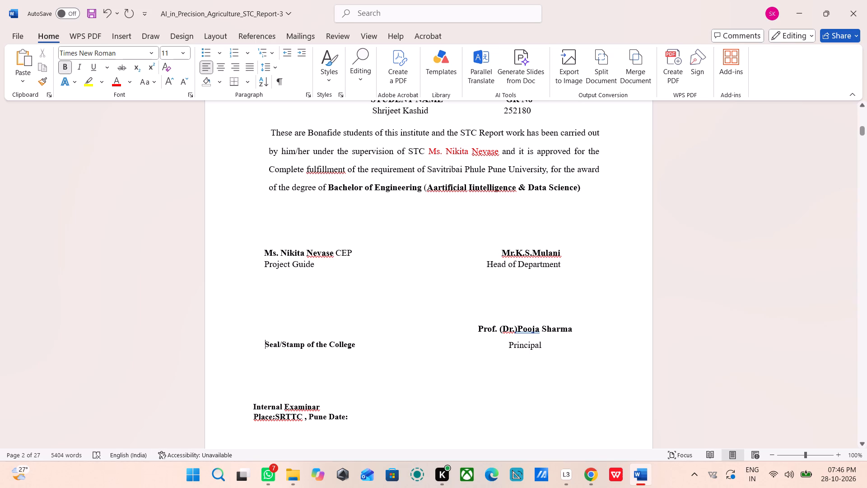
Indent the "Internal Examinar" line on the certificate page by four spaces.
{"action": "left_click", "coordinate": [251, 408]}
{"action": "key", "text": "space"}
{"action": "key", "text": "space"}
{"action": "key", "text": "space"}
{"action": "key", "text": "space"}
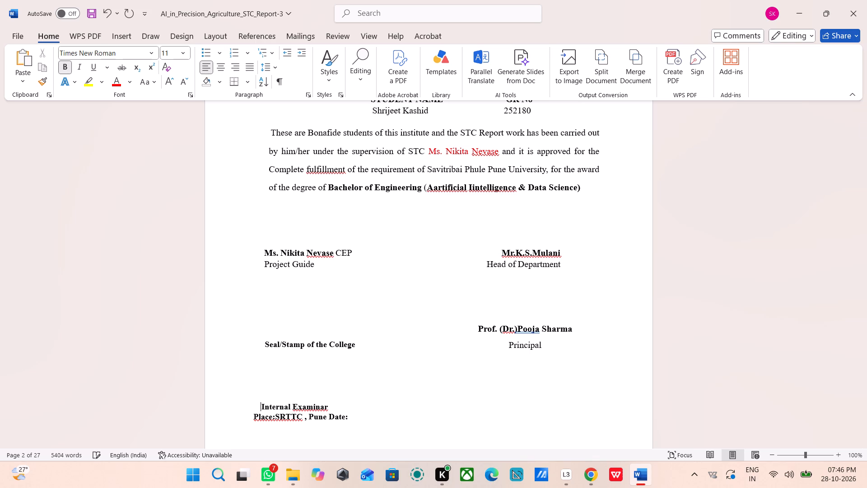
{"action": "key", "text": "space"}
{"action": "key", "text": "BackSpace"}
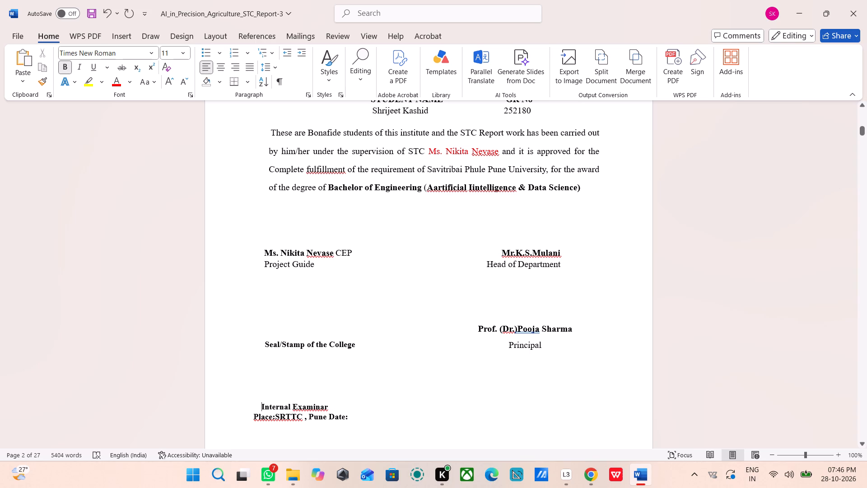
Try to indent the "Place:SRTTC , Pune Date:" line by adding five spaces before it.
{"action": "left_click", "coordinate": [252, 414]}
{"action": "key", "text": "space"}
{"action": "key", "text": "space"}
{"action": "key", "text": "space"}
{"action": "key", "text": "space"}
{"action": "key", "text": "space"}
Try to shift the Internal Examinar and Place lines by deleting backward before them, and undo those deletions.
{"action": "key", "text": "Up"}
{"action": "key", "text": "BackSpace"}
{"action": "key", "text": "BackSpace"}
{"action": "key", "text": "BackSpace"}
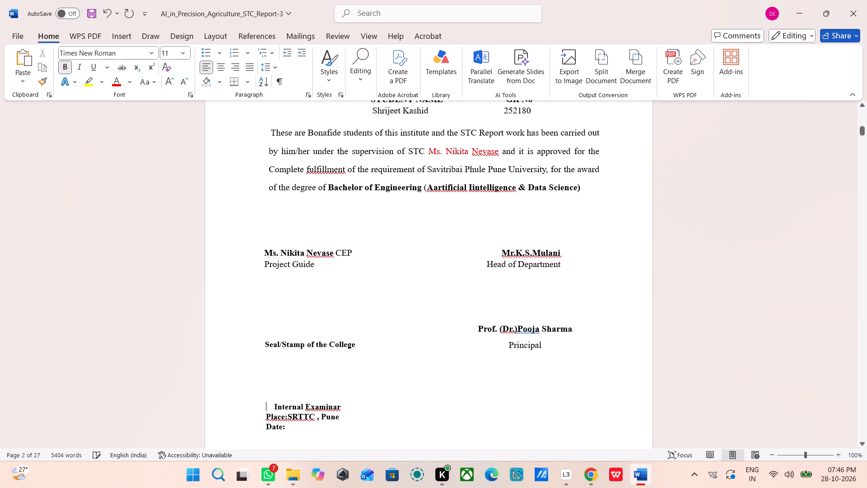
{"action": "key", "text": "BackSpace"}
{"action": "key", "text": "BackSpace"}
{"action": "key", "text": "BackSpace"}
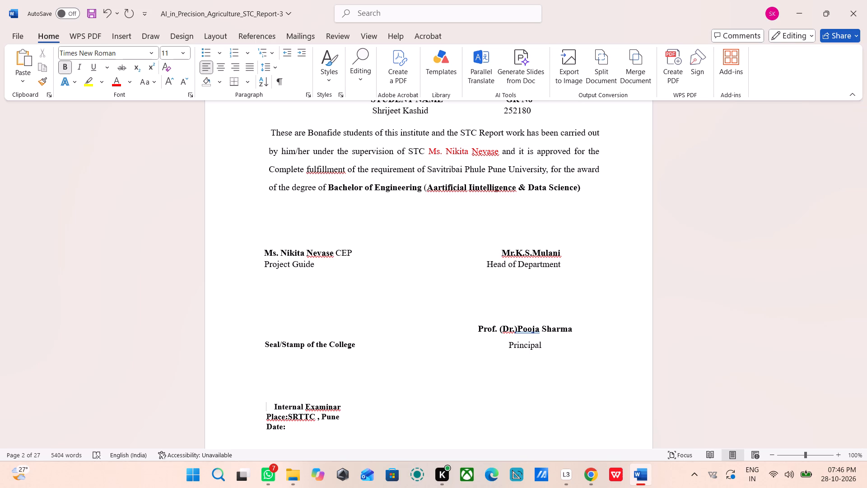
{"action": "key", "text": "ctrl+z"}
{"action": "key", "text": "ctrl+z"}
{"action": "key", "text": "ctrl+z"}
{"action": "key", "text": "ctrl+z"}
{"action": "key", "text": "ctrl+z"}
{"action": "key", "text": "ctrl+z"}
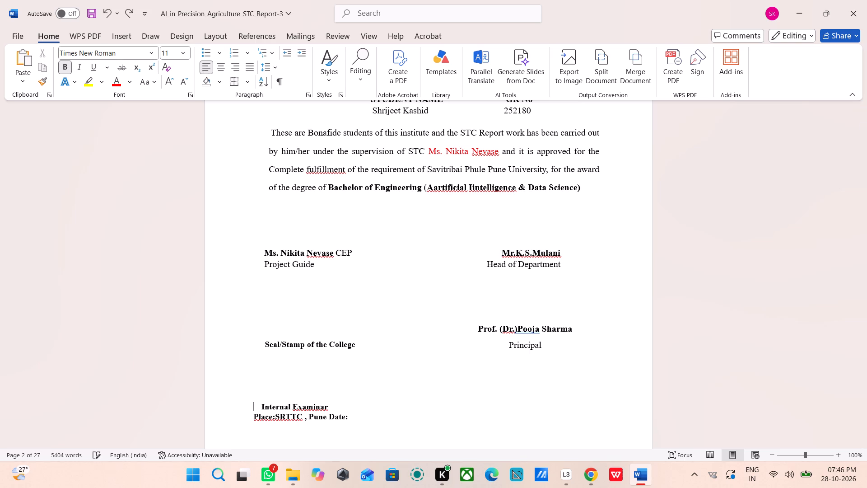
Remove the leading spaces before "Internal Examinar" so it lines up with the Place line on the certificate page.
{"action": "key", "text": "BackSpace"}
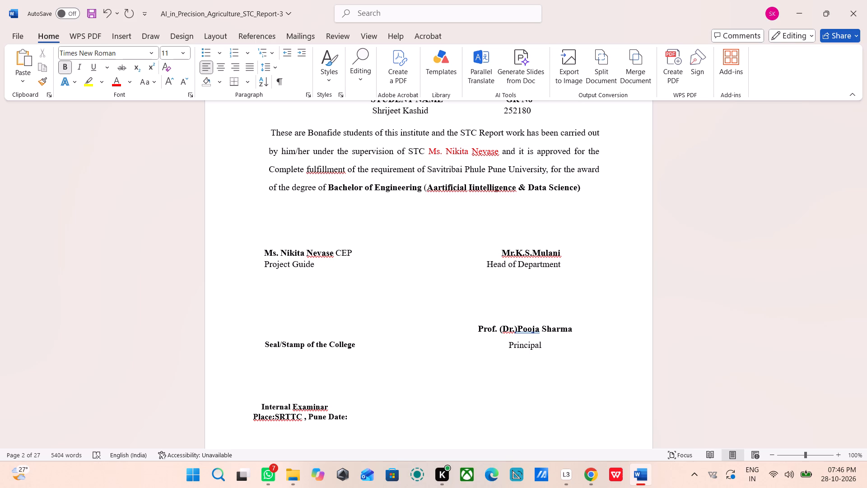
{"action": "key", "text": "Right"}
{"action": "key", "text": "Right"}
{"action": "key", "text": "Right"}
{"action": "key", "text": "Right"}
{"action": "key", "text": "BackSpace"}
{"action": "key", "text": "BackSpace"}
{"action": "key", "text": "BackSpace"}
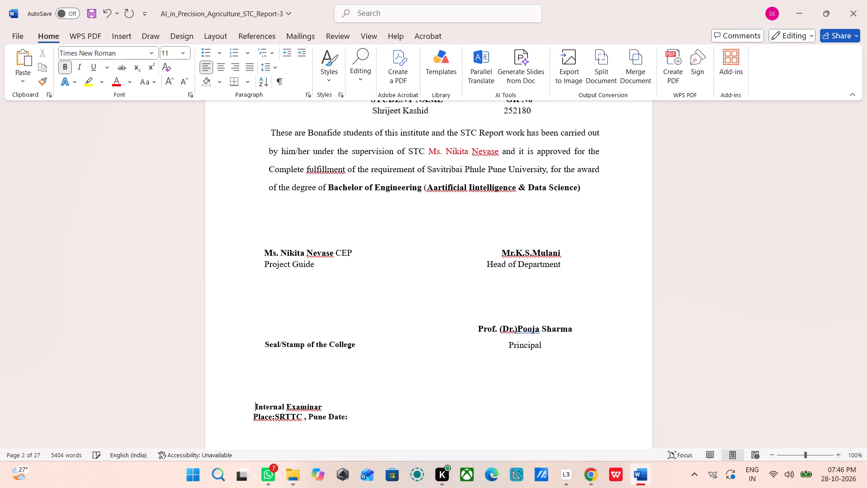
{"action": "key", "text": "BackSpace"}
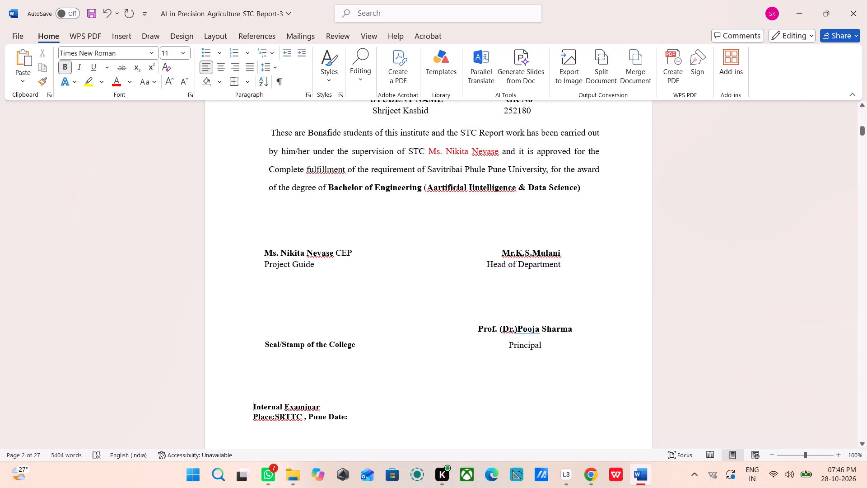
Move "CEP" down onto the Project Guide line and replace it with "STC", making it "STC Project Guide".
{"action": "left_click", "coordinate": [336, 253]}
{"action": "key", "text": "Return"}
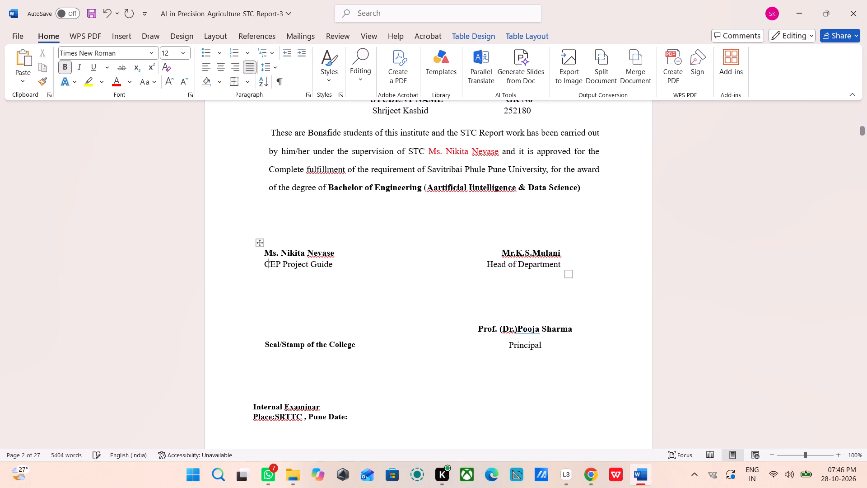
{"action": "left_click", "coordinate": [280, 266]}
{"action": "key", "text": "BackSpace"}
{"action": "key", "text": "BackSpace"}
{"action": "key", "text": "BackSpace"}
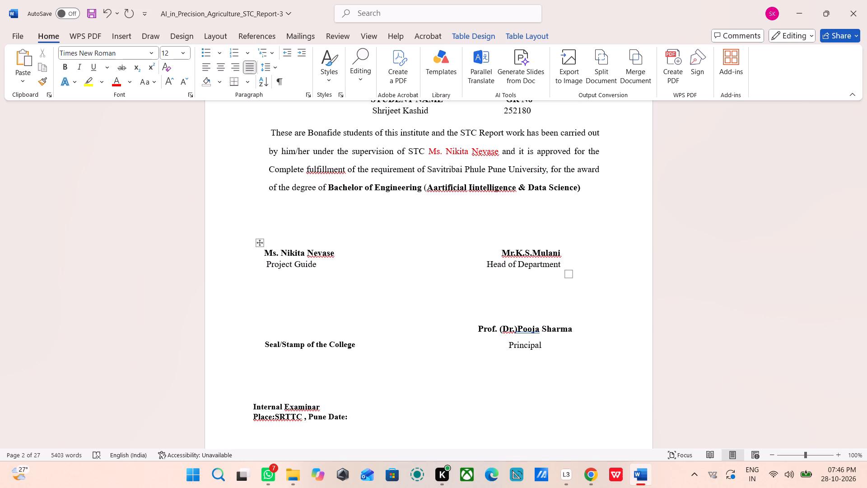
{"action": "type", "text": "STC"}
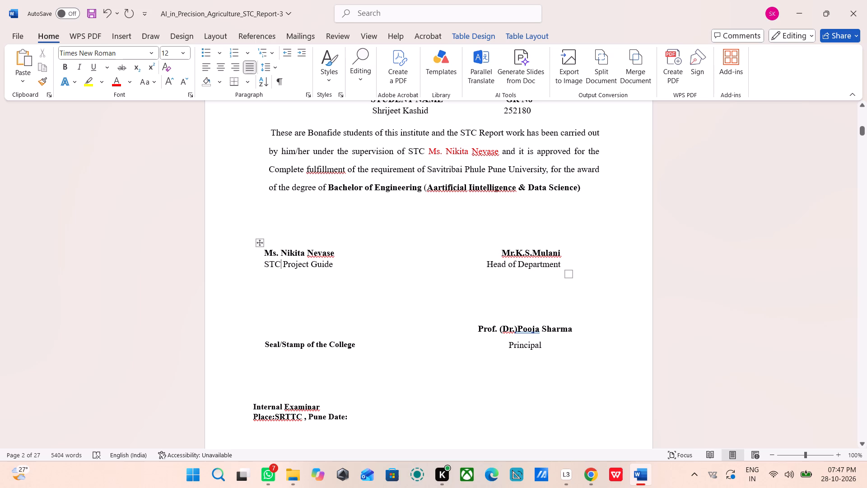
Reduce the indent before the department head's name to three spaces, centring it over "Head of Department".
{"action": "scroll", "coordinate": [386, 190], "scroll_direction": "down", "scroll_amount": 1}
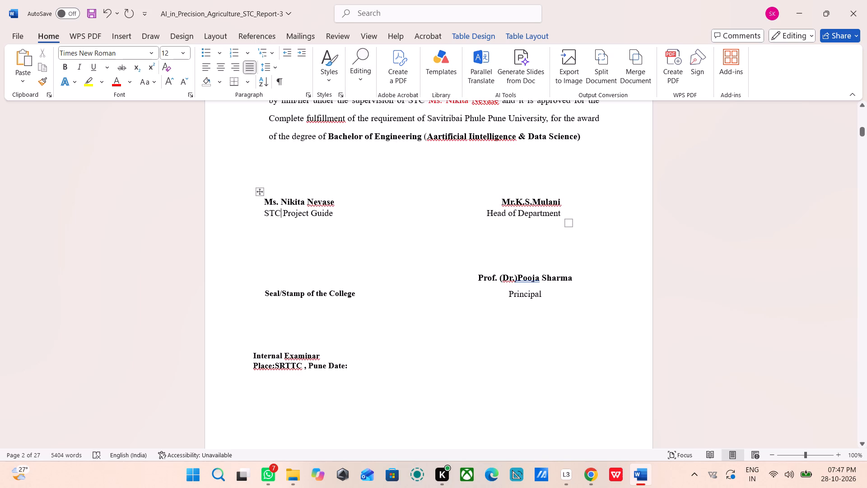
{"action": "left_click", "coordinate": [486, 217]}
{"action": "left_click", "coordinate": [486, 210]}
{"action": "key", "text": "space"}
{"action": "key", "text": "space"}
{"action": "key", "text": "space"}
{"action": "left_click", "coordinate": [499, 204]}
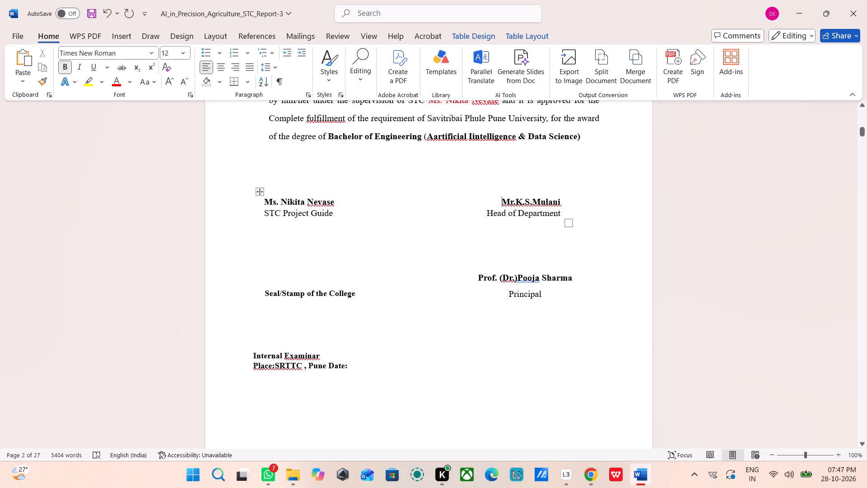
{"action": "key", "text": "BackSpace"}
{"action": "key", "text": "space"}
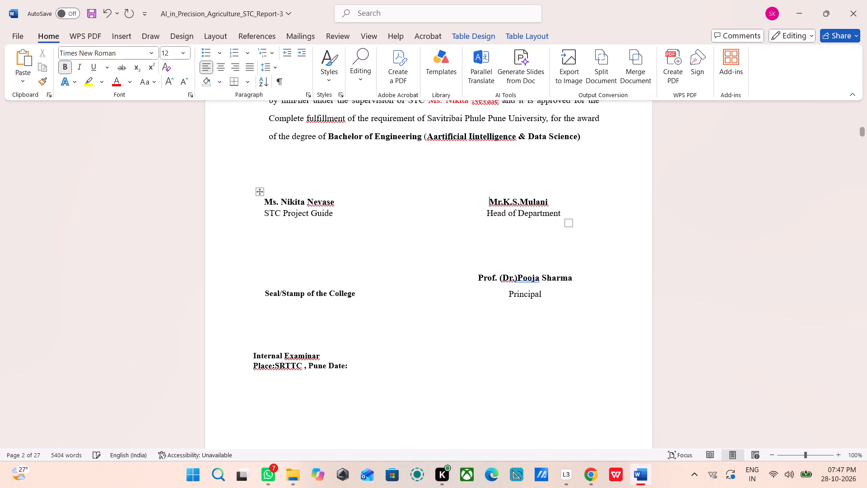
{"action": "key", "text": "space"}
{"action": "key", "text": "space"}
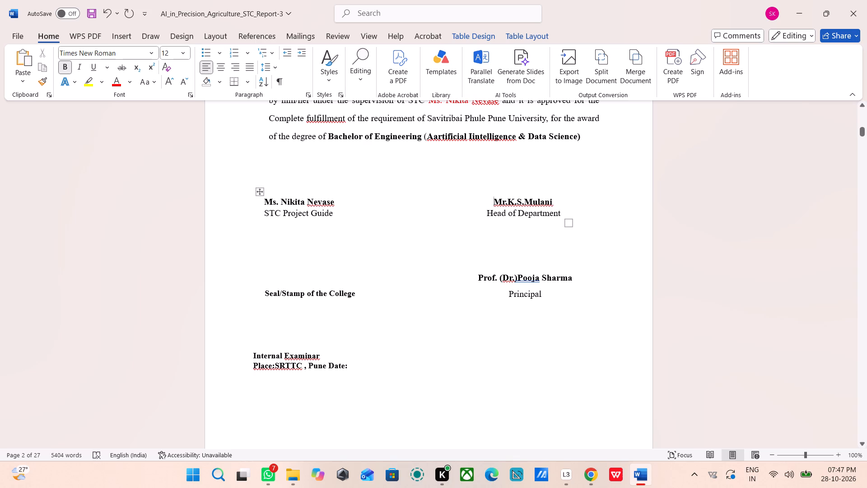
Cut the indent before "Seal/Stamp of the College" down to a single space, near the Internal Examinar line's edge.
{"action": "left_click", "coordinate": [497, 283]}
{"action": "scroll", "coordinate": [497, 283], "scroll_direction": "down", "scroll_amount": 1}
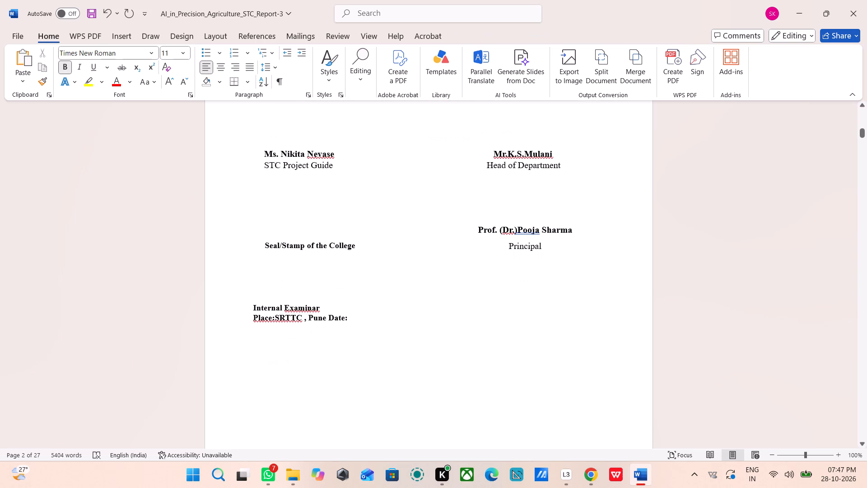
{"action": "left_click", "coordinate": [265, 245]}
{"action": "key", "text": "BackSpace"}
{"action": "key", "text": "BackSpace"}
{"action": "key", "text": "BackSpace"}
{"action": "key", "text": "BackSpace"}
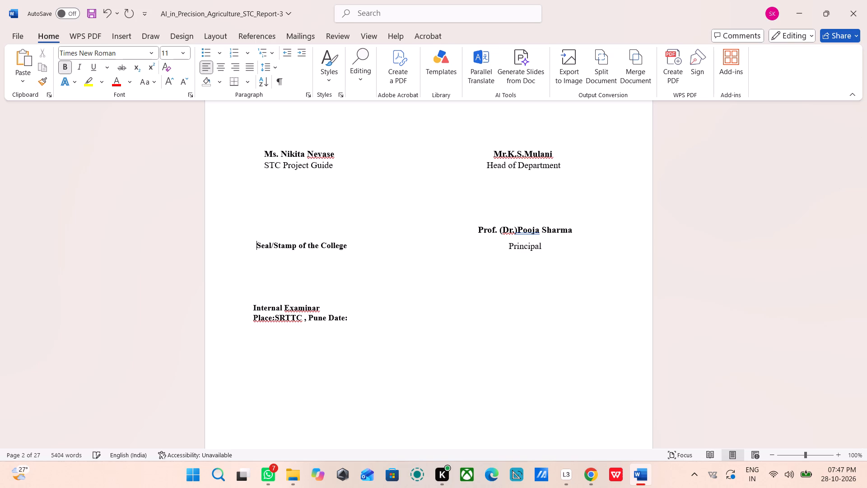
{"action": "key", "text": "BackSpace"}
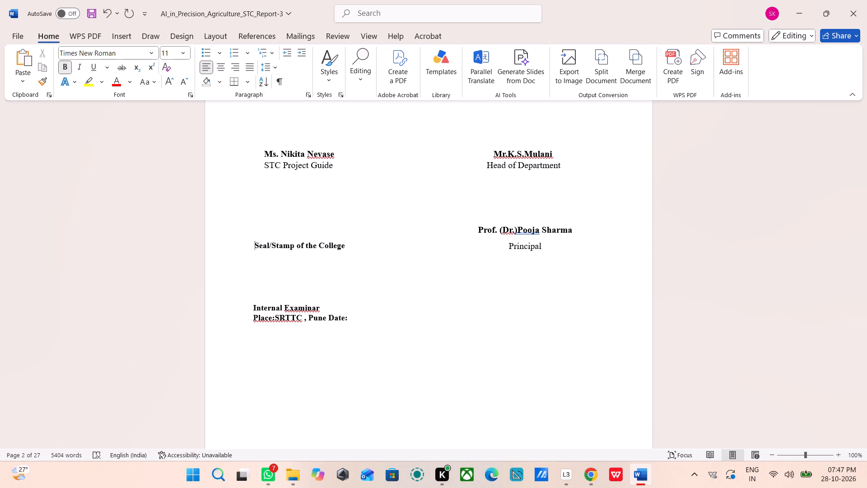
{"action": "key", "text": "BackSpace"}
{"action": "key", "text": "space"}
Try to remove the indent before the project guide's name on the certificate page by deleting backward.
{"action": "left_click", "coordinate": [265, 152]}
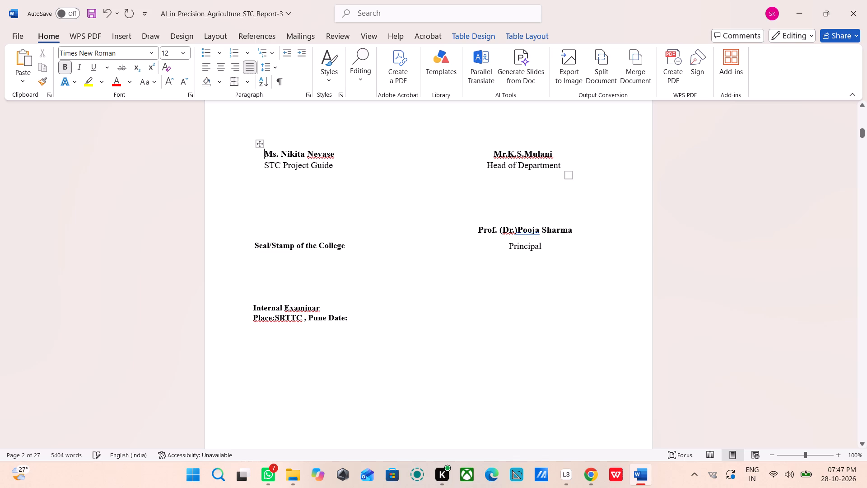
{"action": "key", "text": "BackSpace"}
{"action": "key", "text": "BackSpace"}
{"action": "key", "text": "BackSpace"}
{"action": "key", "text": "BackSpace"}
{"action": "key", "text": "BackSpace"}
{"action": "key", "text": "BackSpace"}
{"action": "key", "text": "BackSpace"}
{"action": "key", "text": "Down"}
Join the GR number to the "GR No.:" line in the signature block below the Acknowledgements text.
{"action": "scroll", "coordinate": [460, 149], "scroll_direction": "down", "scroll_amount": 1}
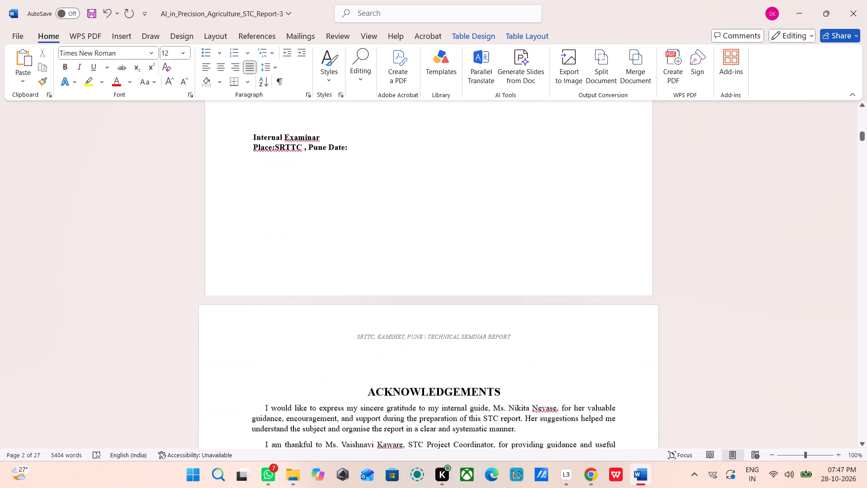
{"action": "scroll", "coordinate": [460, 149], "scroll_direction": "down", "scroll_amount": 2}
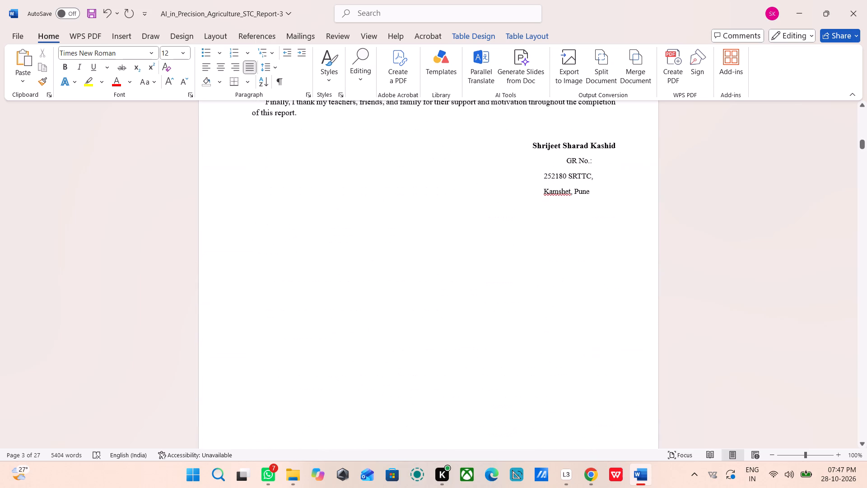
{"action": "left_click", "coordinate": [547, 172]}
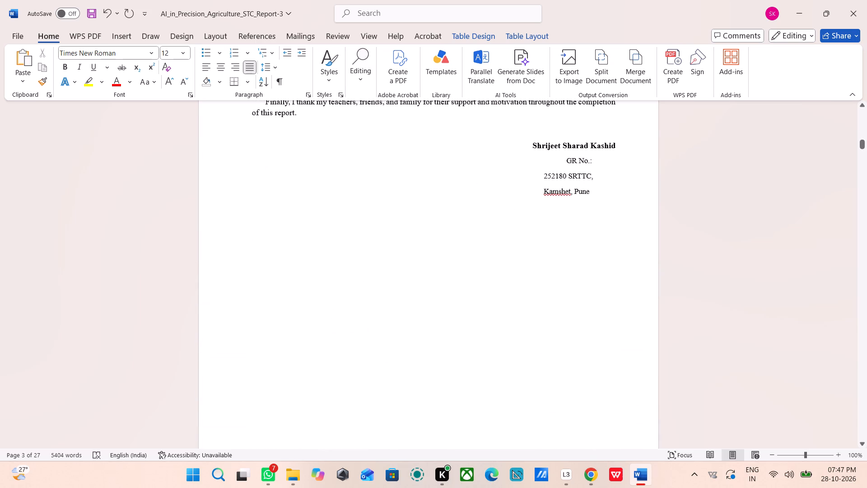
{"action": "left_click", "coordinate": [547, 177]}
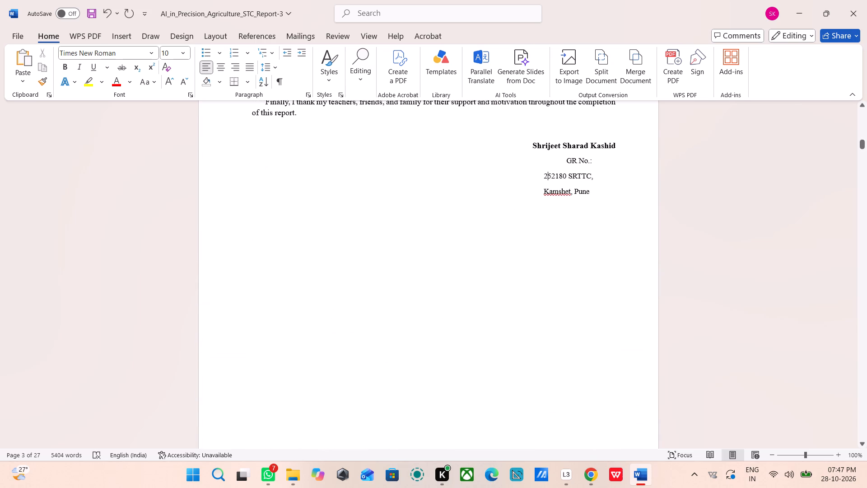
{"action": "left_click", "coordinate": [543, 177]}
{"action": "key", "text": "BackSpace"}
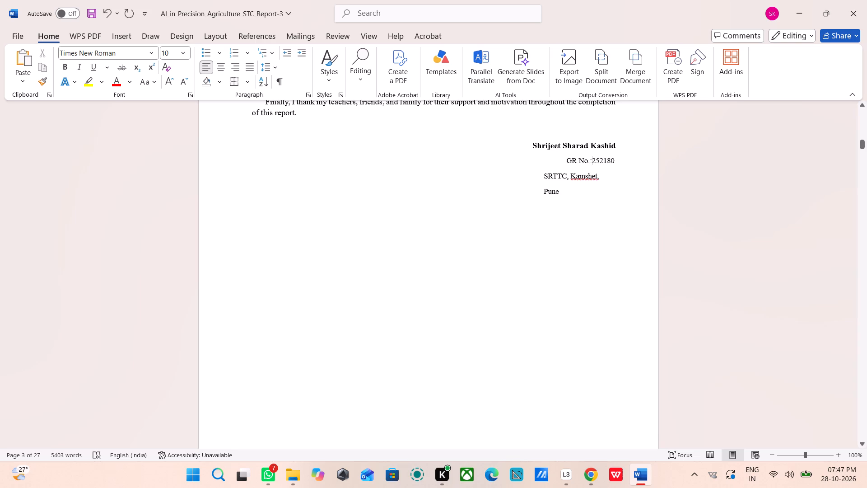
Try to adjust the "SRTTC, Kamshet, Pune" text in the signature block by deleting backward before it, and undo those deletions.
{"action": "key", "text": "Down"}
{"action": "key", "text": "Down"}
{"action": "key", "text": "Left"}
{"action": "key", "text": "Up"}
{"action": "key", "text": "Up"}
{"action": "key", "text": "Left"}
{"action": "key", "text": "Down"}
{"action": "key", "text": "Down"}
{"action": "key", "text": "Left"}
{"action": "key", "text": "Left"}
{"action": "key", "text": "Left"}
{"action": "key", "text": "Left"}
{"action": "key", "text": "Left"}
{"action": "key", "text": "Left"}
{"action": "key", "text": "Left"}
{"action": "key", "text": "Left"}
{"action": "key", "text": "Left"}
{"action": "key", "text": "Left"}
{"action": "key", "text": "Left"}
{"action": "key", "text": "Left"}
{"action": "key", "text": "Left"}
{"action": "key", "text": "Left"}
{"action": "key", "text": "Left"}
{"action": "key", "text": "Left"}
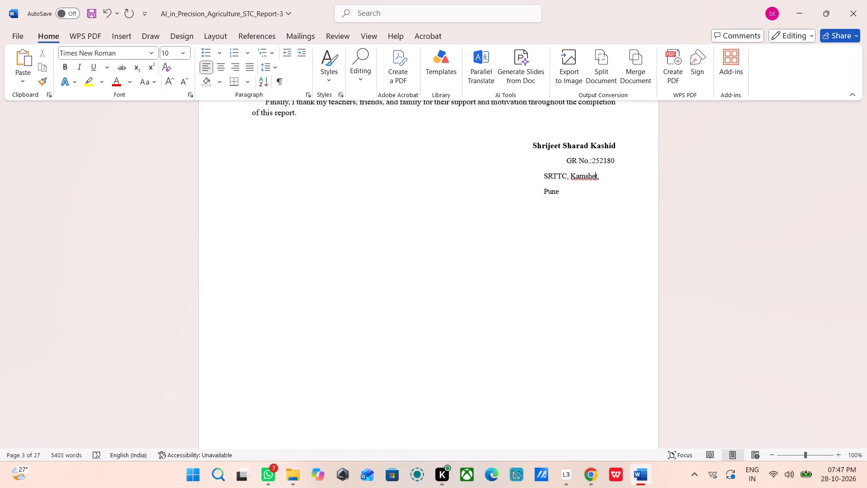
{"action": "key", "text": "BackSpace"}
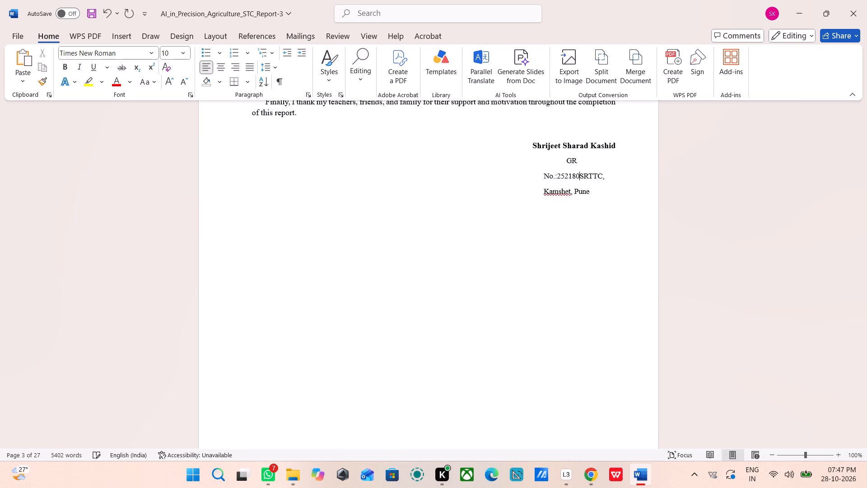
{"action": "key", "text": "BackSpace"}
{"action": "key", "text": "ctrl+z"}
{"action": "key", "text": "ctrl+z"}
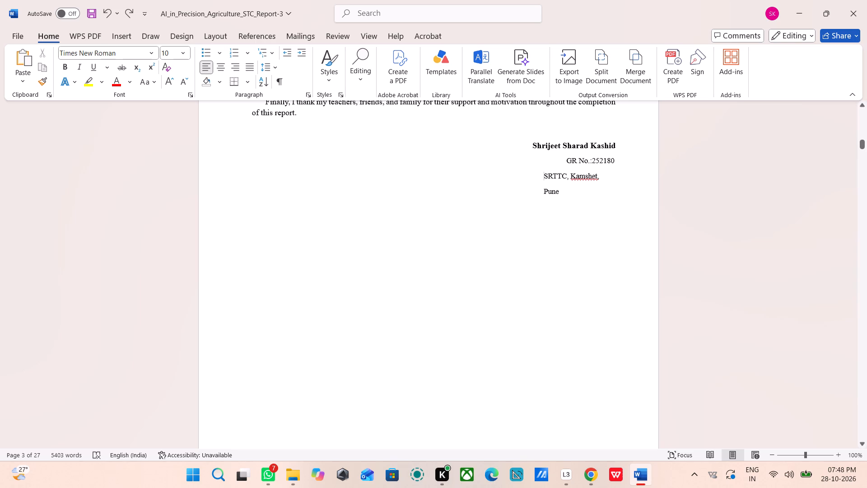
Insert spaces before "SRTTC, Kamshet, Pune" in the signature block below the Acknowledgements text.
{"action": "key", "text": "space"}
{"action": "key", "text": "space"}
{"action": "key", "text": "space"}
{"action": "key", "text": "space"}
{"action": "key", "text": "space"}
{"action": "key", "text": "space"}
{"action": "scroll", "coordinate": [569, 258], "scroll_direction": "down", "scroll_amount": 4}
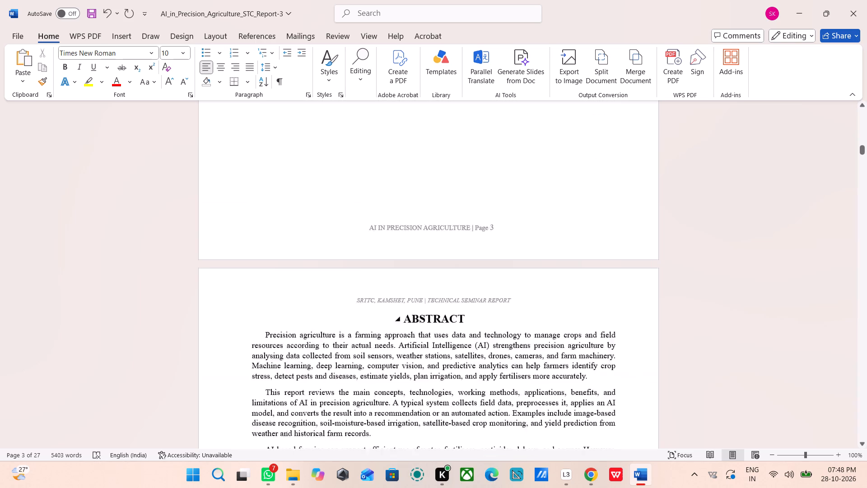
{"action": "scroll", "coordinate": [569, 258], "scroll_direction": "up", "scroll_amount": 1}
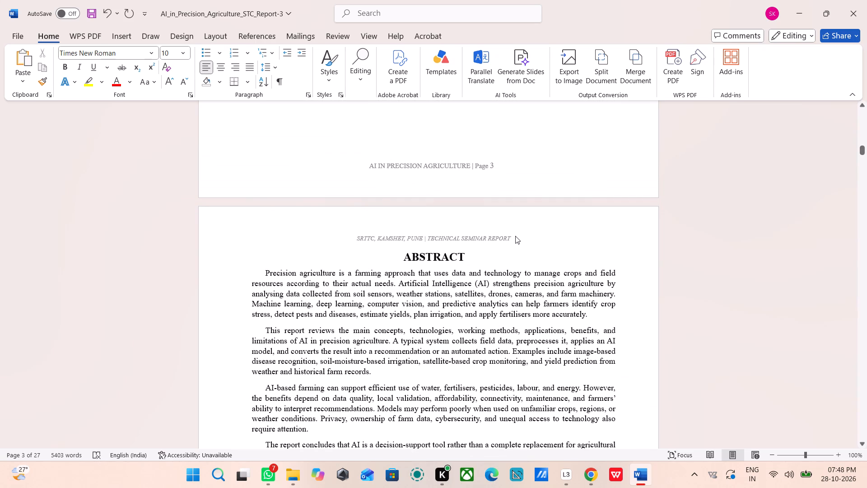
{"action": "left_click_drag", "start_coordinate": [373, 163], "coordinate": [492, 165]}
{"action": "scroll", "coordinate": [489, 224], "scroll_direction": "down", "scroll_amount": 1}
Join "Pune" onto the end of the "SRTTC, Kamshet," line in the signature block.
{"action": "scroll", "coordinate": [489, 224], "scroll_direction": "up", "scroll_amount": 2}
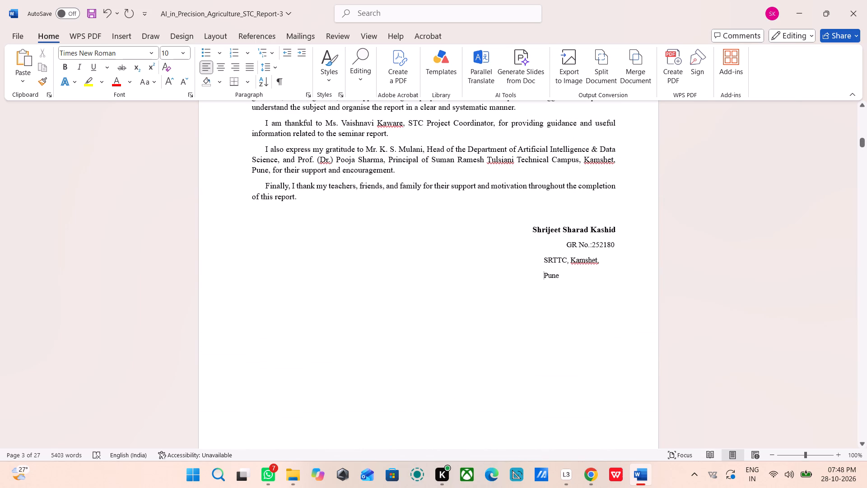
{"action": "left_click", "coordinate": [601, 258]}
{"action": "key", "text": "p"}
{"action": "key", "text": "BackSpace"}
{"action": "key", "text": "BackSpace"}
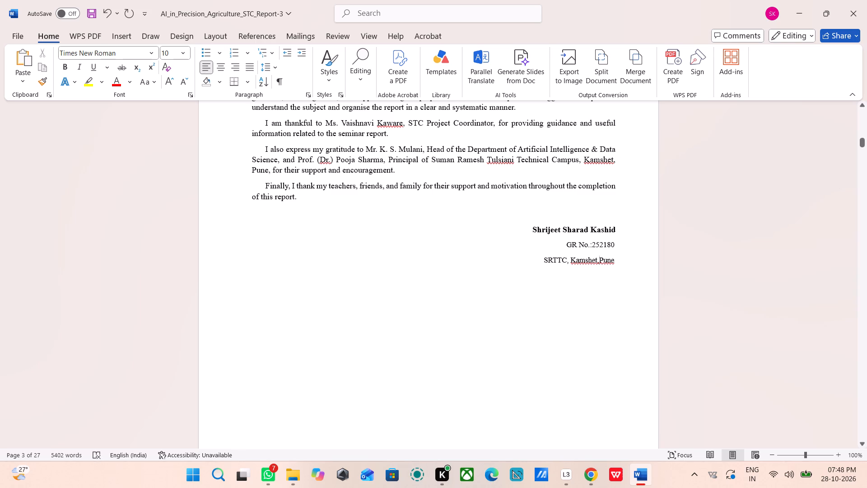
Remove the extra indent before "GR No.:" so it starts level with the "SRTTC" line below.
{"action": "double_click", "coordinate": [569, 244]}
{"action": "left_click", "coordinate": [569, 244]}
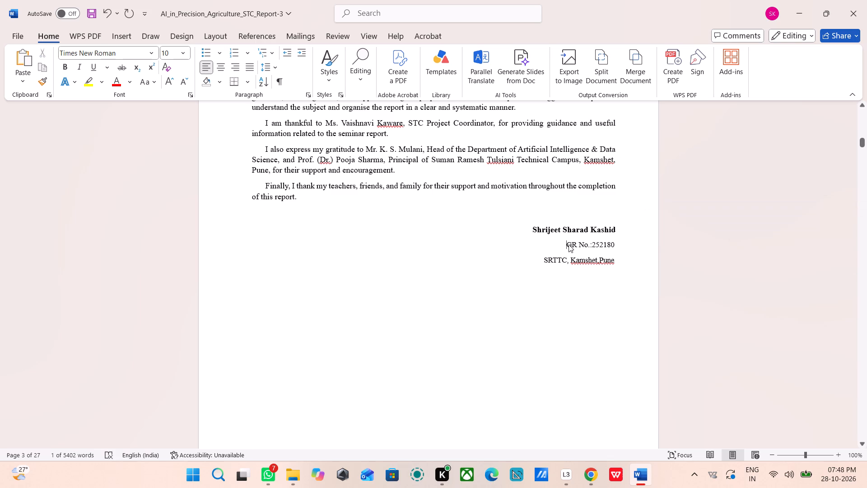
{"action": "key", "text": "BackSpace"}
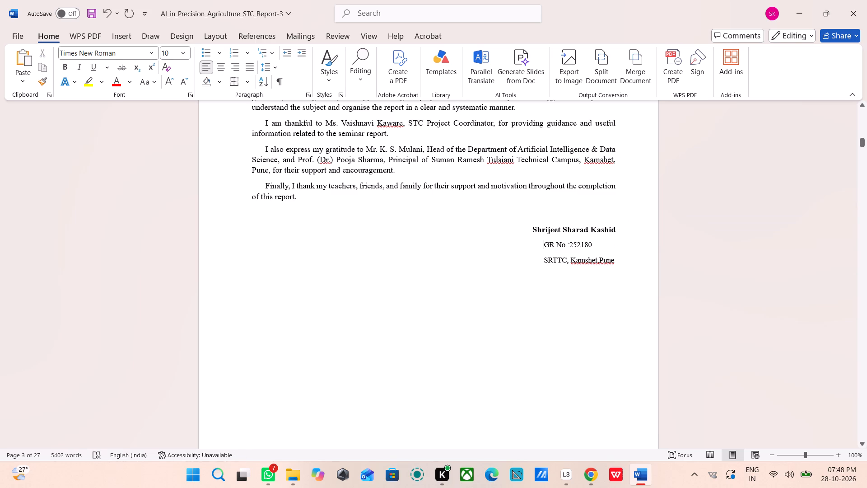
Switch the bold student name from right to centre alignment and pad it with spaces until it ends level with "Pune" in the signature block.
{"action": "left_click", "coordinate": [533, 227]}
{"action": "key", "text": "BackSpace"}
{"action": "key", "text": "space"}
{"action": "key", "text": "space"}
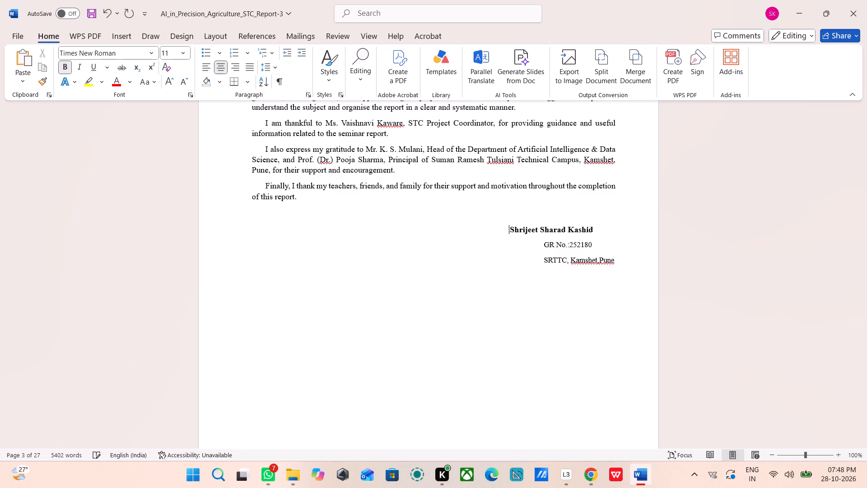
{"action": "key", "text": "space"}
{"action": "key", "text": "space"}
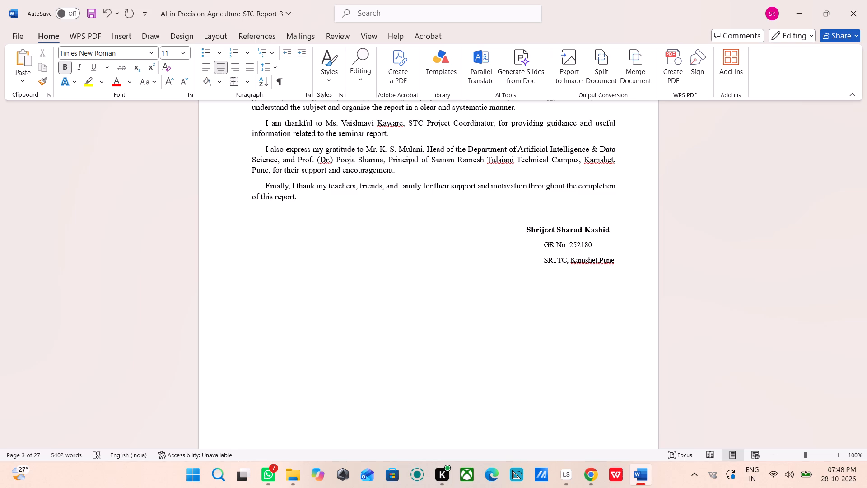
{"action": "key", "text": "space"}
{"action": "key", "text": "space"}
{"action": "key", "text": "space"}
{"action": "key", "text": "space"}
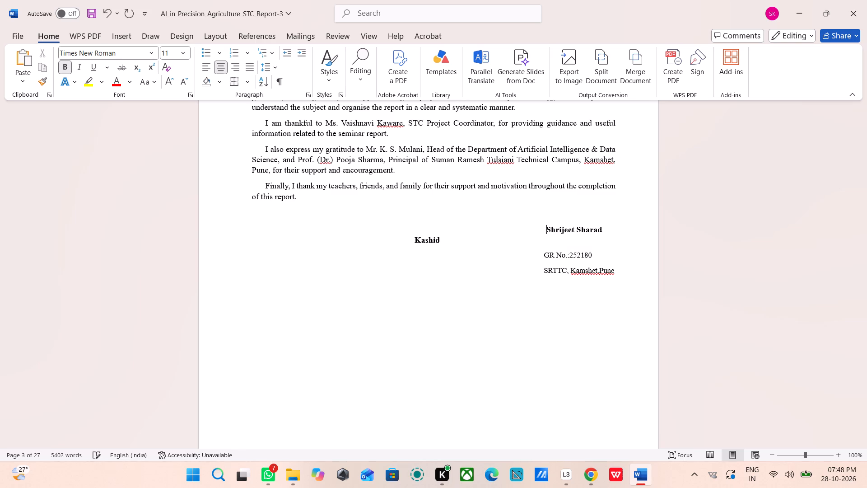
{"action": "key", "text": "BackSpace"}
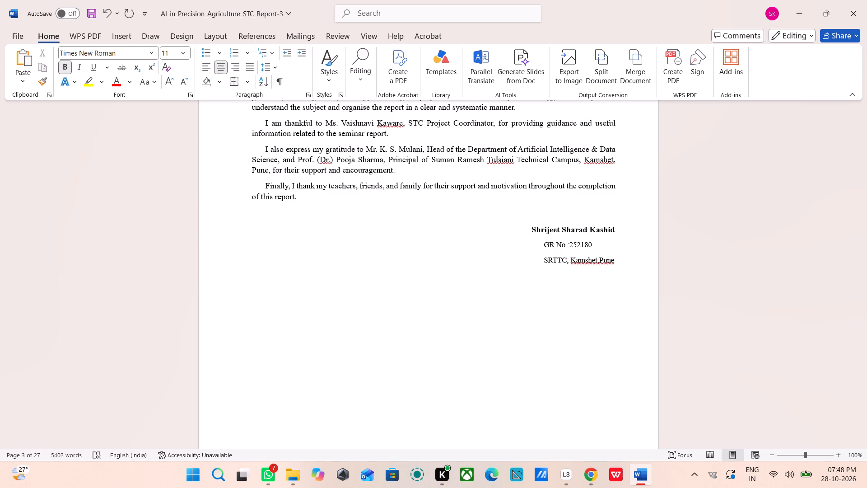
Set the font size of the four Abstract body paragraphs to 12.
{"action": "scroll", "coordinate": [533, 227], "scroll_direction": "down", "scroll_amount": 2}
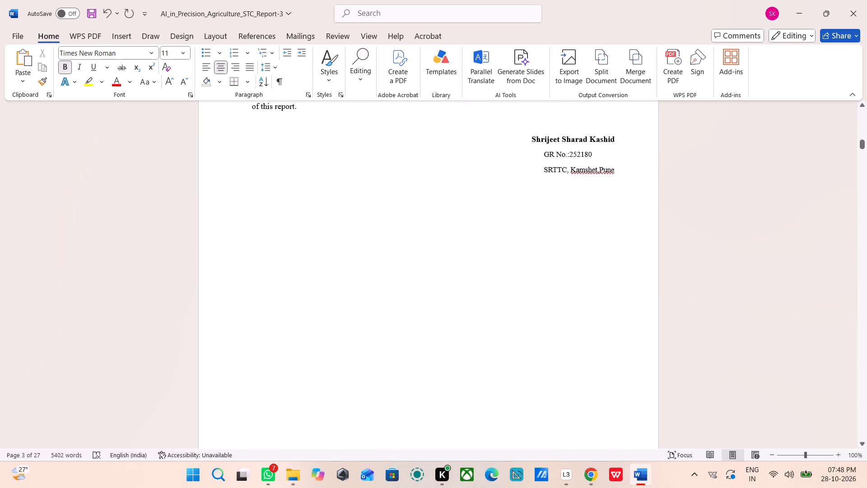
{"action": "scroll", "coordinate": [533, 227], "scroll_direction": "down", "scroll_amount": 2}
{"action": "scroll", "coordinate": [533, 227], "scroll_direction": "up", "scroll_amount": 2}
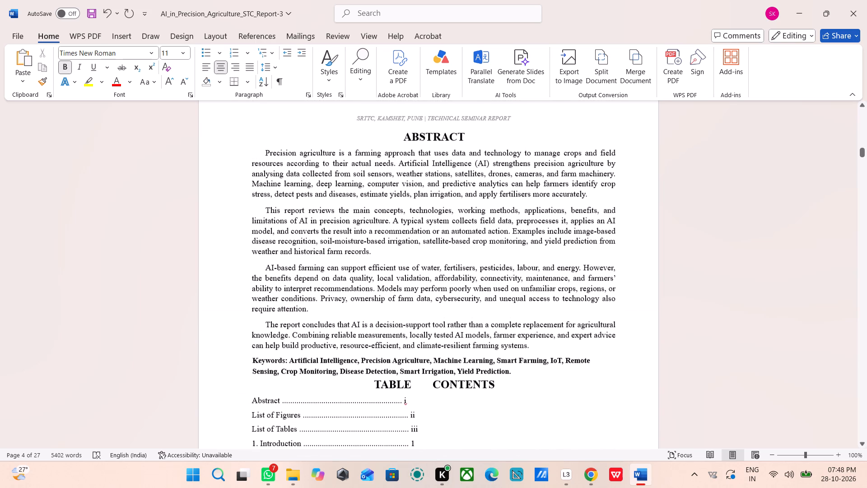
{"action": "scroll", "coordinate": [533, 227], "scroll_direction": "up", "scroll_amount": 1}
{"action": "scroll", "coordinate": [533, 227], "scroll_direction": "down", "scroll_amount": 1}
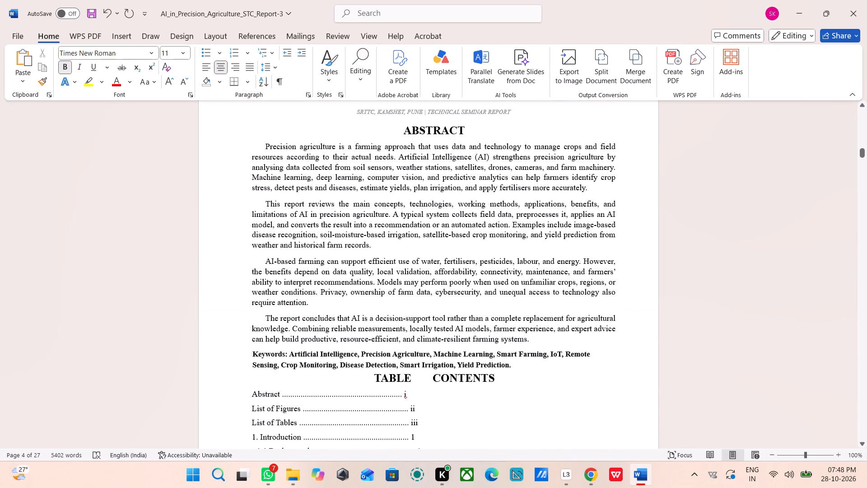
{"action": "left_click_drag", "start_coordinate": [264, 144], "coordinate": [602, 348]}
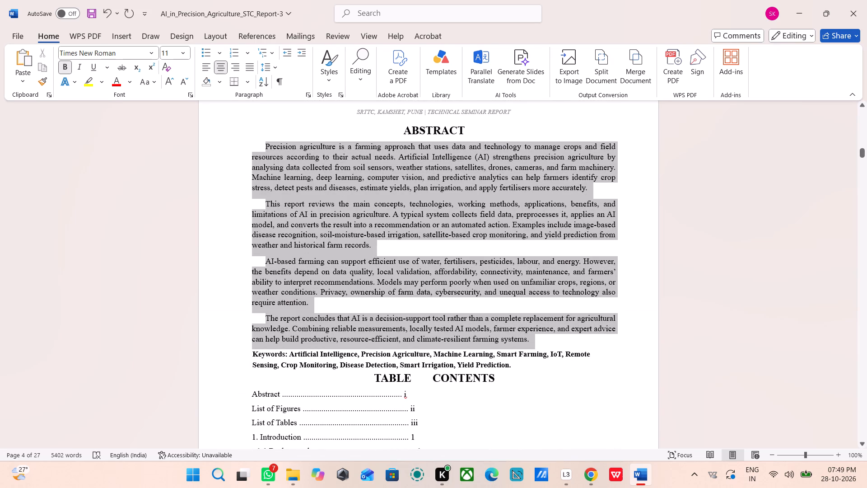
{"action": "left_click_drag", "start_coordinate": [602, 348], "coordinate": [598, 347]}
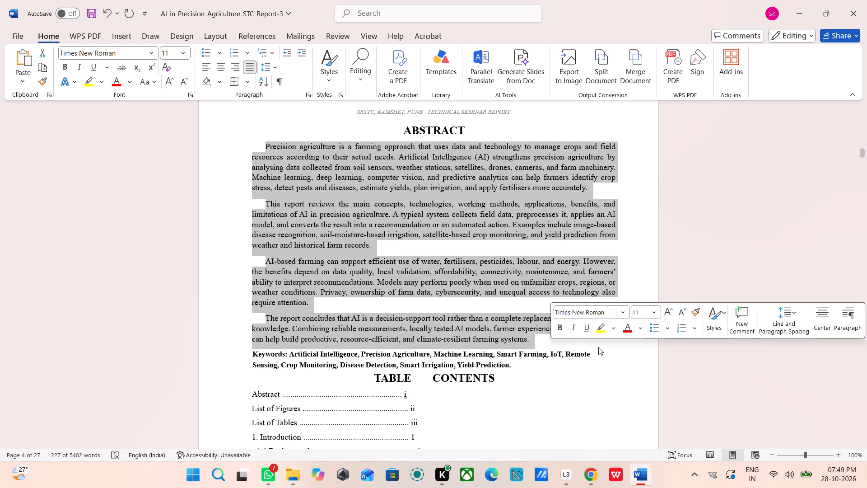
{"action": "left_click", "coordinate": [653, 309]}
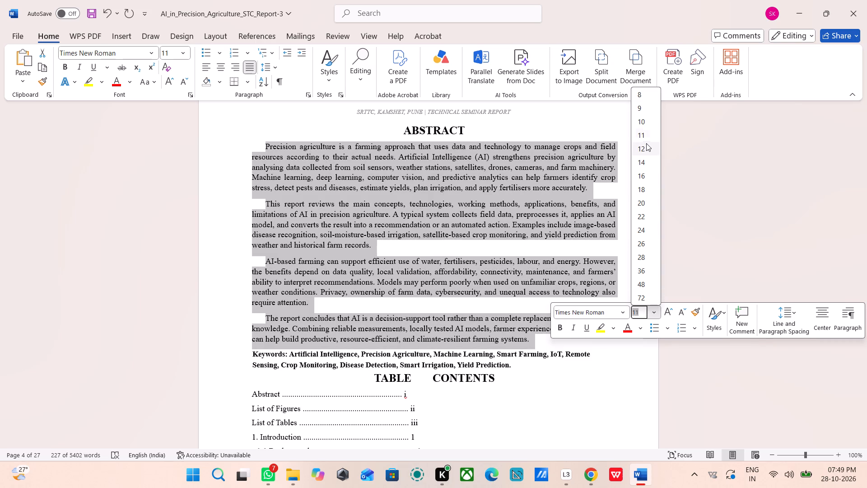
{"action": "left_click", "coordinate": [646, 146]}
{"action": "left_click", "coordinate": [577, 233]}
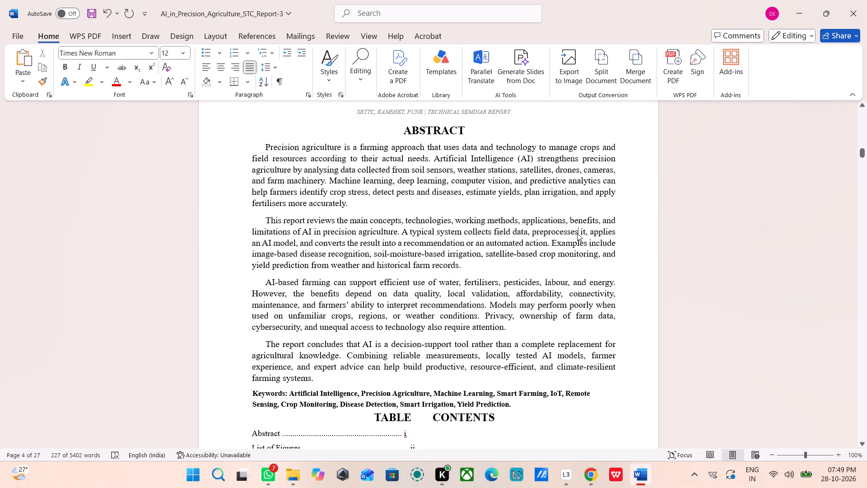
Set the font size of the bold Keywords paragraph below the Abstract to 12.
{"action": "scroll", "coordinate": [470, 282], "scroll_direction": "down", "scroll_amount": 1}
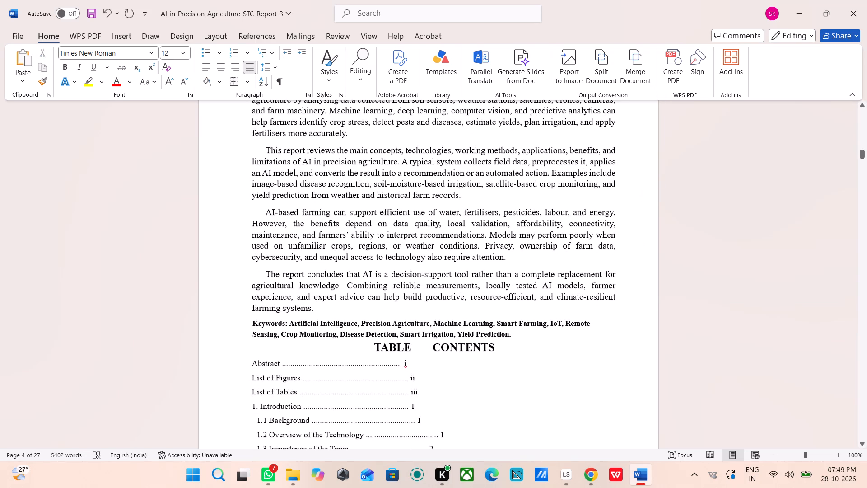
{"action": "left_click_drag", "start_coordinate": [252, 324], "coordinate": [506, 336]}
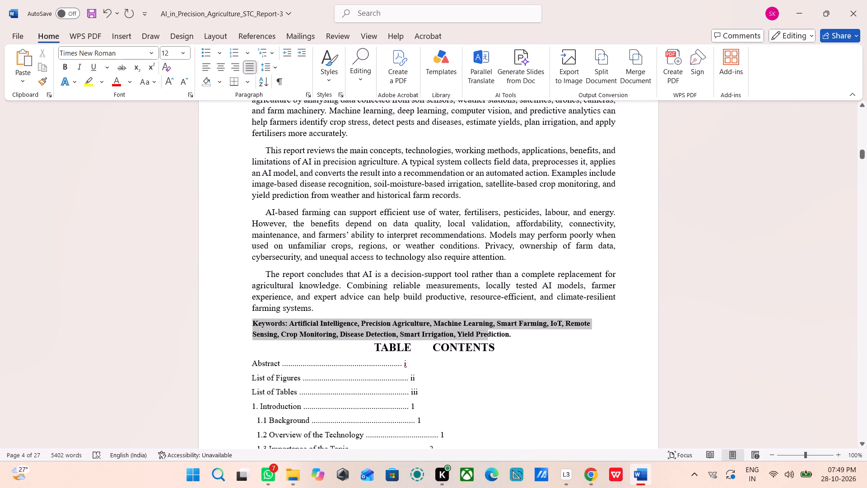
{"action": "left_click_drag", "start_coordinate": [506, 336], "coordinate": [540, 339]}
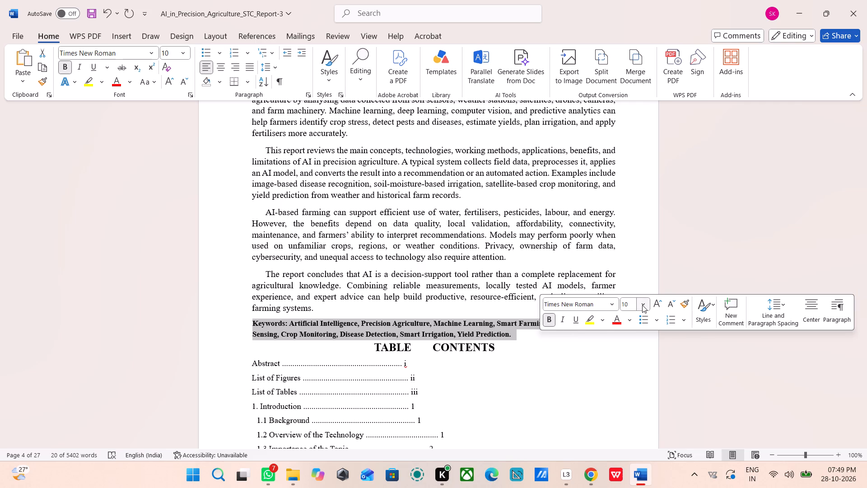
{"action": "left_click", "coordinate": [642, 305]}
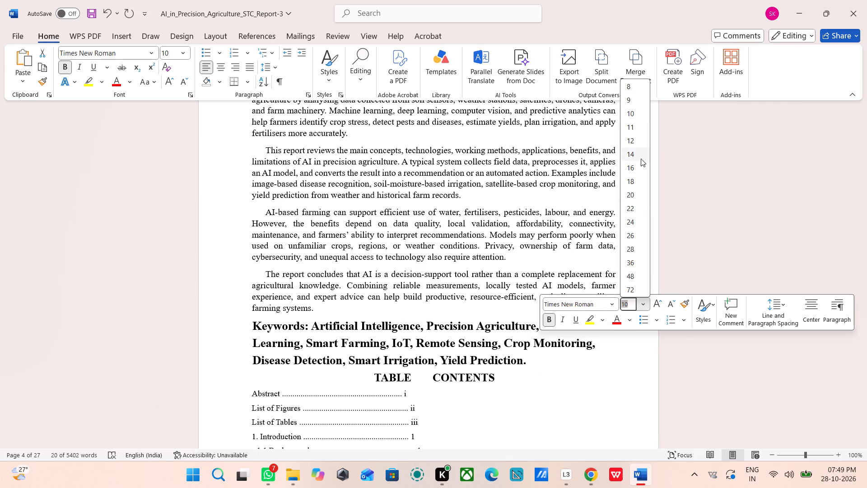
{"action": "left_click", "coordinate": [629, 138]}
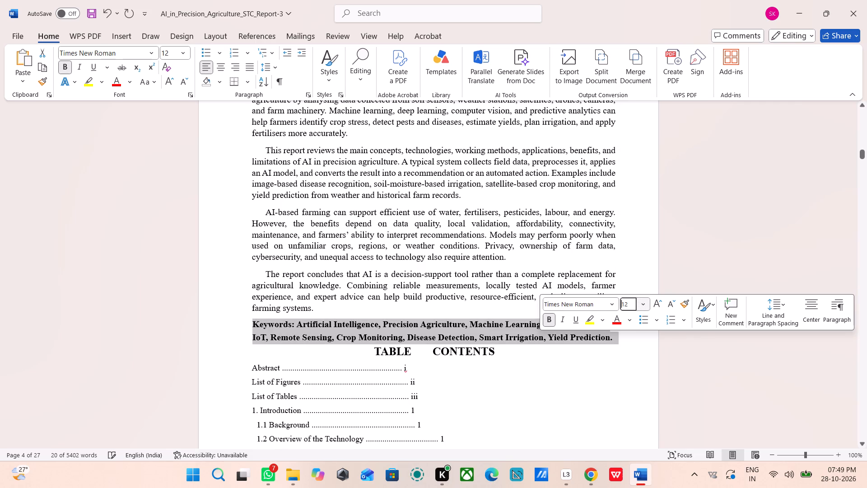
{"action": "left_click", "coordinate": [437, 247]}
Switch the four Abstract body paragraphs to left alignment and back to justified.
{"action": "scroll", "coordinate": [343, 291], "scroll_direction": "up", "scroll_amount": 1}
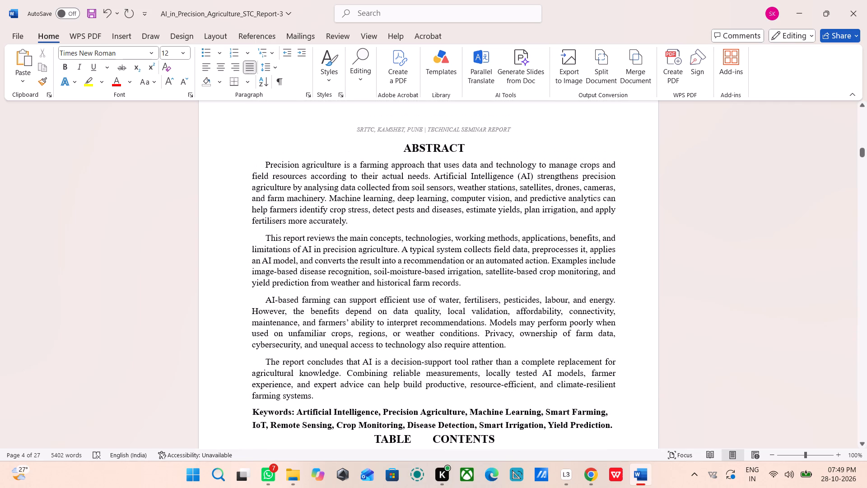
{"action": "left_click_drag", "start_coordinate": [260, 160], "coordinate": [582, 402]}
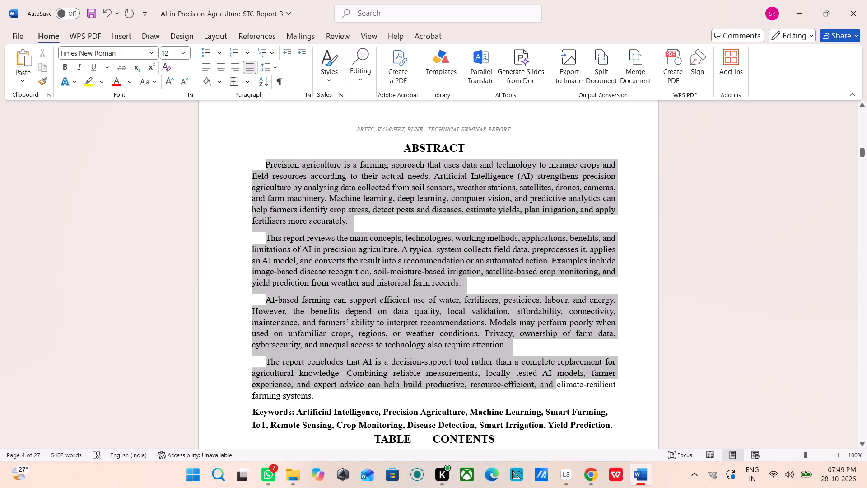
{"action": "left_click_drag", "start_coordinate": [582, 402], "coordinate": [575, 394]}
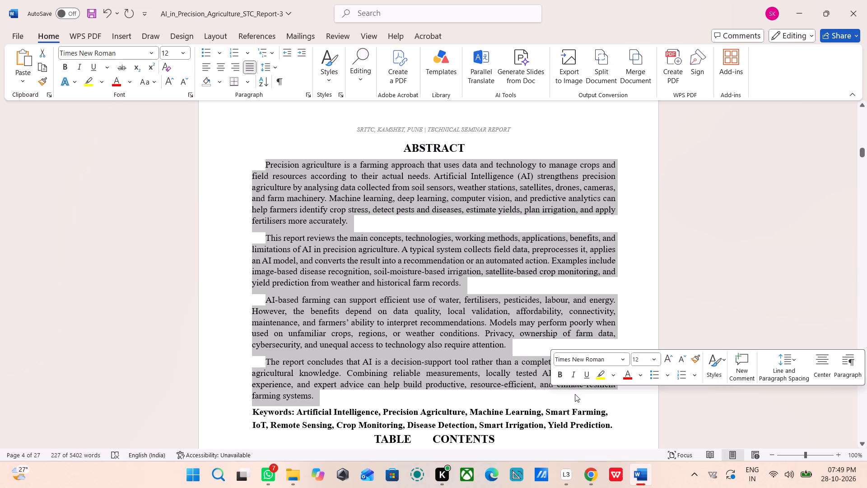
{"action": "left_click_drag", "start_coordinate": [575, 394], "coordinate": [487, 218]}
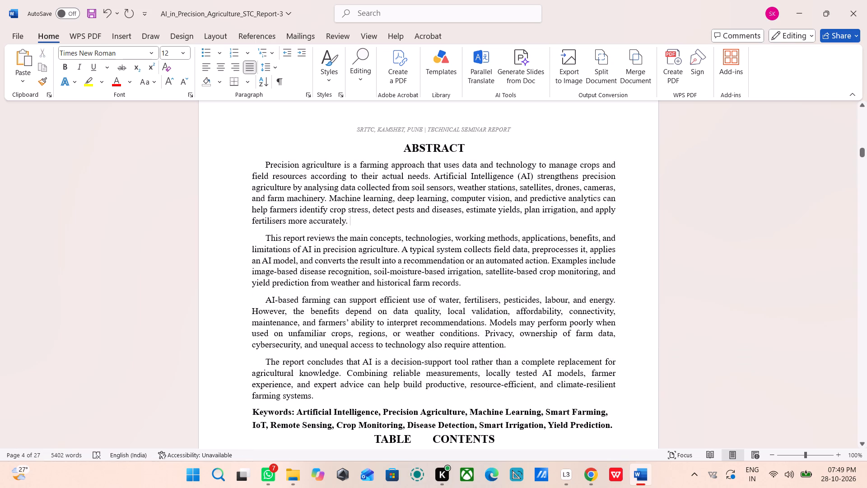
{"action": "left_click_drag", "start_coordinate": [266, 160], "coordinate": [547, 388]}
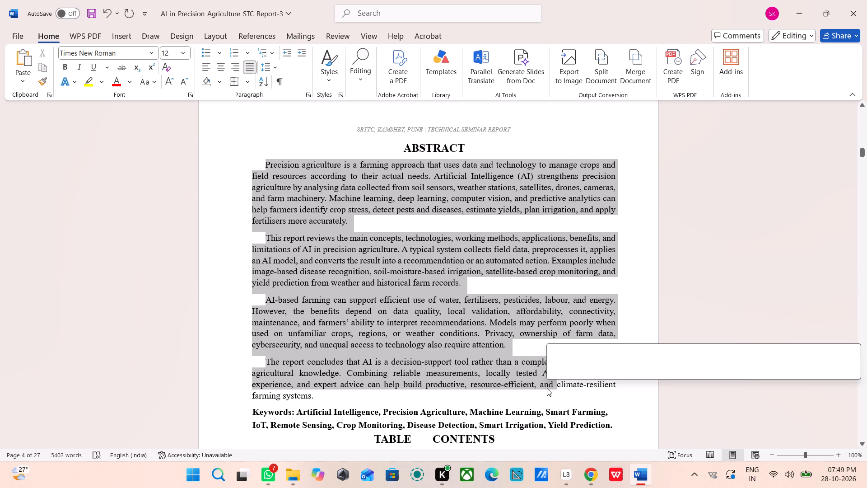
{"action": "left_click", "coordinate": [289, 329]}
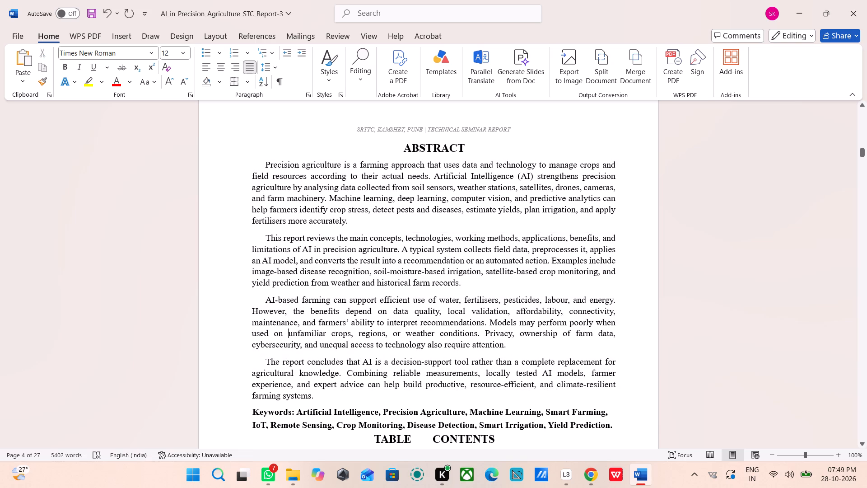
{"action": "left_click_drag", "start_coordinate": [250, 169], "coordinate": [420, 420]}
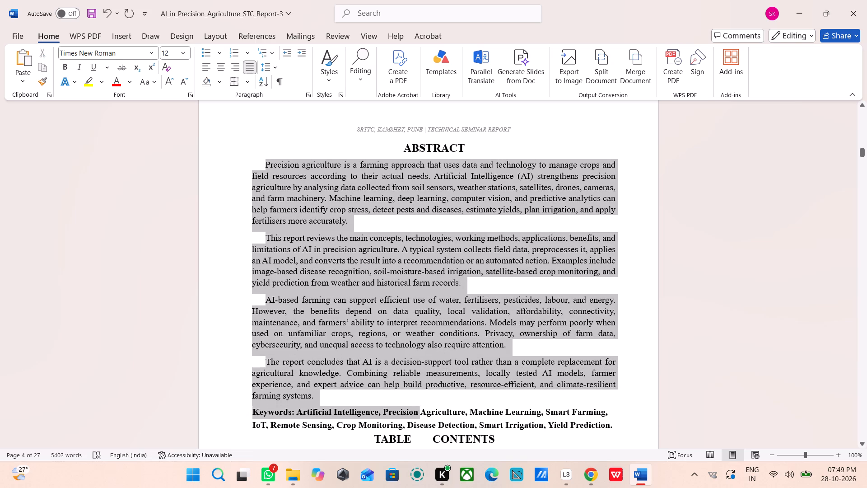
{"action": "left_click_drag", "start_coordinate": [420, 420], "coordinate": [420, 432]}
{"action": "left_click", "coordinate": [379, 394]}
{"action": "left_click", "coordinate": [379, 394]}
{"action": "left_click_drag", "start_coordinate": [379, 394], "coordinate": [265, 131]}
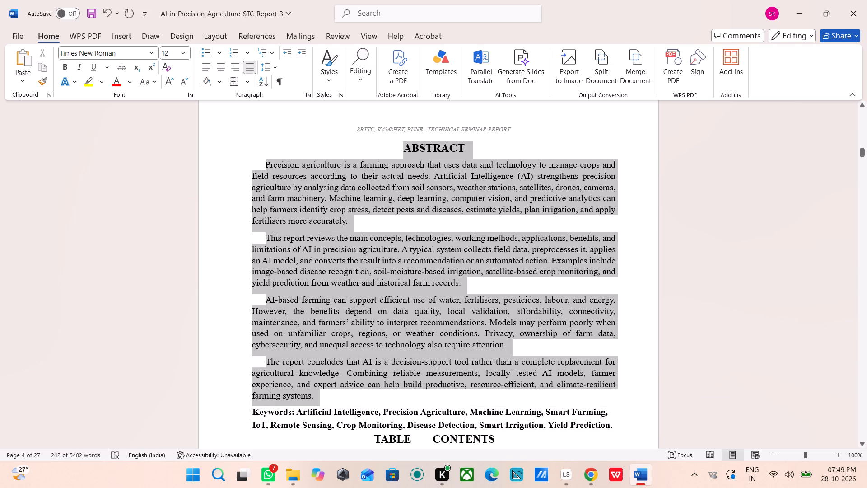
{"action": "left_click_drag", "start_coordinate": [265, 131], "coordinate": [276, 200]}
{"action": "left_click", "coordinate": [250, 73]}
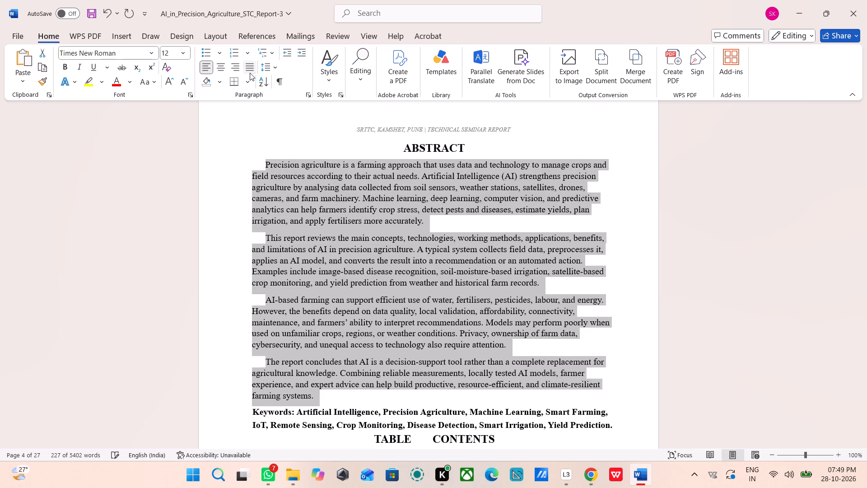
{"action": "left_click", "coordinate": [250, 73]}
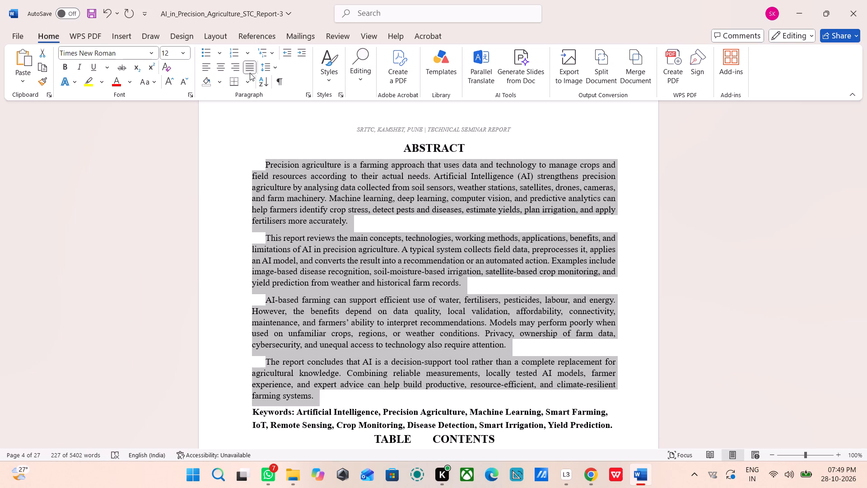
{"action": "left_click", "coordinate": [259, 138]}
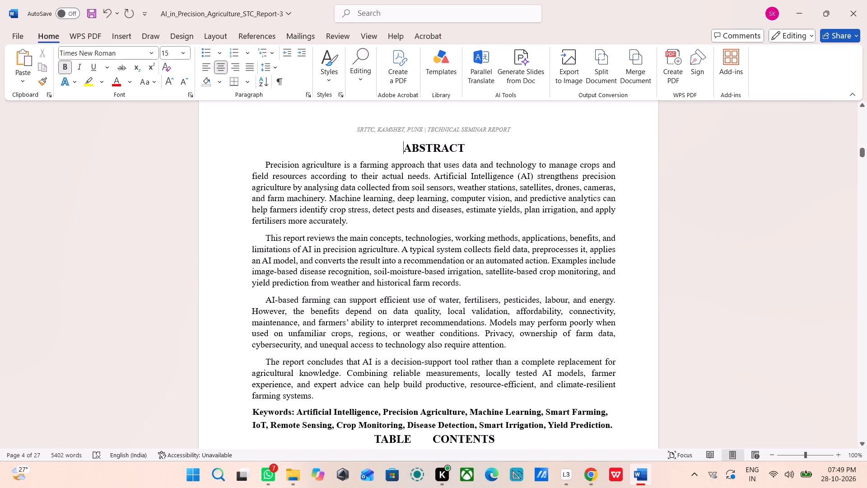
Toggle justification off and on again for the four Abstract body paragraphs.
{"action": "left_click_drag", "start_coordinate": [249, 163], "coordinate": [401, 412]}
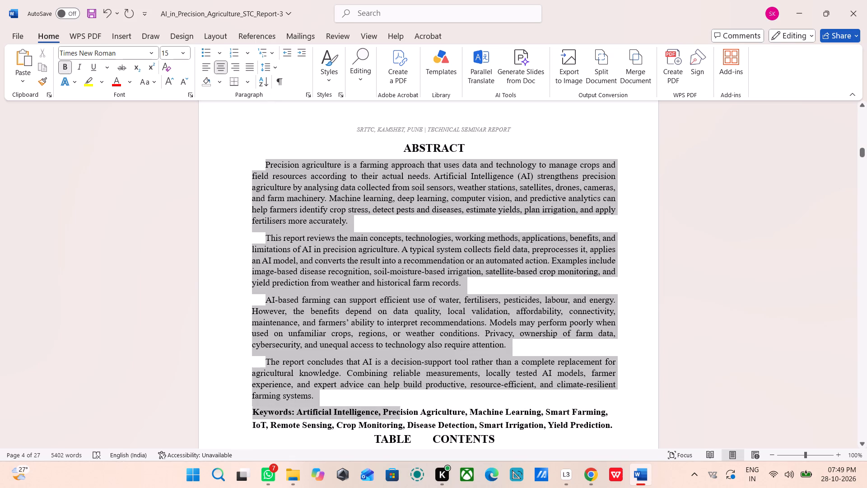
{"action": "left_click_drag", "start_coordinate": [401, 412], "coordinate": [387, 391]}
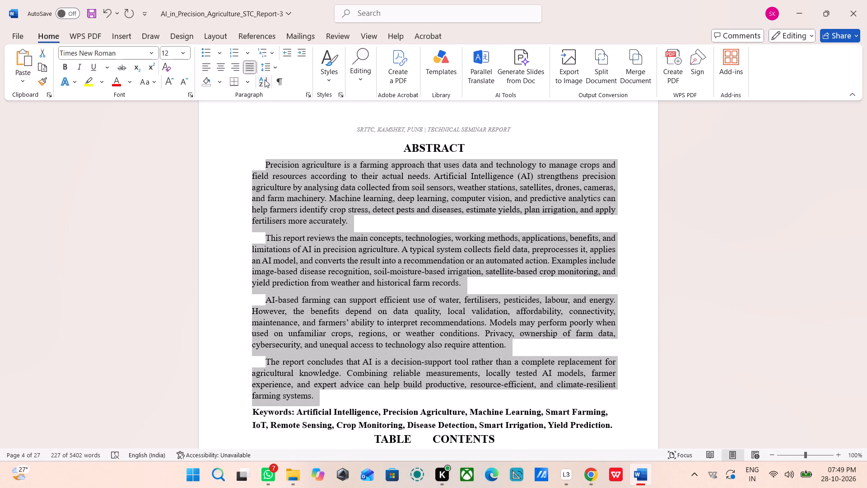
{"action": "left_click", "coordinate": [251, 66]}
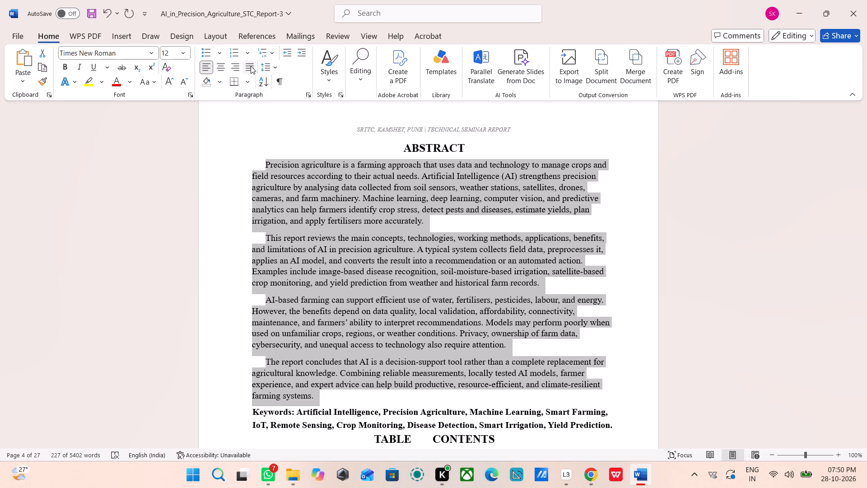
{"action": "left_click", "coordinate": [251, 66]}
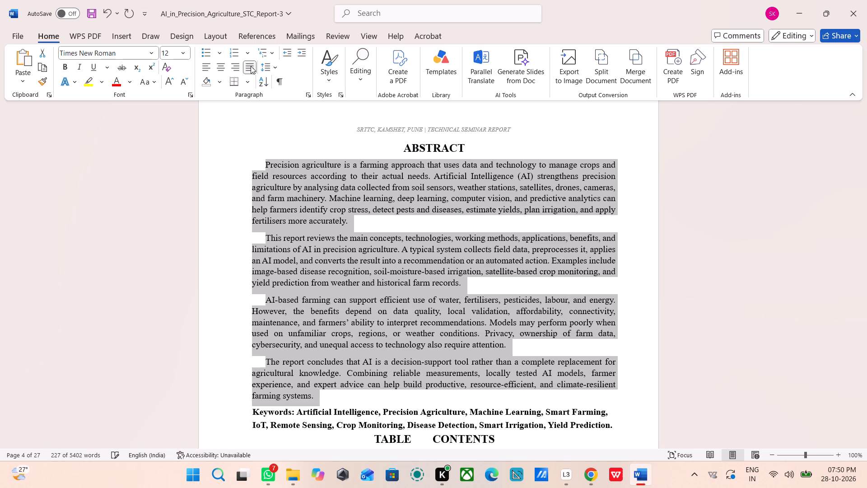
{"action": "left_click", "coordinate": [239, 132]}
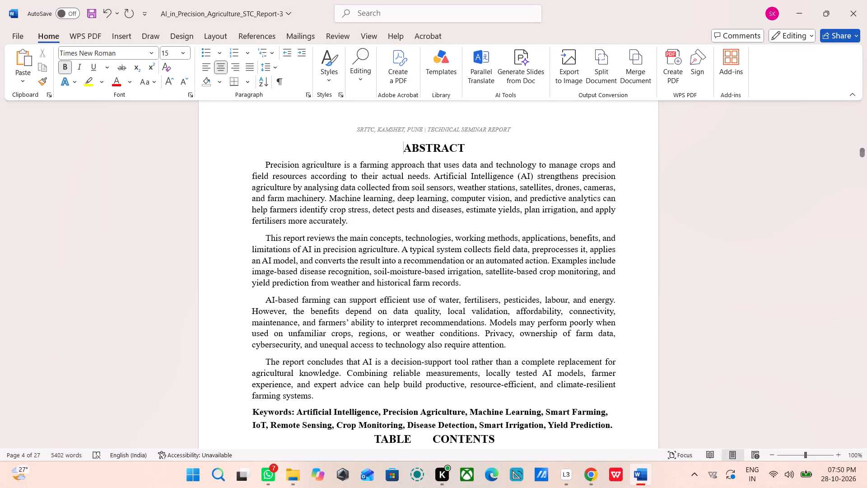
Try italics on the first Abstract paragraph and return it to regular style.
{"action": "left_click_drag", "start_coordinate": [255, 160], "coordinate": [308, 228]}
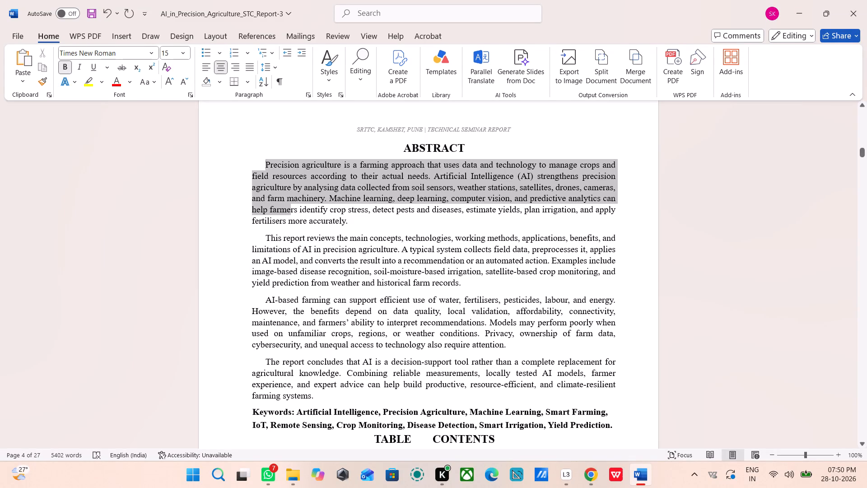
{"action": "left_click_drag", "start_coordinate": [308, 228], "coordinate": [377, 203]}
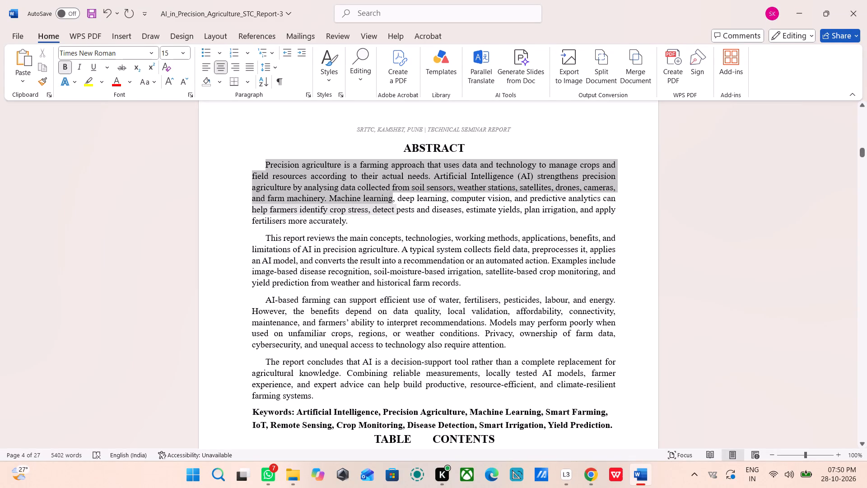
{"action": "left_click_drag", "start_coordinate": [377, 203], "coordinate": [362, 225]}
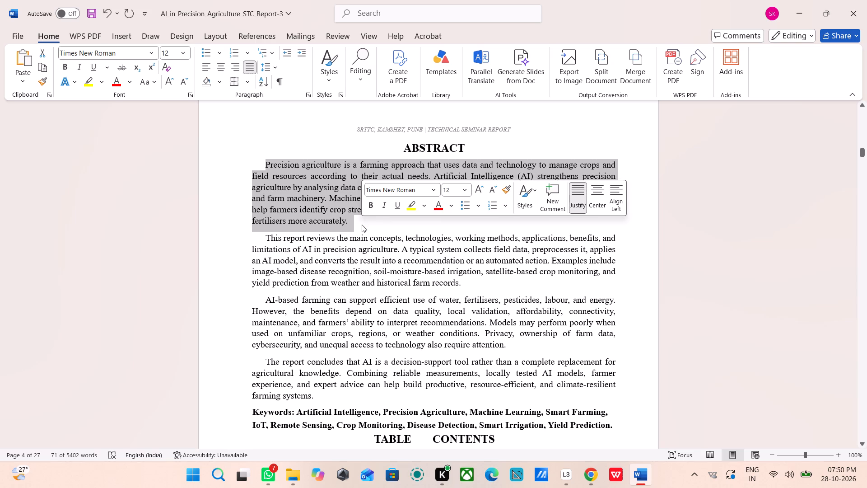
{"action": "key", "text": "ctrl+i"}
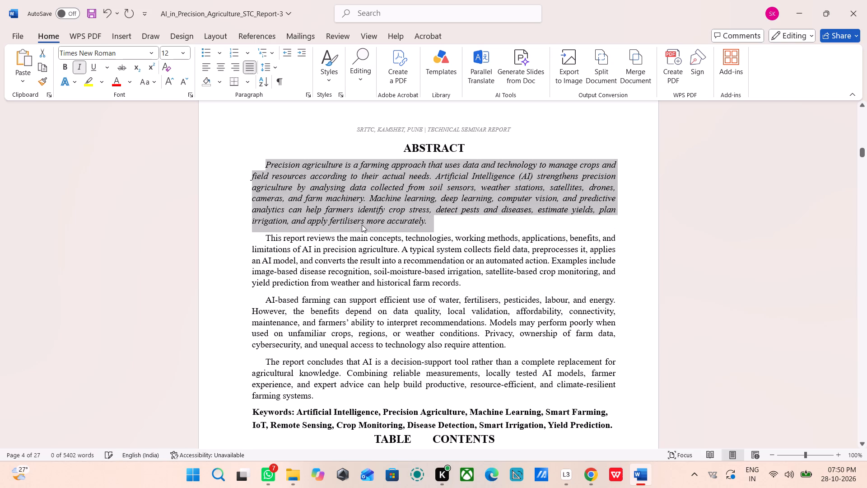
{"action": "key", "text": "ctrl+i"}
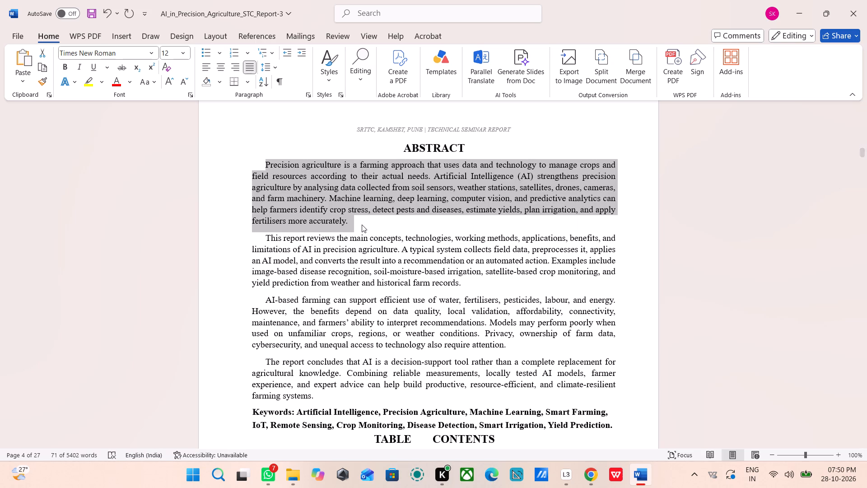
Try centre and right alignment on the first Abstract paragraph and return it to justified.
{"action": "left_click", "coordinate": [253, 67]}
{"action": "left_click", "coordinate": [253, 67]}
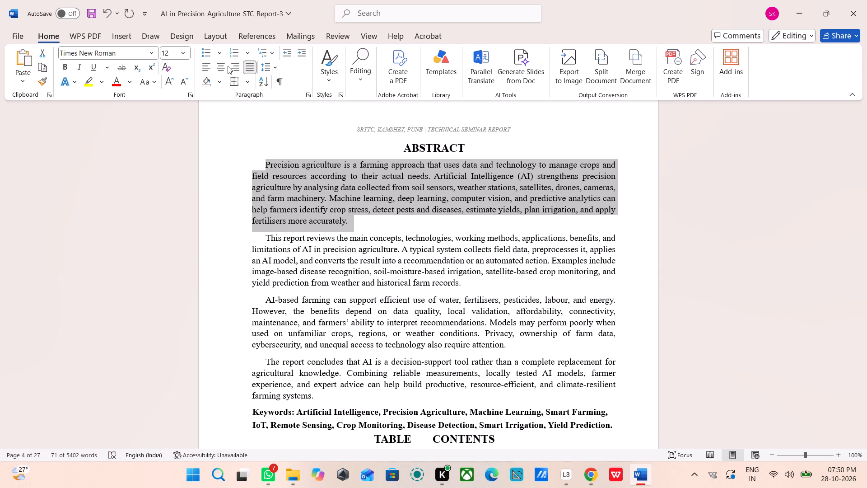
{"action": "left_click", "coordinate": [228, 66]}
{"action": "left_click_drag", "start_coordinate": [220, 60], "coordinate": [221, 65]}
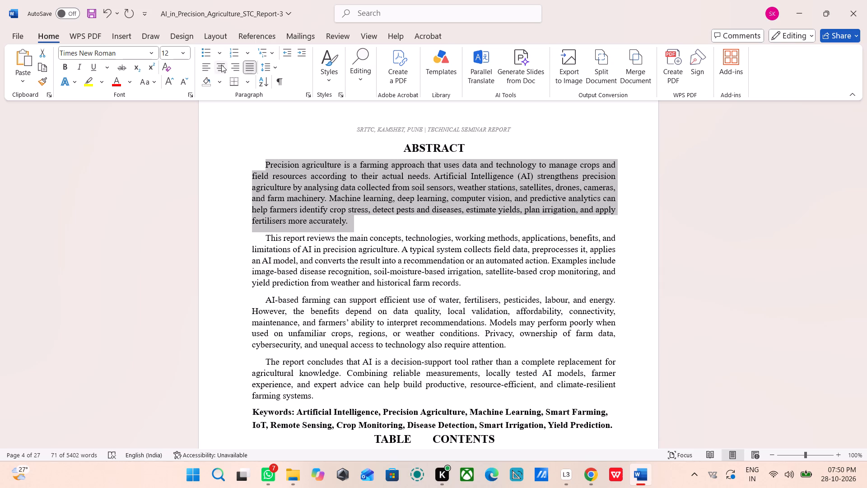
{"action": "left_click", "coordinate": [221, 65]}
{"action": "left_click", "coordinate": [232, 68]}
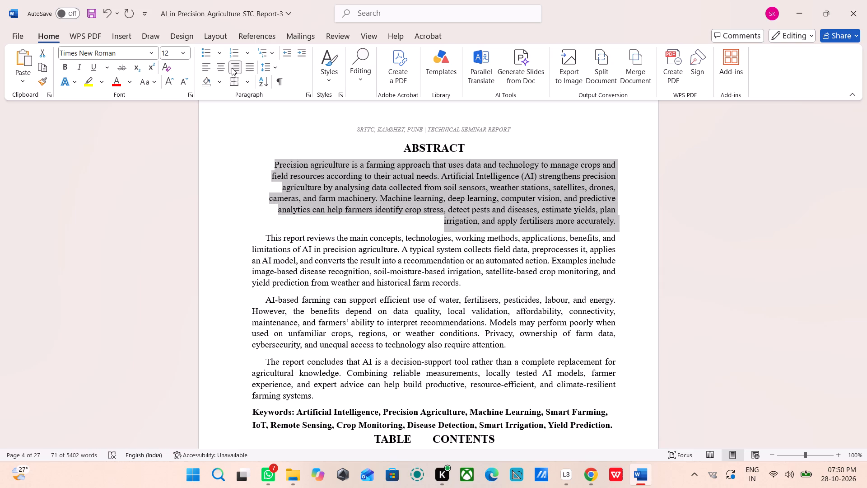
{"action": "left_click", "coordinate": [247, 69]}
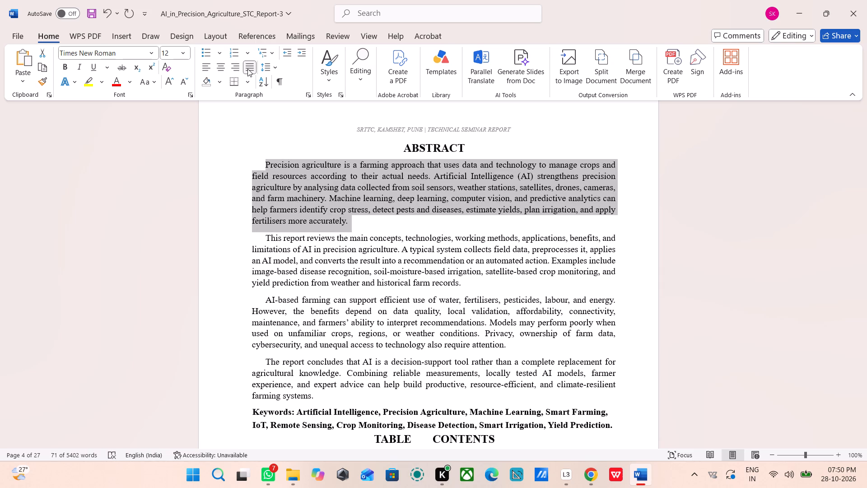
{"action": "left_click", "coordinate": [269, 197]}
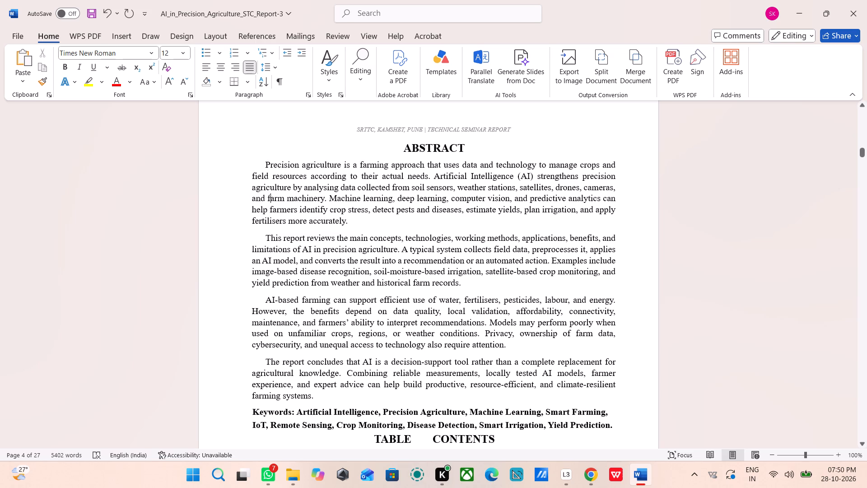
Set the font size of the word "Keywords" at the start of the keywords paragraph to 13.
{"action": "scroll", "coordinate": [278, 255], "scroll_direction": "down", "scroll_amount": 2}
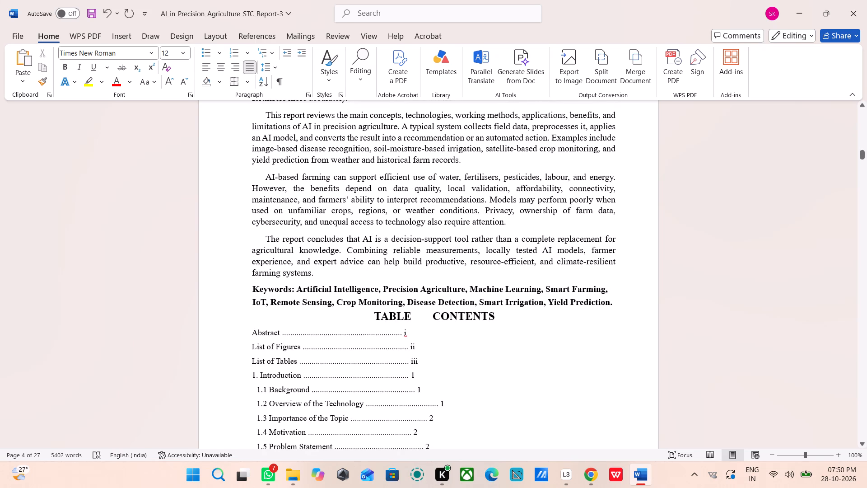
{"action": "left_click", "coordinate": [291, 289]}
{"action": "left_click_drag", "start_coordinate": [291, 289], "coordinate": [242, 290]}
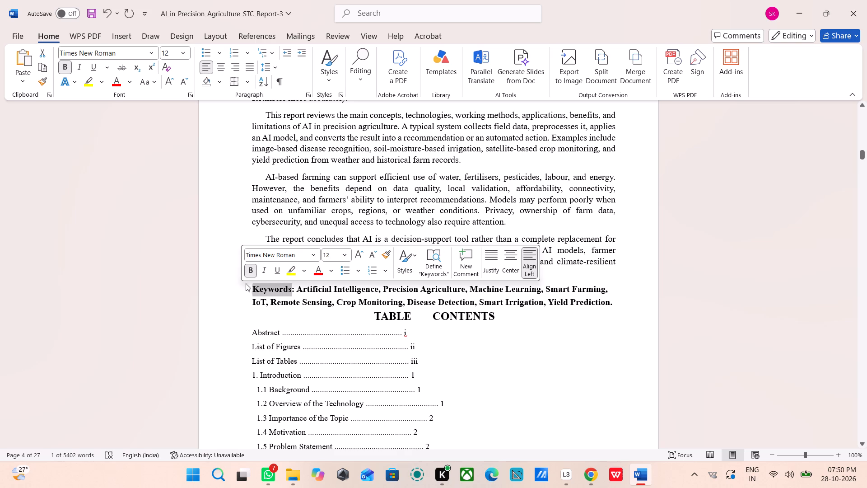
{"action": "left_click", "coordinate": [349, 256]}
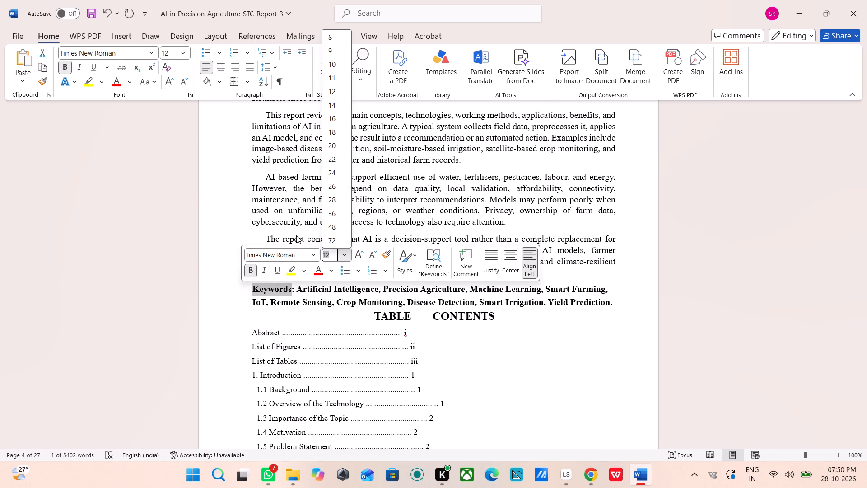
{"action": "key", "text": "BackSpace"}
{"action": "key", "text": "1"}
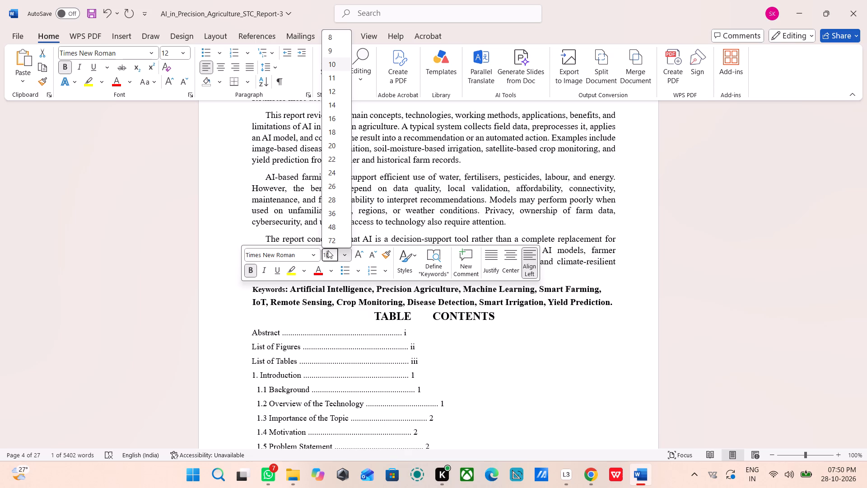
{"action": "key", "text": "3"}
{"action": "key", "text": "Return"}
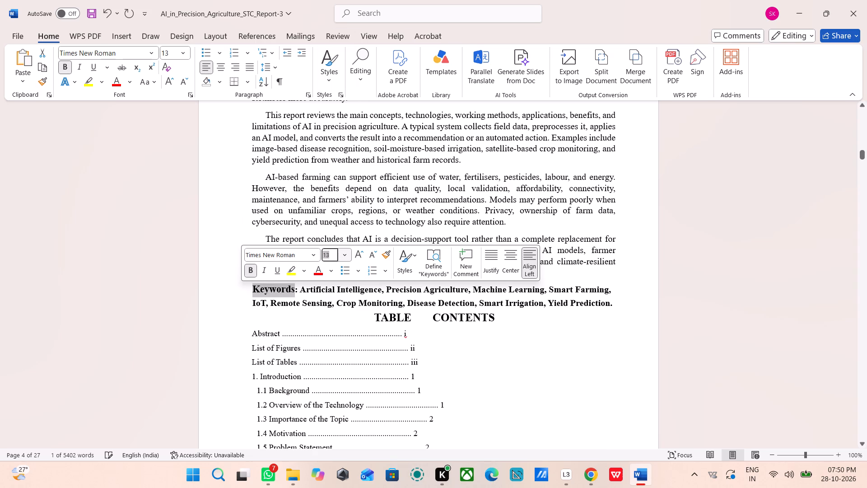
{"action": "left_click", "coordinate": [283, 296]}
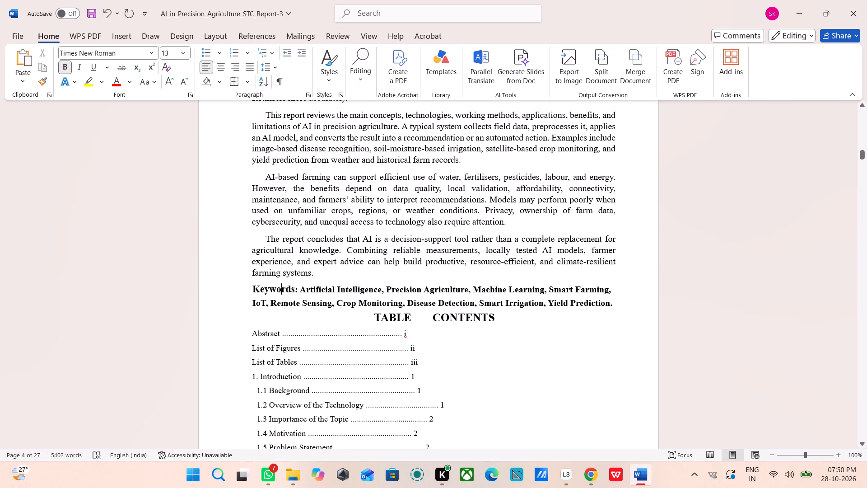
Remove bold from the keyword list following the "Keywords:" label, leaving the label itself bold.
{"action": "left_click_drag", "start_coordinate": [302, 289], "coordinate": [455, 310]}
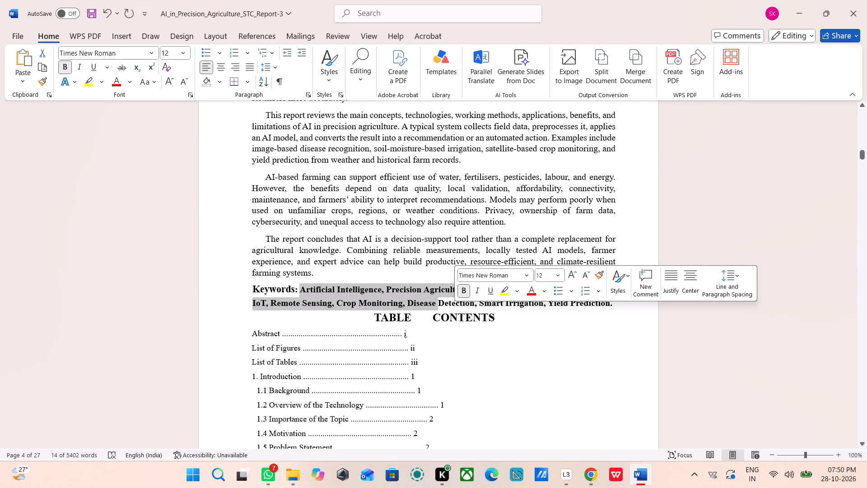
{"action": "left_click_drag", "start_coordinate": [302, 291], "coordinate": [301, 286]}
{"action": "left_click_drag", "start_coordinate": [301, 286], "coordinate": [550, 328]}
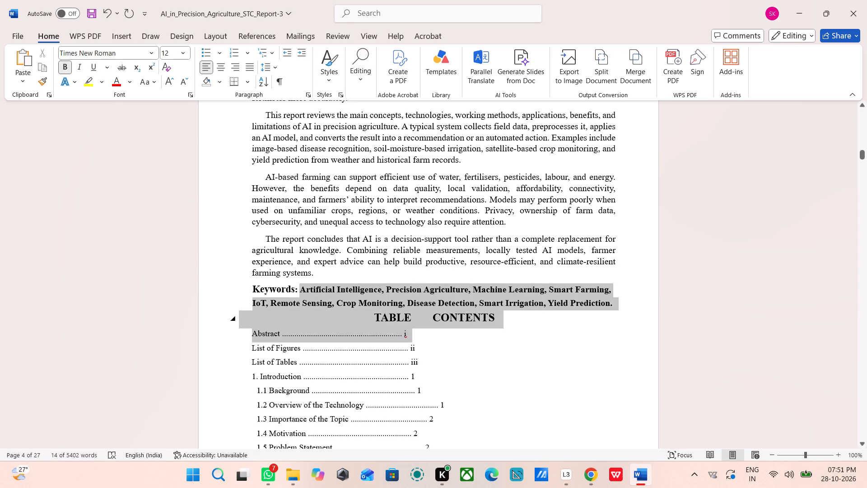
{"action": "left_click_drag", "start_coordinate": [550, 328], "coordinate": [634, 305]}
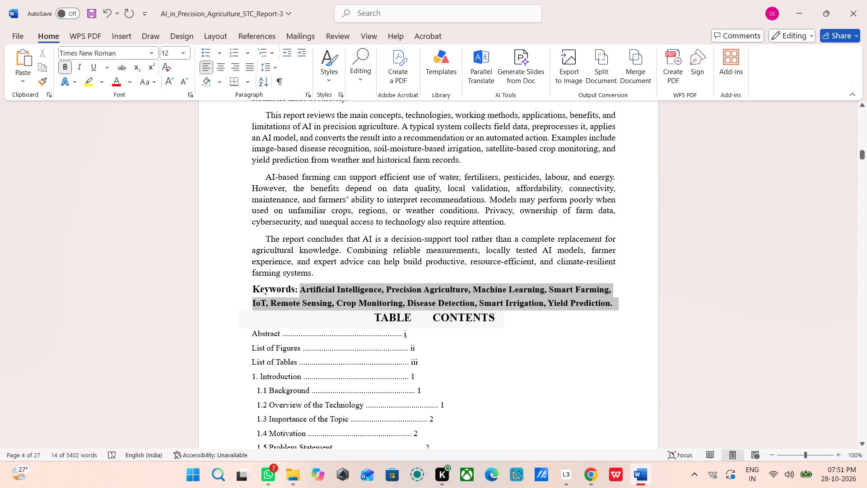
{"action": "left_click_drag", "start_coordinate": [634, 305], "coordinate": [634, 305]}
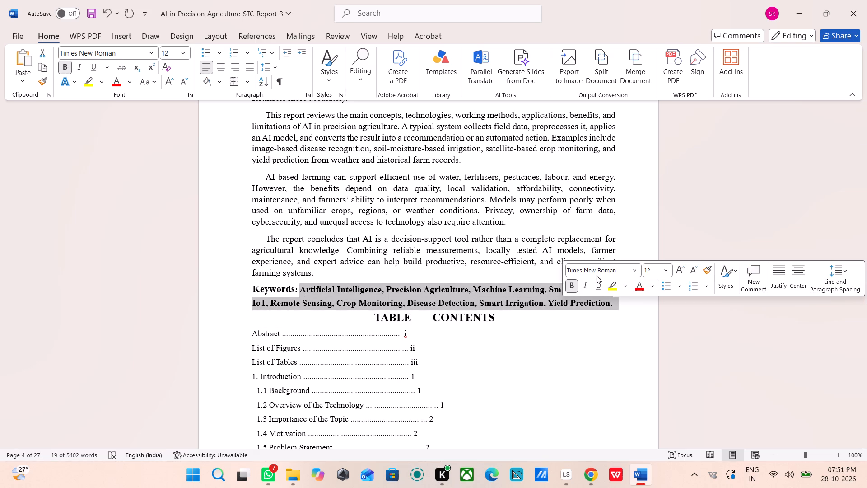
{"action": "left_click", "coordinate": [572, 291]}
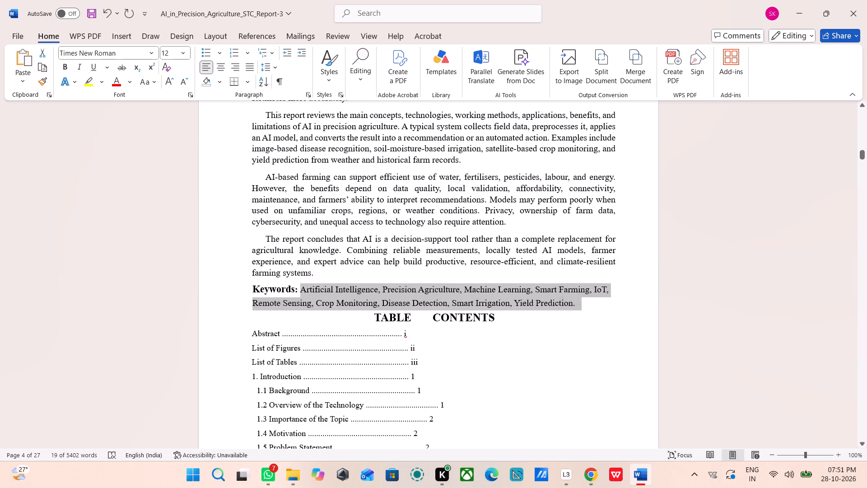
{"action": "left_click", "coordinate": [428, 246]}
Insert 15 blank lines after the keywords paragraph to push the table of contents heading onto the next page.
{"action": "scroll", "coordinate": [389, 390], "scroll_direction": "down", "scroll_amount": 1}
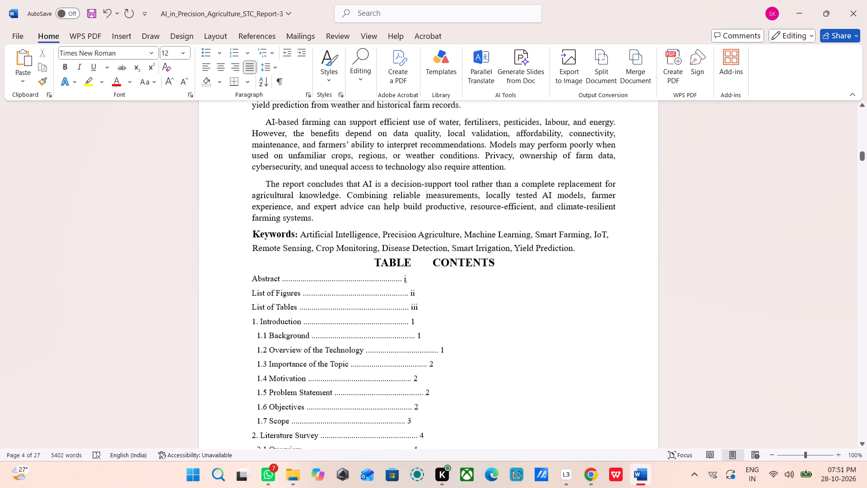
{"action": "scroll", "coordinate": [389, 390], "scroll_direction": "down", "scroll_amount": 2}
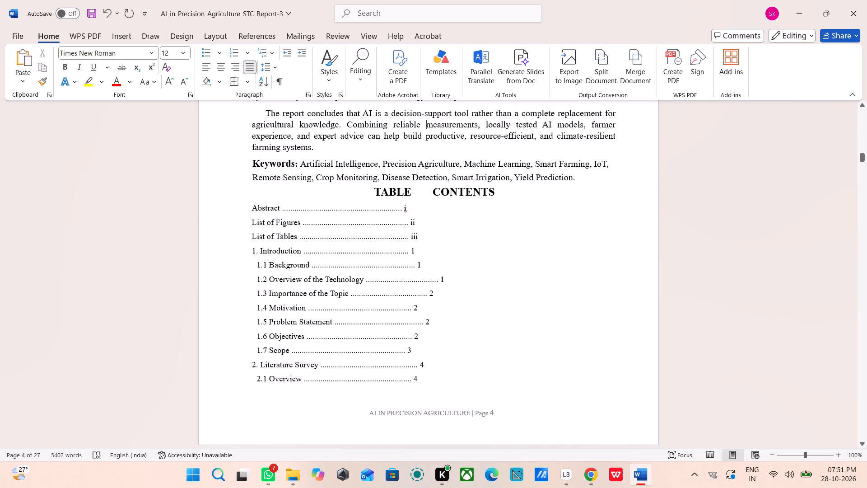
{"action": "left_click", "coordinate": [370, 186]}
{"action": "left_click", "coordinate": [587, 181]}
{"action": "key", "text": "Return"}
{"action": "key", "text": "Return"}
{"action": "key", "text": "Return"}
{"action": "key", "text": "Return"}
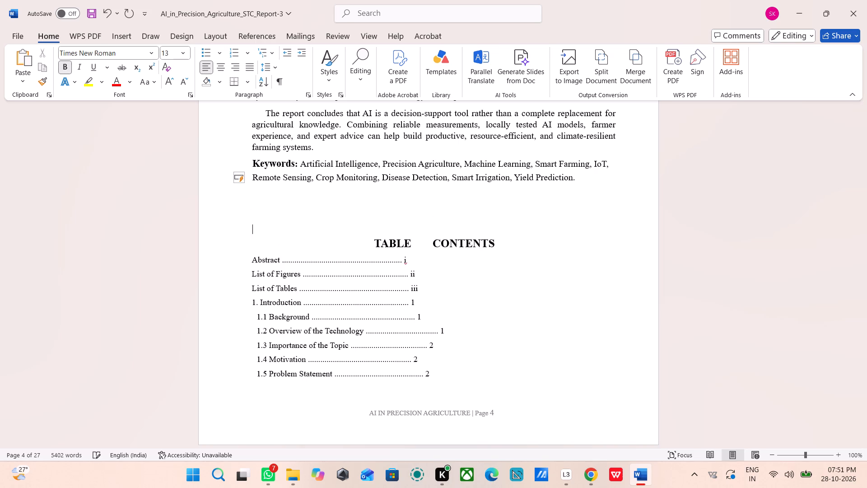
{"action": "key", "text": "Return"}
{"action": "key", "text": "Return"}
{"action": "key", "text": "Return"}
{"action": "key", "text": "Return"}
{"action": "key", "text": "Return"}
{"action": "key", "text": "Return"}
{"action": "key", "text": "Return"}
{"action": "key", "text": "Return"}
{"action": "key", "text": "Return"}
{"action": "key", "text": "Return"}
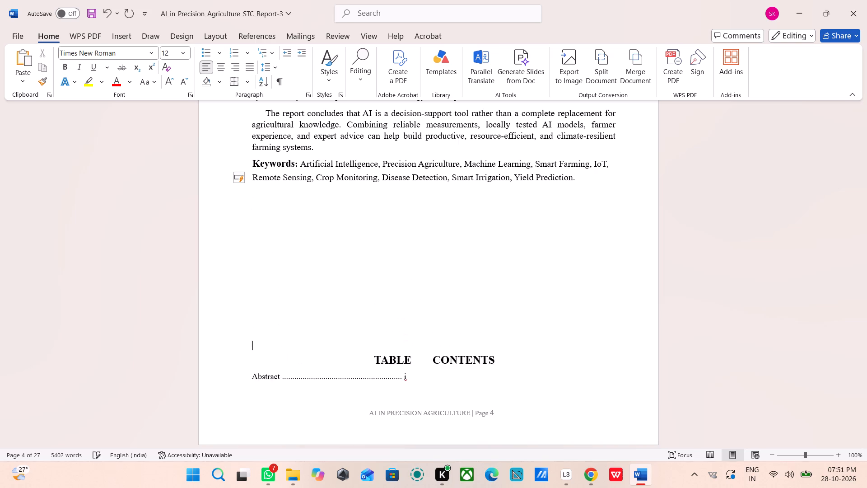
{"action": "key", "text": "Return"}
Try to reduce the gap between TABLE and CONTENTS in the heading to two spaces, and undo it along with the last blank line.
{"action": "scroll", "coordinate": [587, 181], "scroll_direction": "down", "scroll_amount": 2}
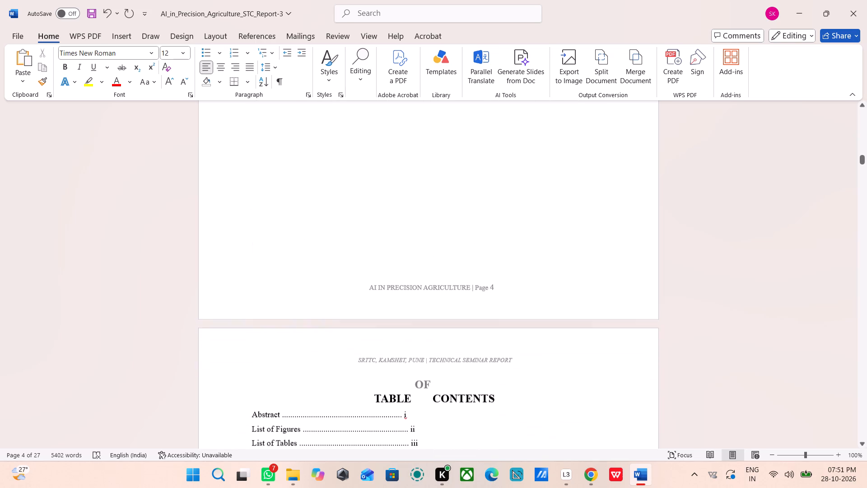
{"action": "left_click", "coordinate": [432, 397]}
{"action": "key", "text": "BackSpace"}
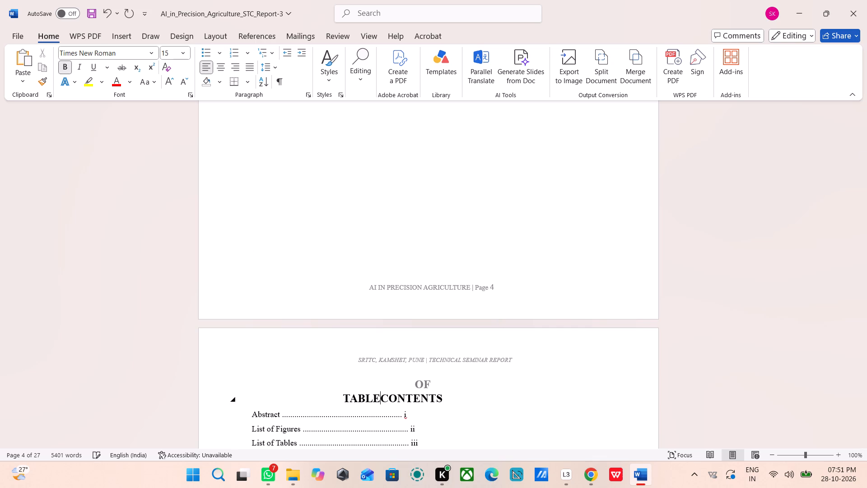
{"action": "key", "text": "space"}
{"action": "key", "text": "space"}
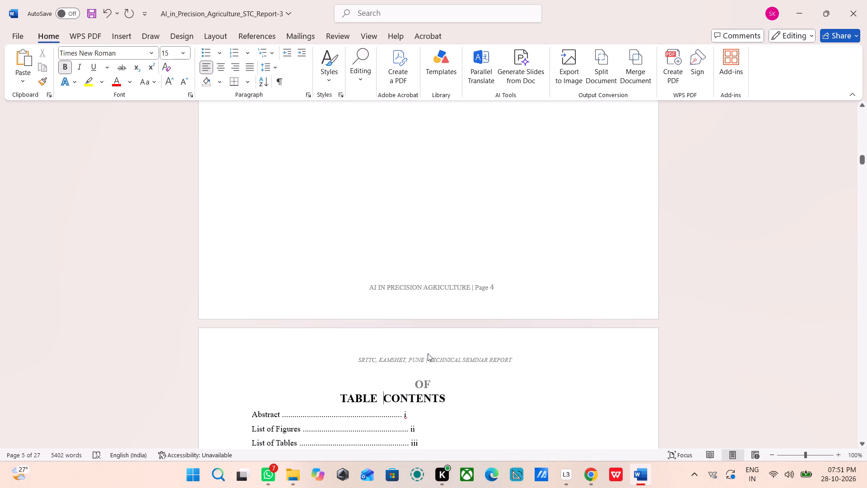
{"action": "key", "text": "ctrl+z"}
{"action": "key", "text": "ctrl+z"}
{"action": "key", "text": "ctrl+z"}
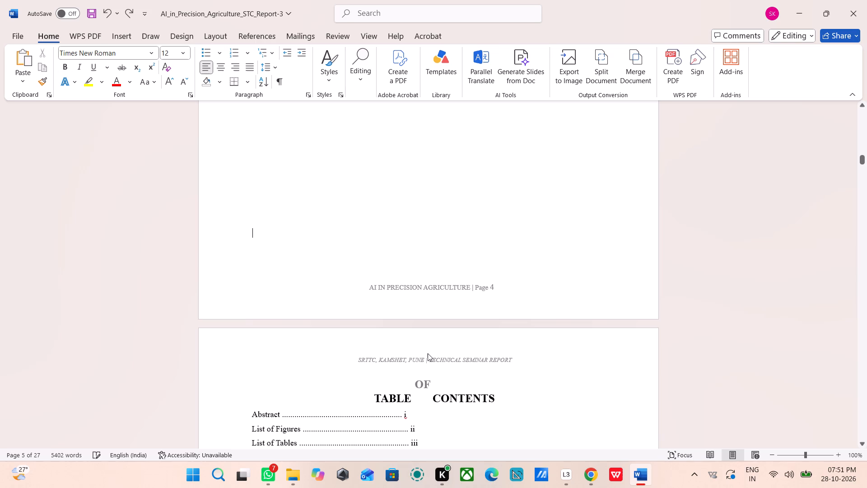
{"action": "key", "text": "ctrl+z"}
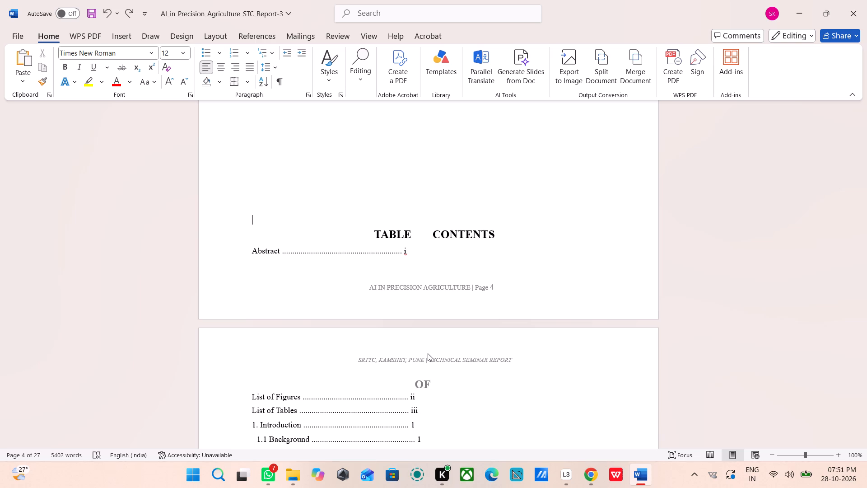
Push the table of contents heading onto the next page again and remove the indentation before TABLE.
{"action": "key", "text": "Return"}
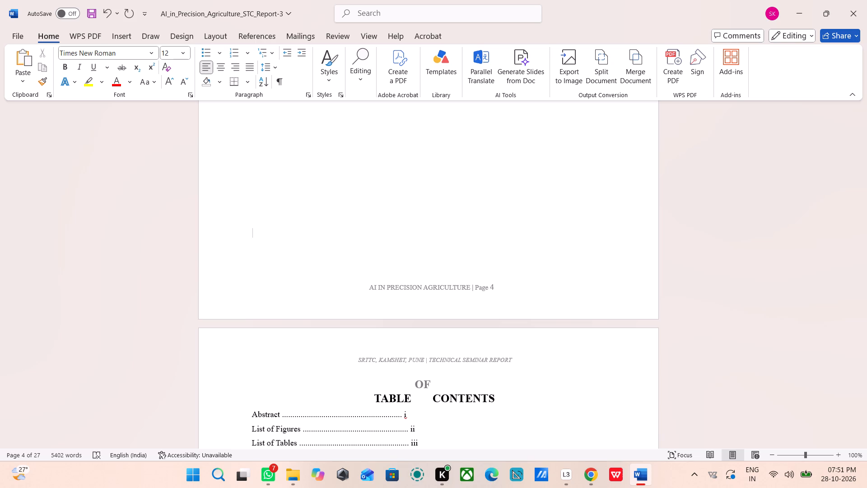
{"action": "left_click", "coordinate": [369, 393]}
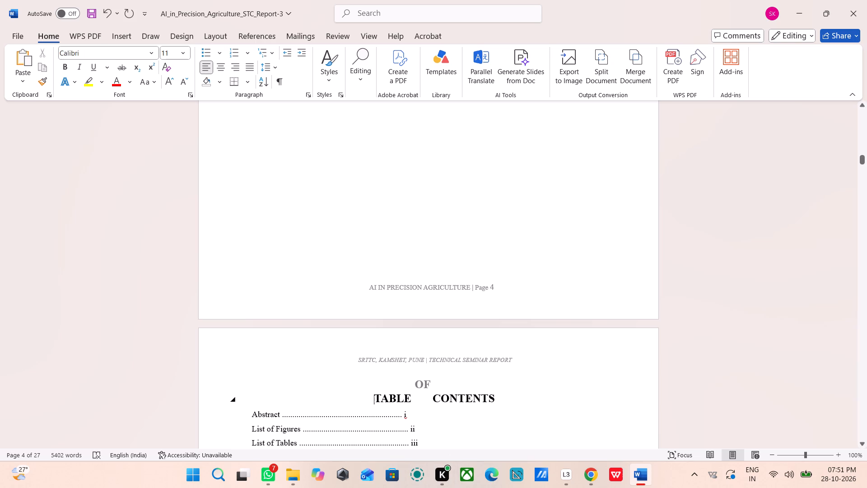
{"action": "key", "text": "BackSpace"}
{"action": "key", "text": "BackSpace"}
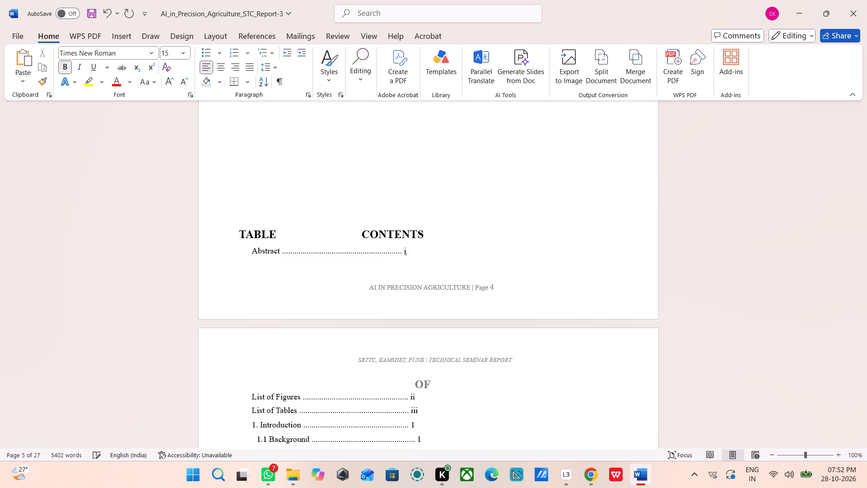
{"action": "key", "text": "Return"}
Look through the rest of the report, from the table of contents to the references and back to the conclusion.
{"action": "scroll", "coordinate": [369, 393], "scroll_direction": "down", "scroll_amount": 2}
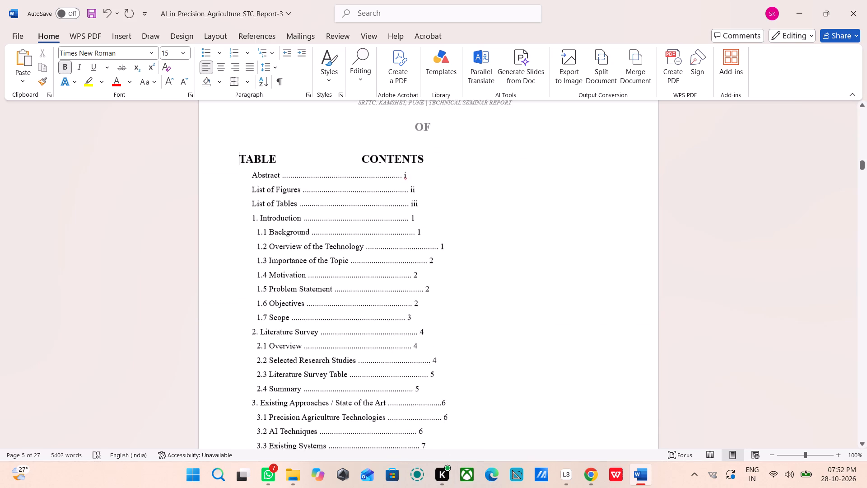
{"action": "scroll", "coordinate": [369, 393], "scroll_direction": "down", "scroll_amount": 3}
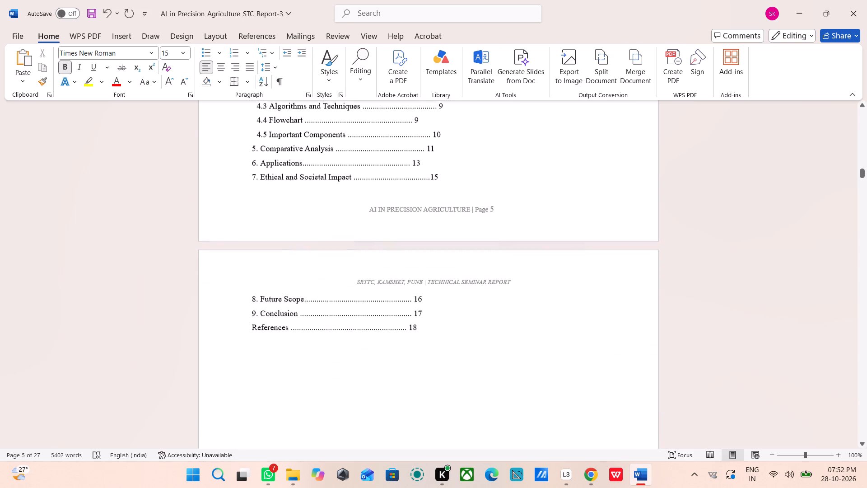
{"action": "scroll", "coordinate": [369, 393], "scroll_direction": "down", "scroll_amount": 13}
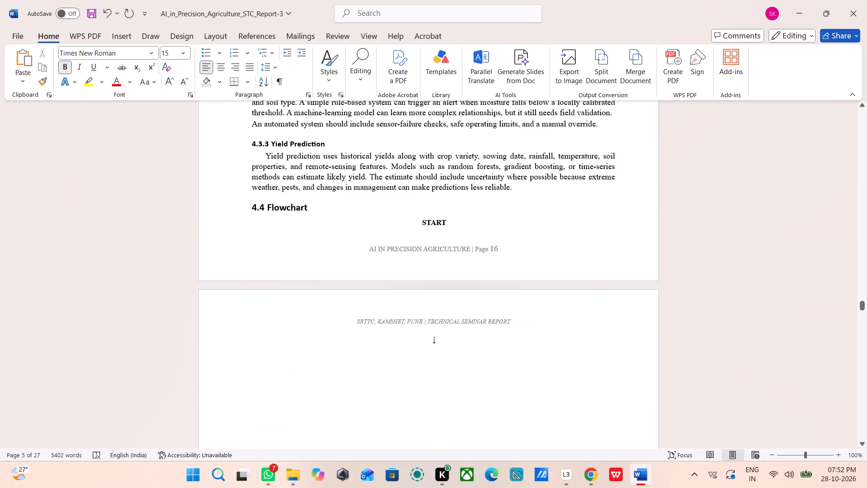
{"action": "scroll", "coordinate": [369, 393], "scroll_direction": "down", "scroll_amount": 10}
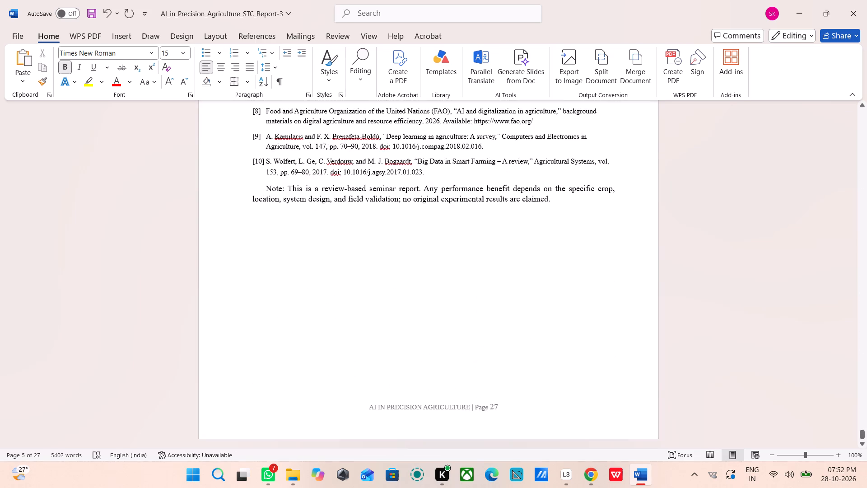
{"action": "scroll", "coordinate": [369, 393], "scroll_direction": "down", "scroll_amount": 9}
{"action": "scroll", "coordinate": [369, 393], "scroll_direction": "up", "scroll_amount": 4}
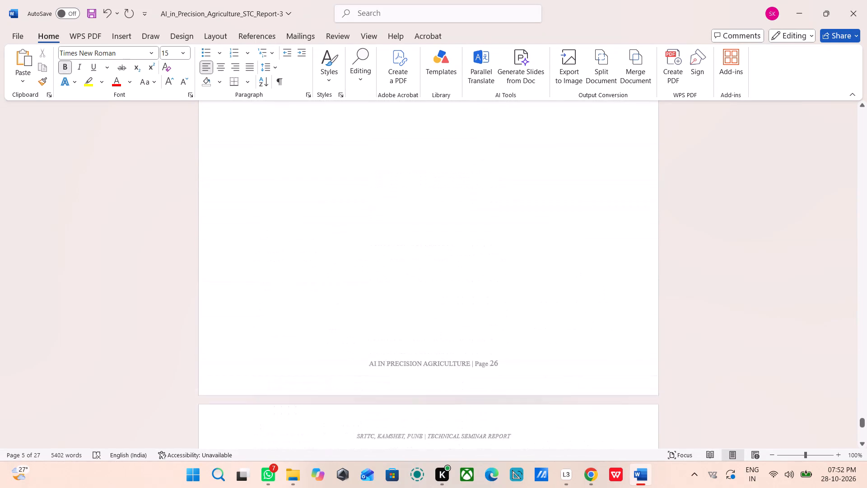
{"action": "scroll", "coordinate": [369, 393], "scroll_direction": "up", "scroll_amount": 1}
{"action": "scroll", "coordinate": [369, 393], "scroll_direction": "down", "scroll_amount": 4}
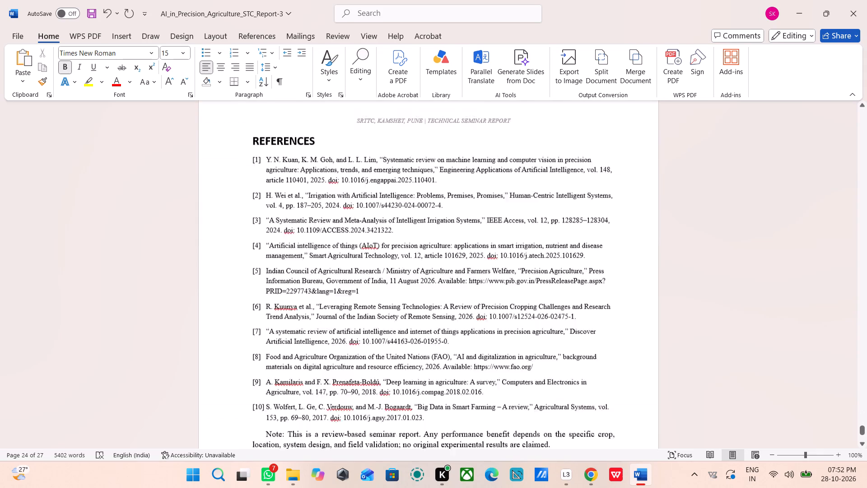
{"action": "scroll", "coordinate": [369, 393], "scroll_direction": "up", "scroll_amount": 4}
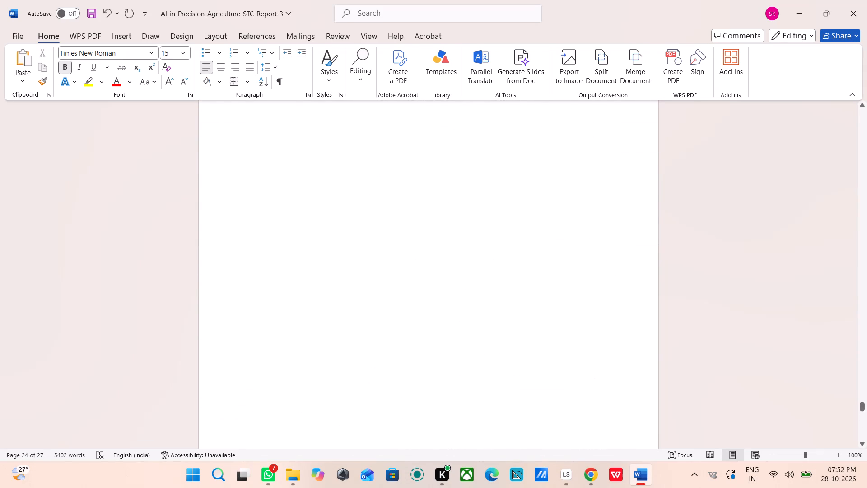
{"action": "scroll", "coordinate": [369, 393], "scroll_direction": "up", "scroll_amount": 1}
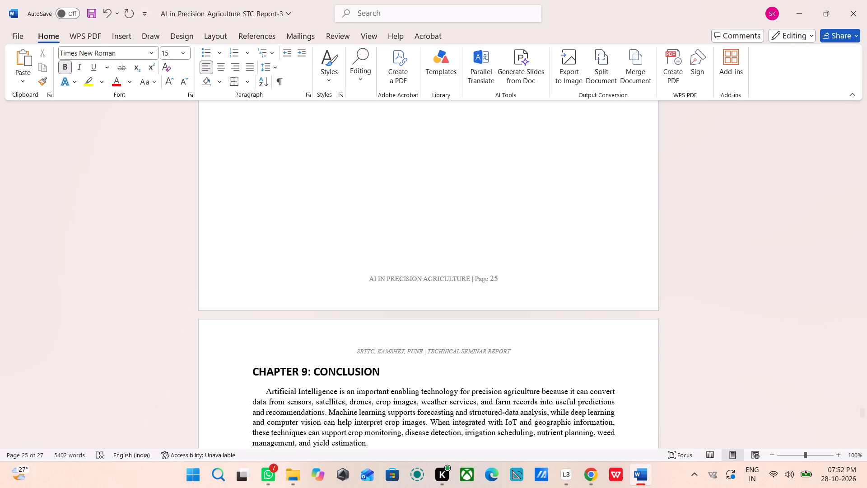
Undo the edits through the table of contents, keywords and abstract, back to the certificate page's Seal/Stamp line.
{"action": "key", "text": "ctrl+z"}
{"action": "key", "text": "ctrl+z"}
{"action": "key", "text": "ctrl+z"}
{"action": "key", "text": "ctrl+z"}
{"action": "key", "text": "ctrl+z"}
{"action": "key", "text": "ctrl+z"}
{"action": "key", "text": "ctrl+z"}
{"action": "key", "text": "ctrl+z"}
{"action": "key", "text": "ctrl+z"}
{"action": "key", "text": "ctrl+z"}
{"action": "key", "text": "ctrl+z"}
{"action": "key", "text": "ctrl+z"}
{"action": "key", "text": "ctrl+z"}
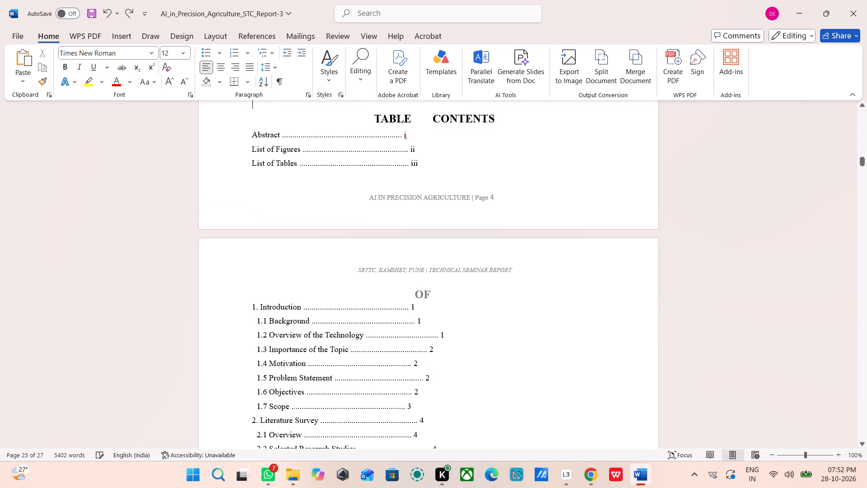
{"action": "key", "text": "ctrl+z"}
{"action": "key", "text": "ctrl+z"}
{"action": "key", "text": "ctrl+z"}
{"action": "key", "text": "ctrl+z"}
{"action": "key", "text": "ctrl+z"}
{"action": "key", "text": "ctrl+z"}
{"action": "key", "text": "ctrl+z"}
{"action": "key", "text": "ctrl+z"}
{"action": "key", "text": "ctrl+z"}
{"action": "key", "text": "ctrl+z"}
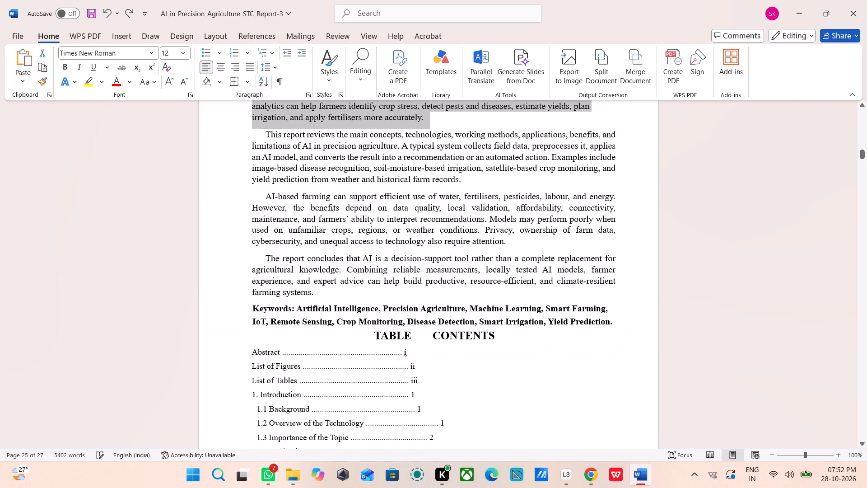
{"action": "key", "text": "ctrl+z"}
{"action": "key", "text": "ctrl+z"}
{"action": "key", "text": "ctrl+z"}
{"action": "key", "text": "ctrl+z"}
{"action": "key", "text": "ctrl+z"}
{"action": "key", "text": "ctrl+z"}
{"action": "key", "text": "ctrl+z"}
{"action": "key", "text": "ctrl+z"}
{"action": "key", "text": "ctrl+z"}
{"action": "key", "text": "ctrl+z"}
{"action": "key", "text": "ctrl+z"}
{"action": "key", "text": "ctrl+z"}
{"action": "key", "text": "ctrl+z"}
{"action": "key", "text": "ctrl+z"}
{"action": "key", "text": "ctrl+z"}
{"action": "key", "text": "ctrl+z"}
{"action": "key", "text": "ctrl+z"}
{"action": "key", "text": "ctrl+z"}
{"action": "key", "text": "ctrl+z"}
{"action": "key", "text": "ctrl+z"}
{"action": "key", "text": "ctrl+z"}
{"action": "key", "text": "ctrl+z"}
{"action": "key", "text": "ctrl+z"}
{"action": "key", "text": "ctrl+z"}
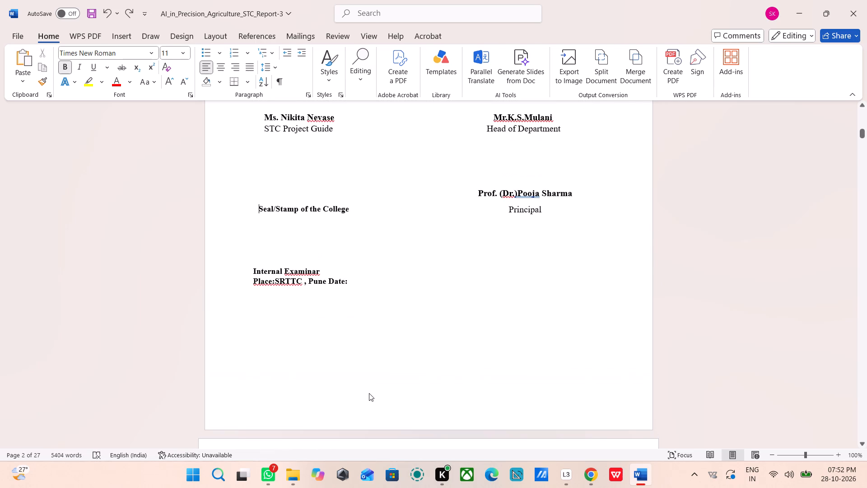
Check the cover and certificate pages, and close the document window.
{"action": "scroll", "coordinate": [288, 213], "scroll_direction": "up", "scroll_amount": 11}
{"action": "scroll", "coordinate": [288, 213], "scroll_direction": "down", "scroll_amount": 3}
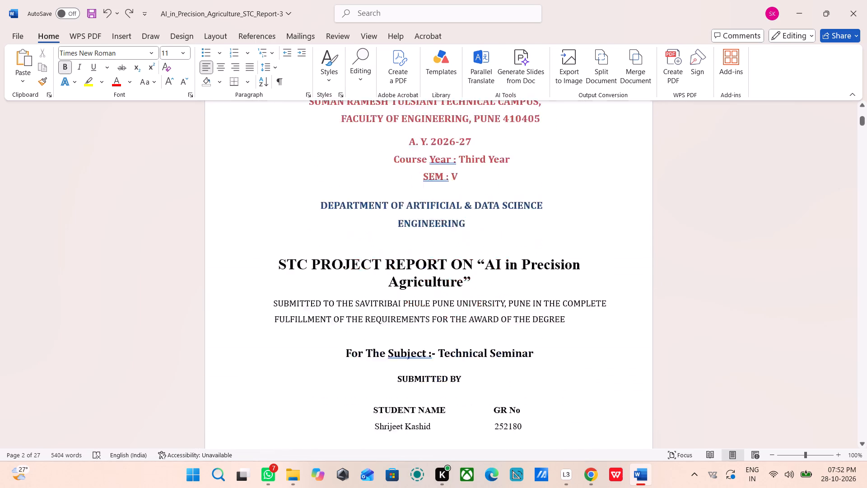
{"action": "scroll", "coordinate": [288, 213], "scroll_direction": "down", "scroll_amount": 1}
{"action": "left_click", "coordinate": [866, 0]}
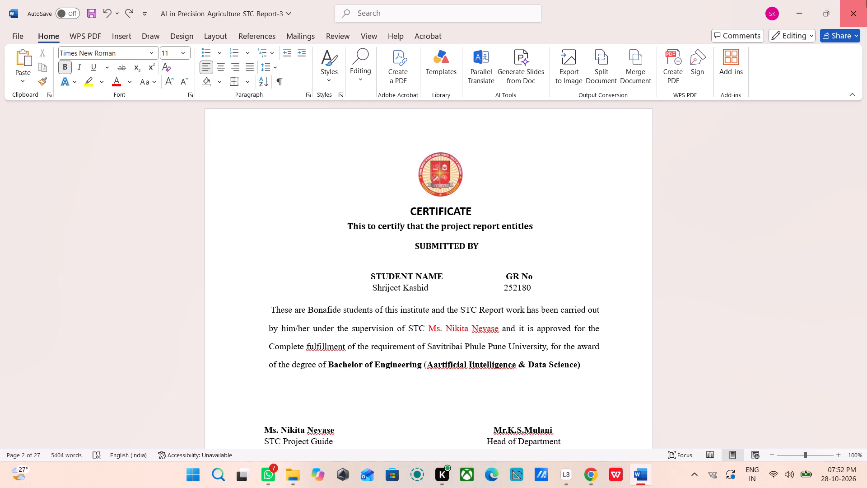
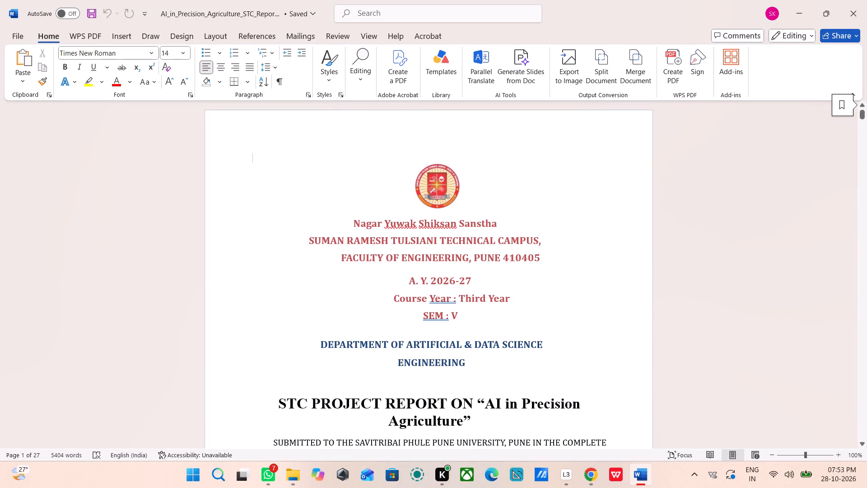
Push the college emblem below the cover page's student details onto the certificate page by adding four line breaks above it.
{"action": "scroll", "coordinate": [349, 311], "scroll_direction": "down", "scroll_amount": 3}
{"action": "scroll", "coordinate": [349, 311], "scroll_direction": "up", "scroll_amount": 1}
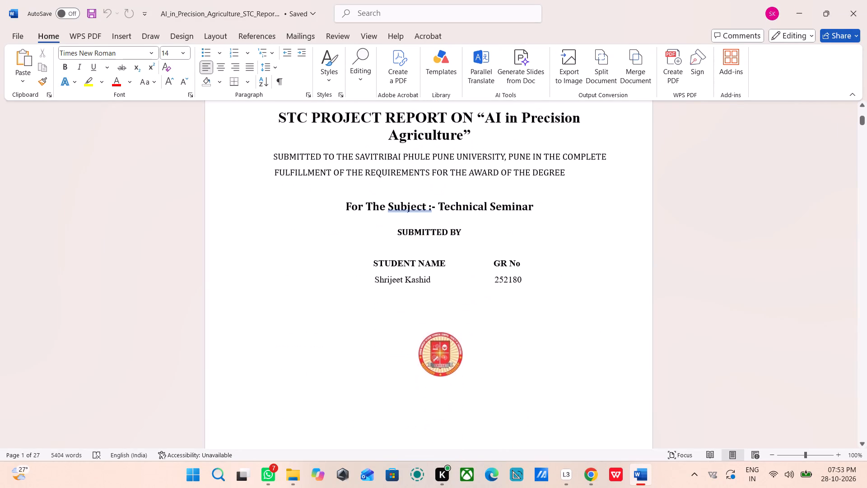
{"action": "scroll", "coordinate": [349, 311], "scroll_direction": "up", "scroll_amount": 1}
{"action": "left_click", "coordinate": [382, 354]}
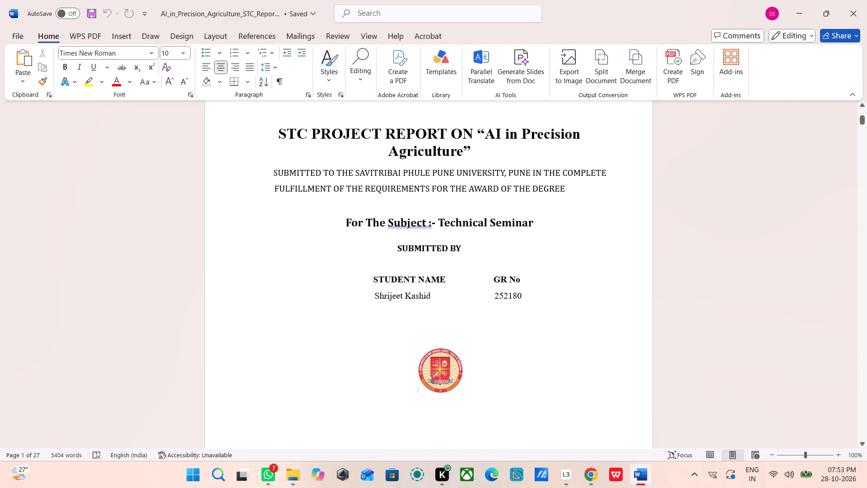
{"action": "key", "text": "Up"}
{"action": "key", "text": "Return"}
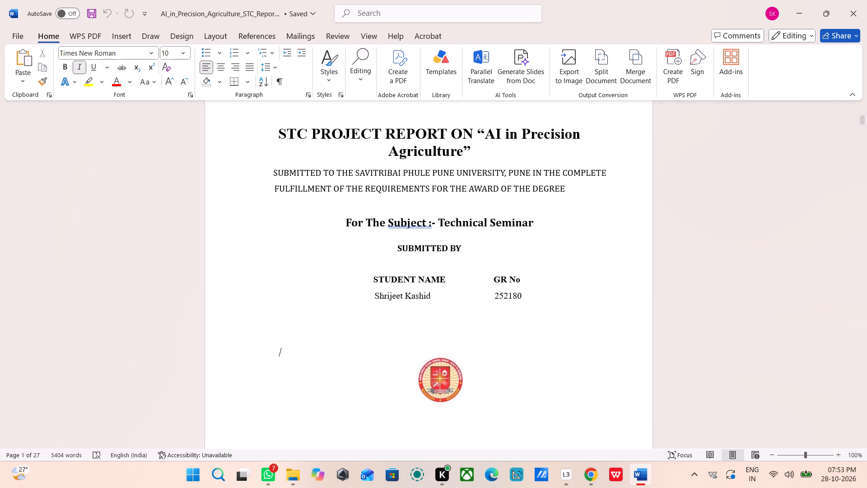
{"action": "key", "text": "Return"}
{"action": "key", "text": "Return"}
{"action": "key", "text": "Return"}
Break the line after the guide's name in the certificate's signature block so CEP joins Project Guide below.
{"action": "scroll", "coordinate": [382, 354], "scroll_direction": "down", "scroll_amount": 2}
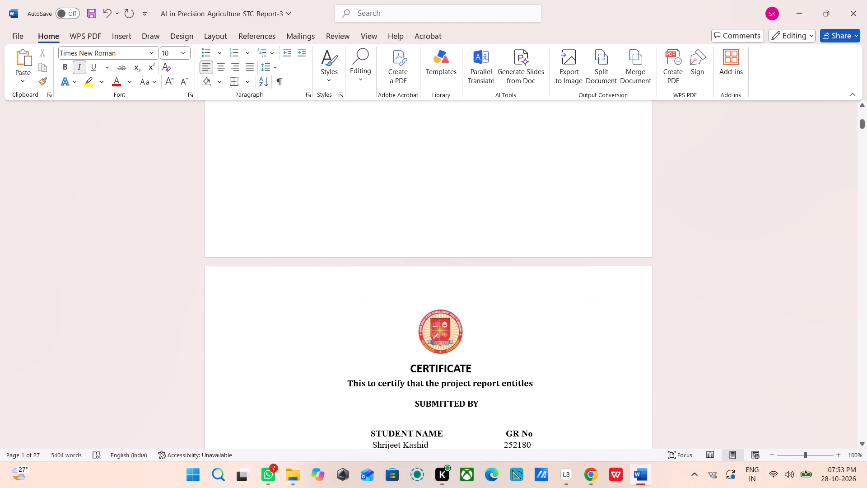
{"action": "scroll", "coordinate": [410, 487], "scroll_direction": "down", "scroll_amount": 2}
{"action": "scroll", "coordinate": [403, 396], "scroll_direction": "down", "scroll_amount": 3}
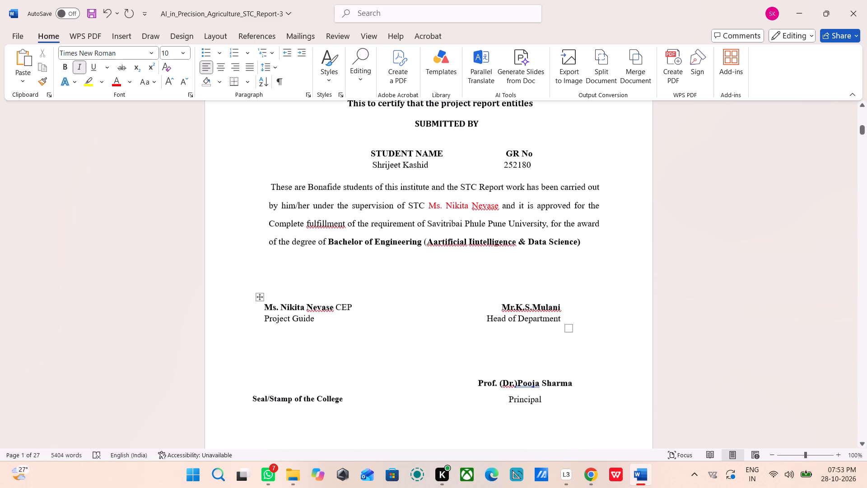
{"action": "scroll", "coordinate": [403, 396], "scroll_direction": "down", "scroll_amount": 1}
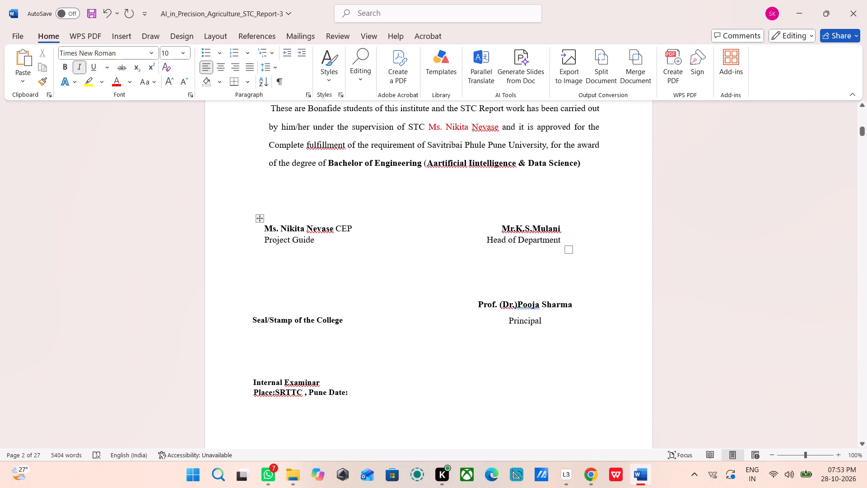
{"action": "left_click", "coordinate": [331, 233]}
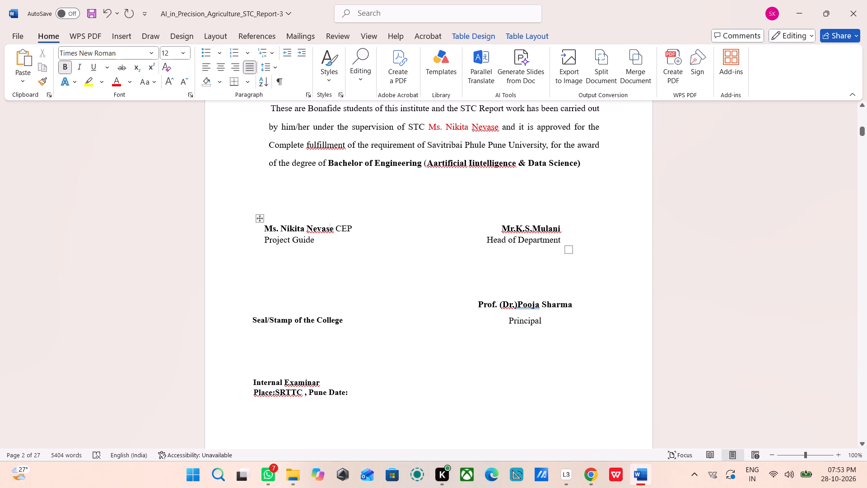
{"action": "key", "text": "Right"}
{"action": "key", "text": "Return"}
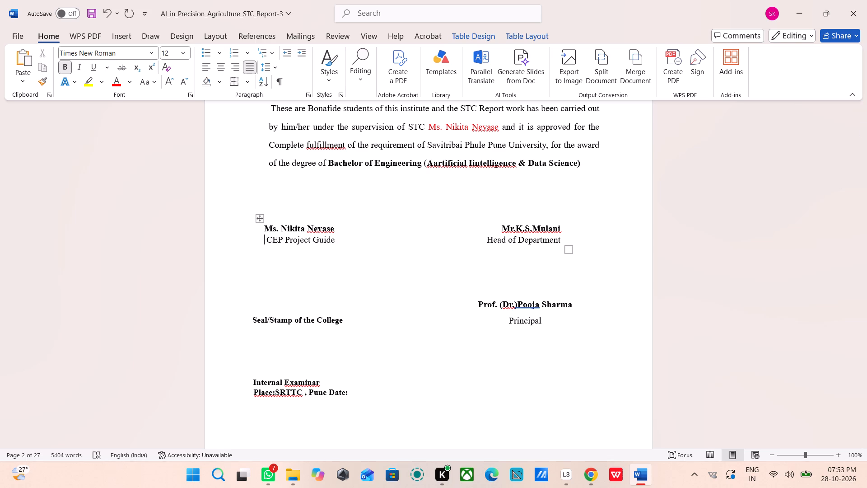
Close the report document window.
{"action": "left_click", "coordinate": [866, 0]}
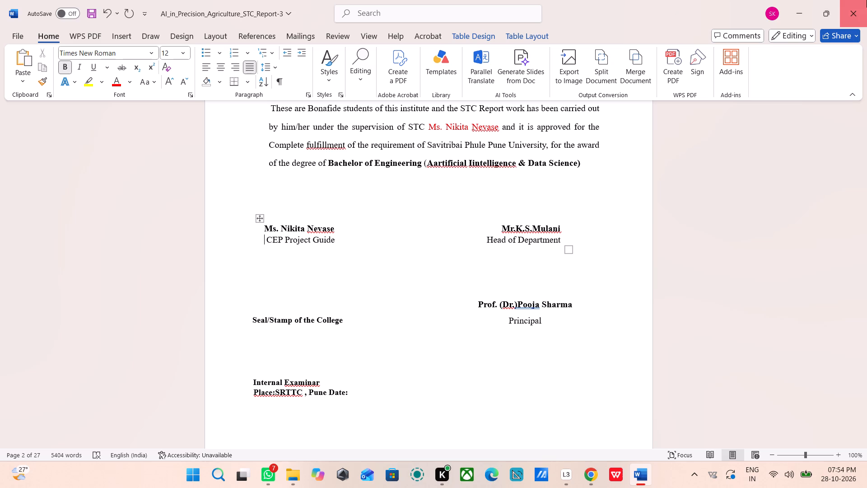
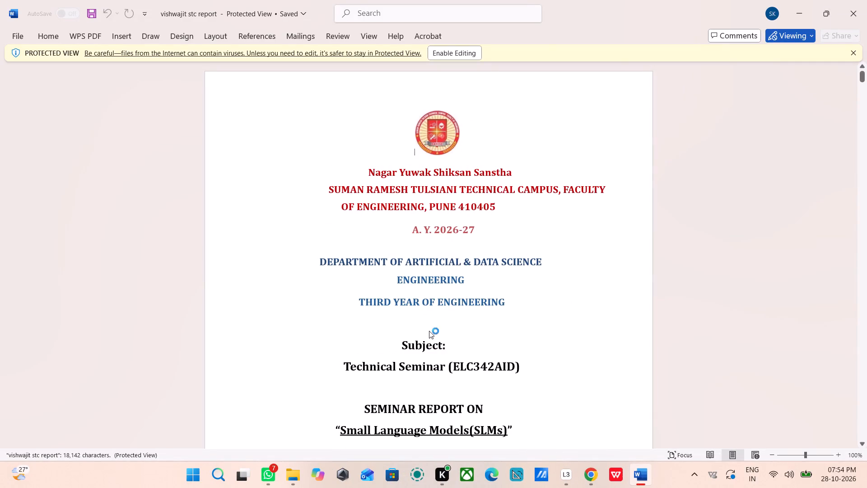
Enable editing of the protected STC report on Small Language Models.
{"action": "scroll", "coordinate": [424, 353], "scroll_direction": "down", "scroll_amount": 1}
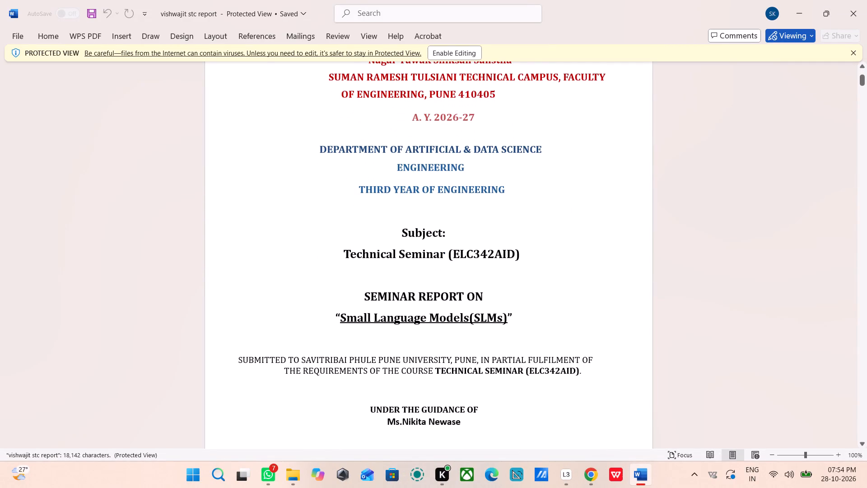
{"action": "left_click", "coordinate": [340, 313]}
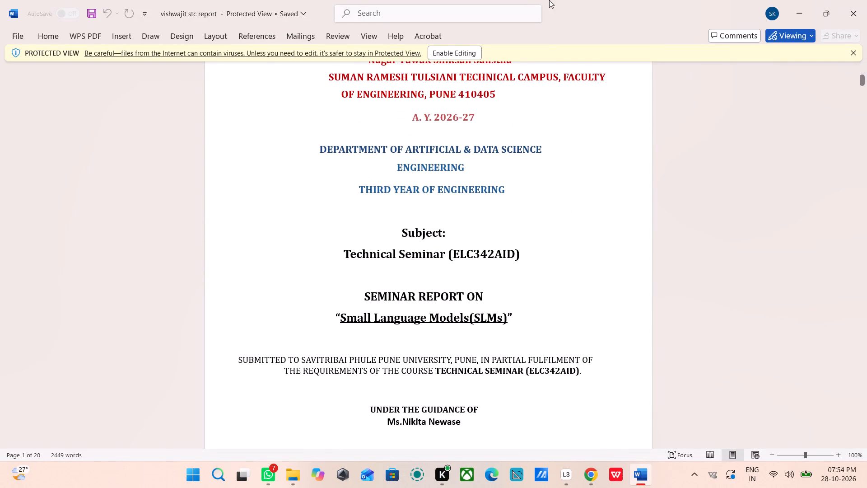
{"action": "left_click", "coordinate": [466, 52]}
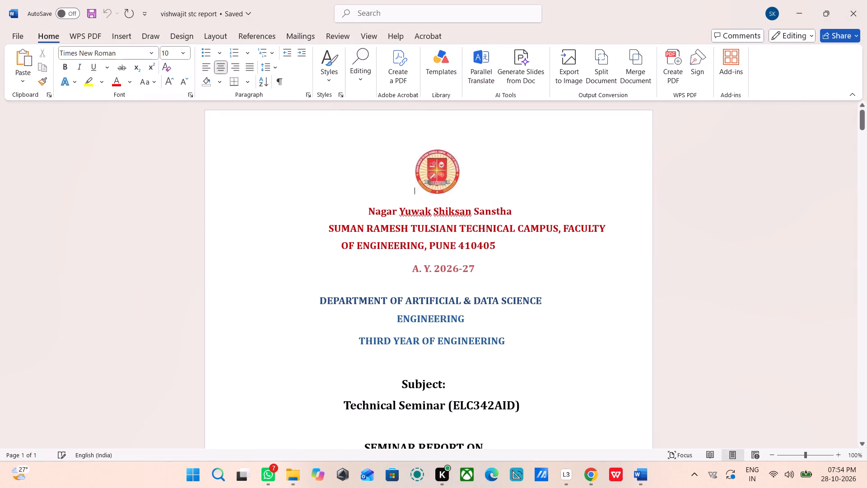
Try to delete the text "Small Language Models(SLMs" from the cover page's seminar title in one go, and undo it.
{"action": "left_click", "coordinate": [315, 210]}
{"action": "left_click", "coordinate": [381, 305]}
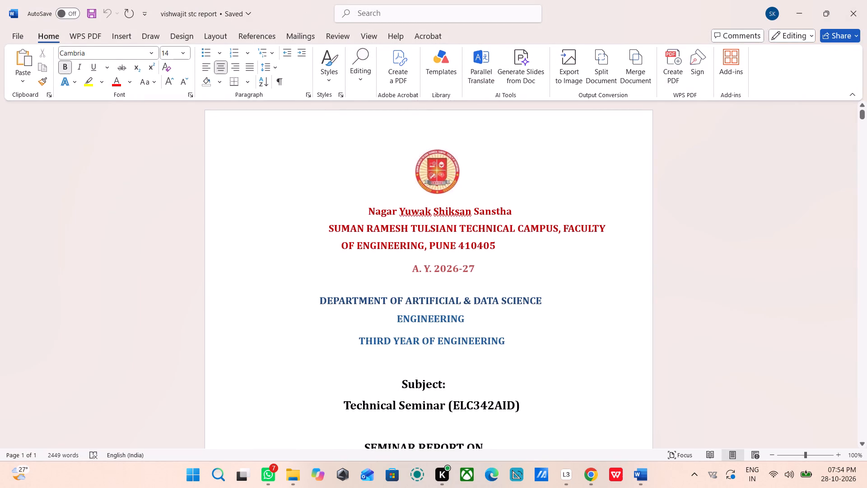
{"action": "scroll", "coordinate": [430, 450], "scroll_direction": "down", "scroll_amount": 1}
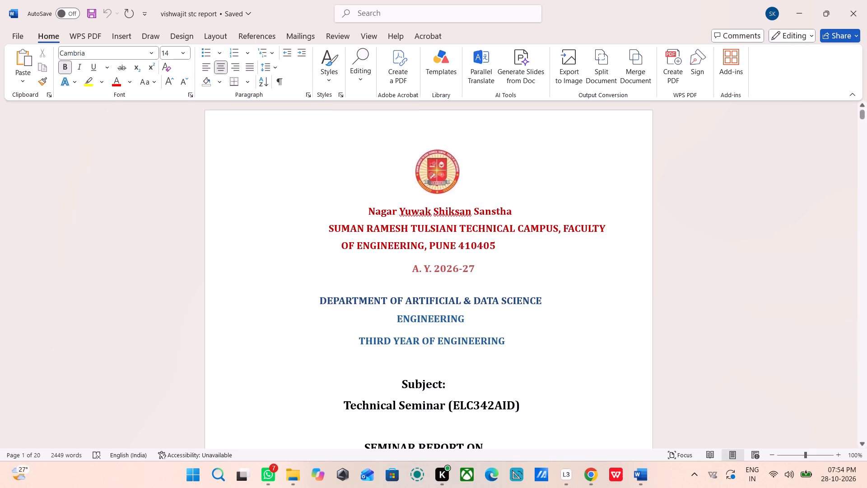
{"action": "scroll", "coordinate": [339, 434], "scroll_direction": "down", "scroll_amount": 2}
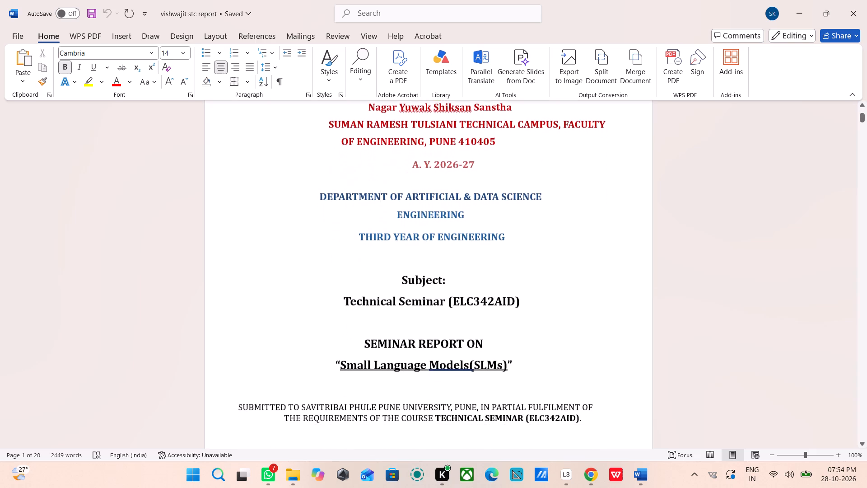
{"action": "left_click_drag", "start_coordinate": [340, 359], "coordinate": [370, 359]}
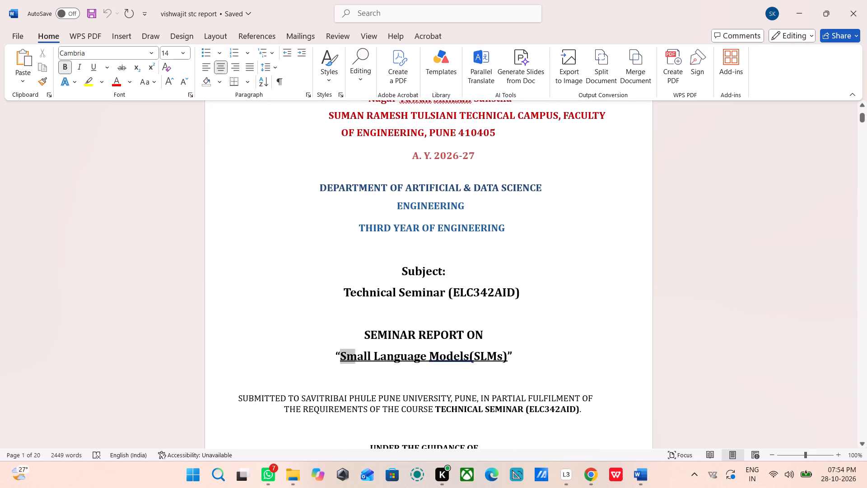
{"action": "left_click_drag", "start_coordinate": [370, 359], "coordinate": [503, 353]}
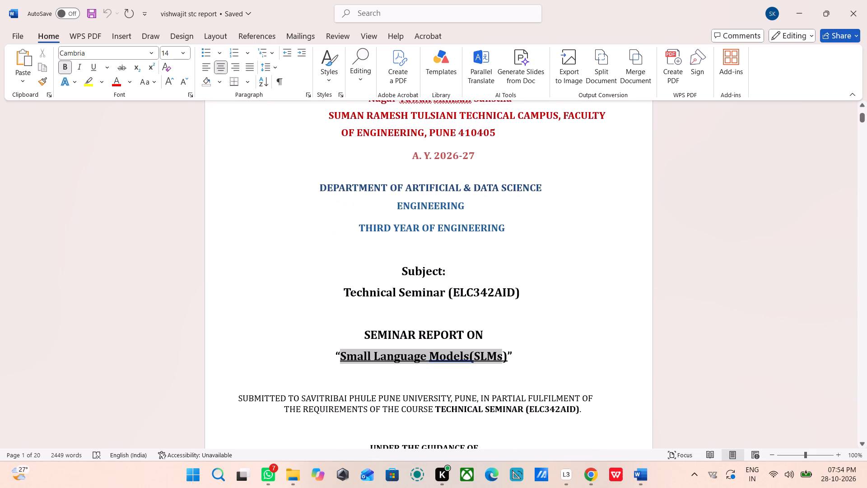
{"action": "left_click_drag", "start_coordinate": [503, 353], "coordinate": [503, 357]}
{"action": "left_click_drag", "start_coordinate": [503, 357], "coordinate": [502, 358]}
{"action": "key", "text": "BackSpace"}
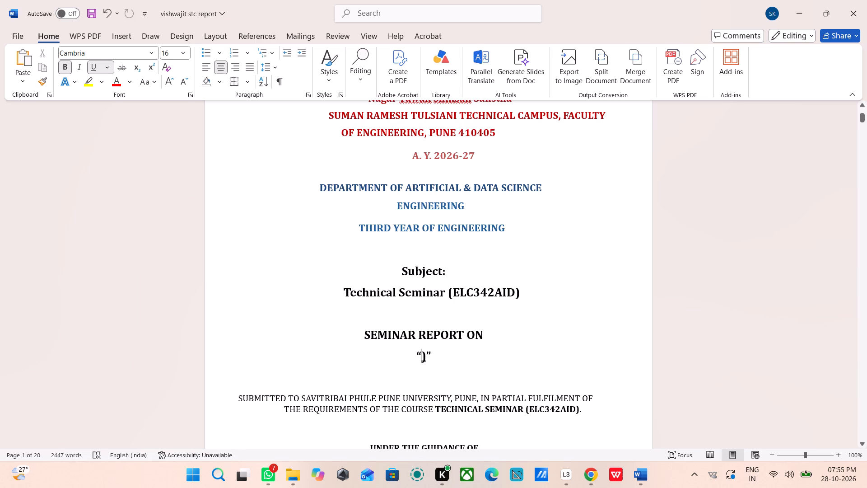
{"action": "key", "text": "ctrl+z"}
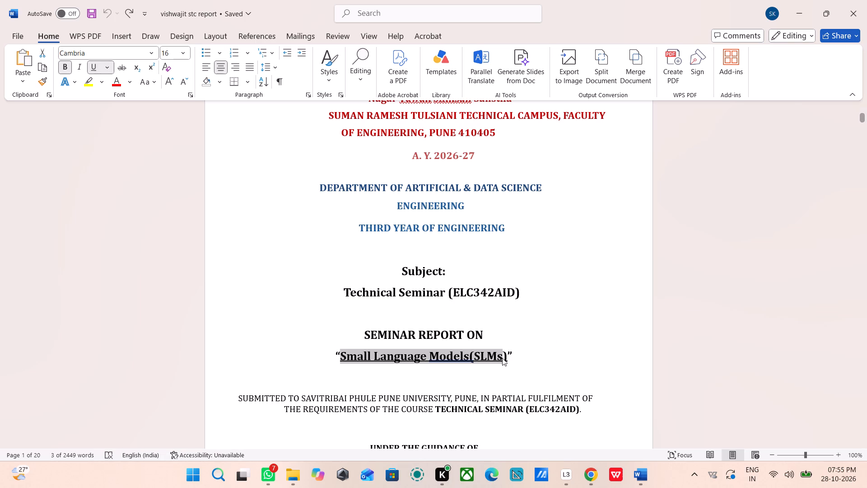
Clear "Small Language Models(SLMs" from the cover page's seminar title, keeping the quotation marks and closing bracket.
{"action": "left_click", "coordinate": [502, 358]}
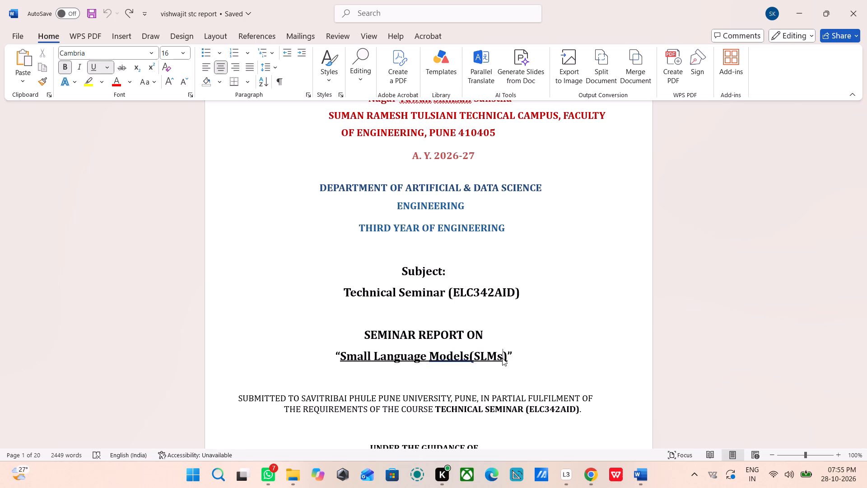
{"action": "key", "text": "BackSpace"}
{"action": "key", "text": "BackSpace"}
{"action": "key", "text": "BackSpace"}
{"action": "key", "text": "BackSpace"}
{"action": "key", "text": "BackSpace"}
{"action": "key", "text": "BackSpace"}
{"action": "key", "text": "BackSpace"}
{"action": "key", "text": "BackSpace"}
{"action": "key", "text": "BackSpace"}
{"action": "key", "text": "BackSpace"}
{"action": "key", "text": "BackSpace"}
{"action": "key", "text": "BackSpace"}
{"action": "key", "text": "BackSpace"}
{"action": "key", "text": "BackSpace"}
{"action": "key", "text": "BackSpace"}
{"action": "key", "text": "BackSpace"}
{"action": "key", "text": "BackSpace"}
{"action": "key", "text": "BackSpace"}
{"action": "key", "text": "BackSpace"}
{"action": "key", "text": "BackSpace"}
{"action": "key", "text": "BackSpace"}
{"action": "key", "text": "BackSpace"}
{"action": "key", "text": "BackSpace"}
{"action": "key", "text": "BackSpace"}
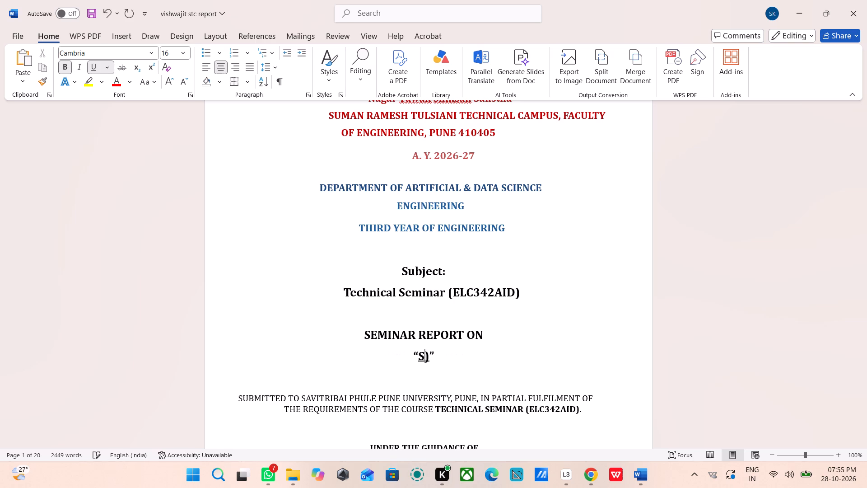
{"action": "key", "text": "BackSpace"}
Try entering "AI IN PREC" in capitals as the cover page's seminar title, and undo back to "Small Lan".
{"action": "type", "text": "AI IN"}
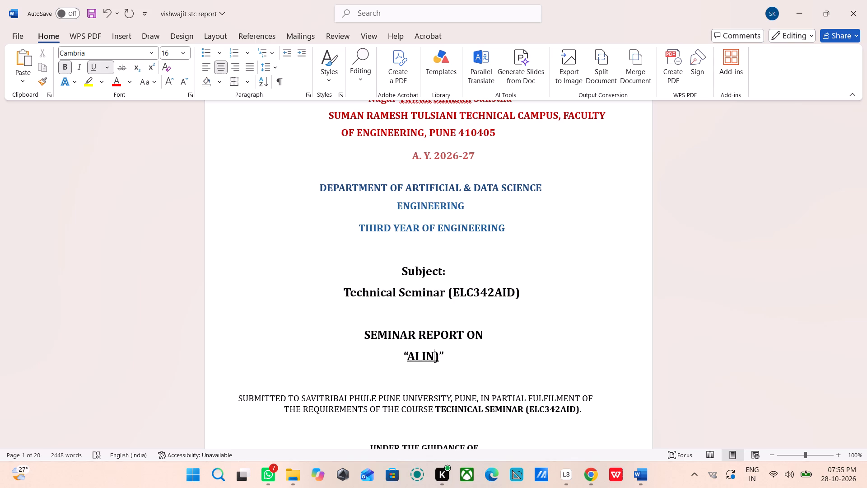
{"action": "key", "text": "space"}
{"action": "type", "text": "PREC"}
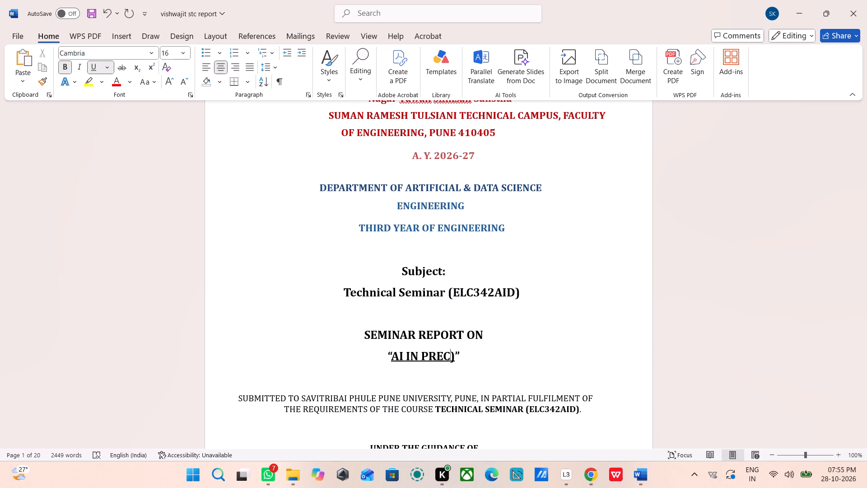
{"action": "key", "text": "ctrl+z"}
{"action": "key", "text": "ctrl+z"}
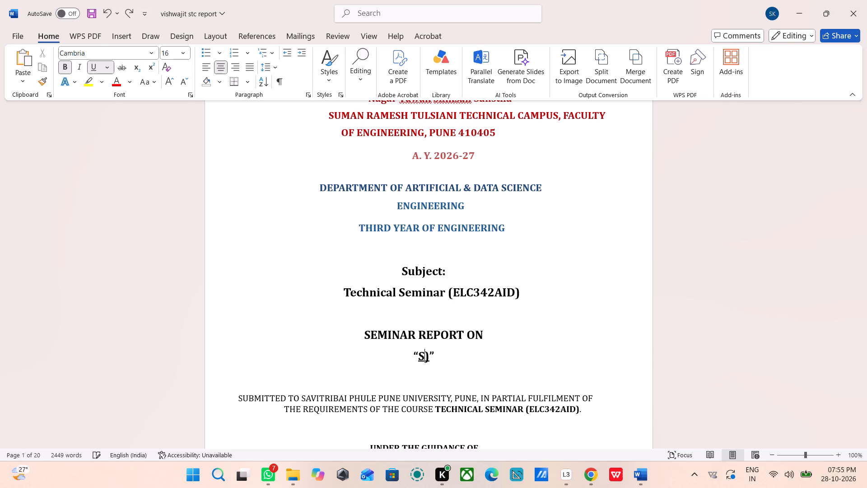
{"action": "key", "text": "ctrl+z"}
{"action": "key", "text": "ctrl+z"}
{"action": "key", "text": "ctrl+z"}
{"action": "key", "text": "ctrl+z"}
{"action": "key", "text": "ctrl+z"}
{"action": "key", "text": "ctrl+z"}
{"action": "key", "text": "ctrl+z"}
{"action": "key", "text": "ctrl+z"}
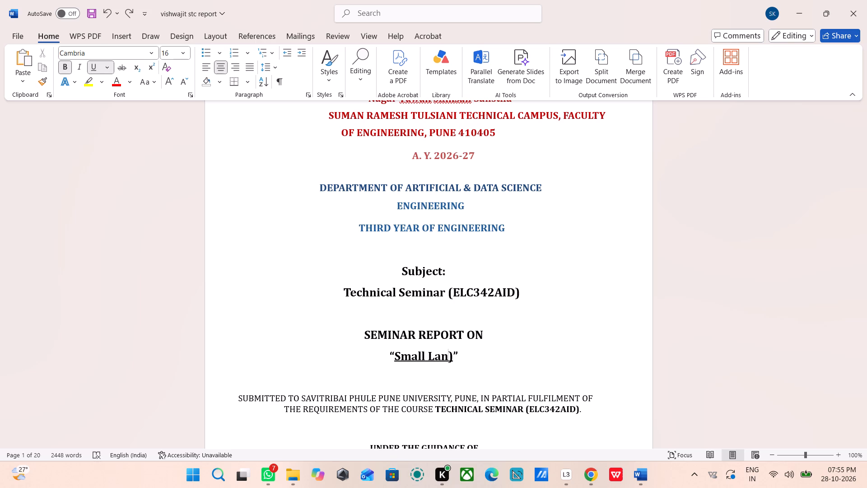
Replace the remaining "Small Lan" in the cover page's seminar title with "AI In Precision", keeping the closing bracket.
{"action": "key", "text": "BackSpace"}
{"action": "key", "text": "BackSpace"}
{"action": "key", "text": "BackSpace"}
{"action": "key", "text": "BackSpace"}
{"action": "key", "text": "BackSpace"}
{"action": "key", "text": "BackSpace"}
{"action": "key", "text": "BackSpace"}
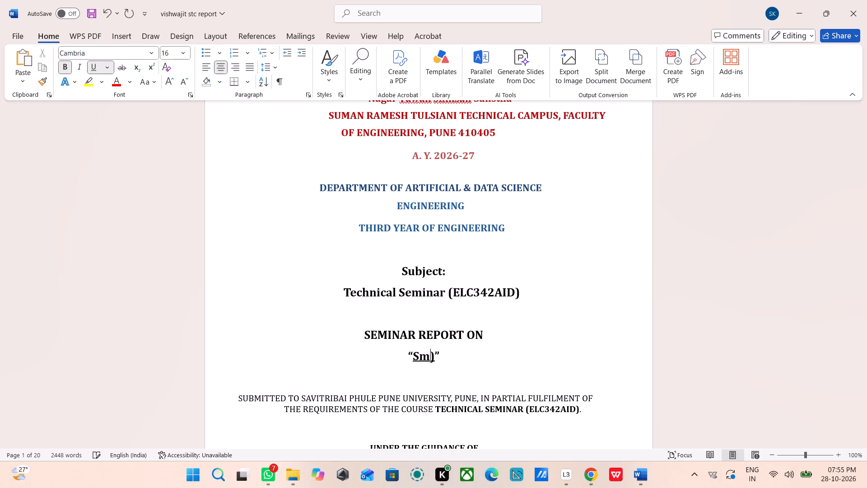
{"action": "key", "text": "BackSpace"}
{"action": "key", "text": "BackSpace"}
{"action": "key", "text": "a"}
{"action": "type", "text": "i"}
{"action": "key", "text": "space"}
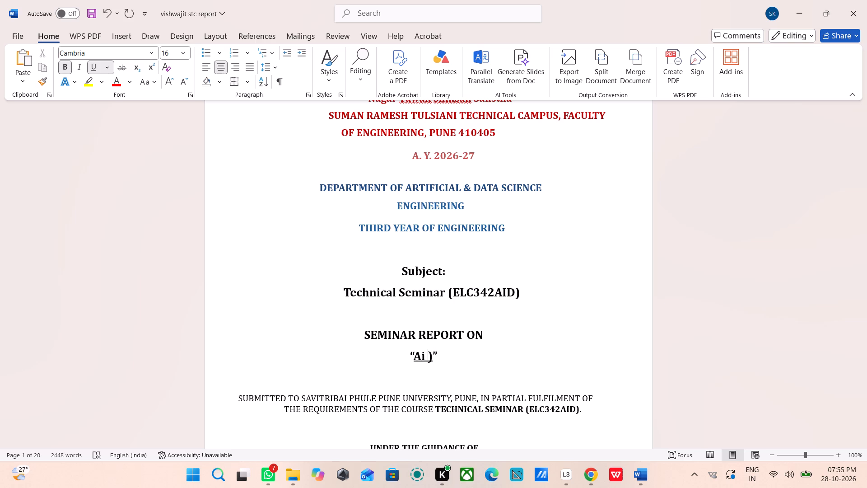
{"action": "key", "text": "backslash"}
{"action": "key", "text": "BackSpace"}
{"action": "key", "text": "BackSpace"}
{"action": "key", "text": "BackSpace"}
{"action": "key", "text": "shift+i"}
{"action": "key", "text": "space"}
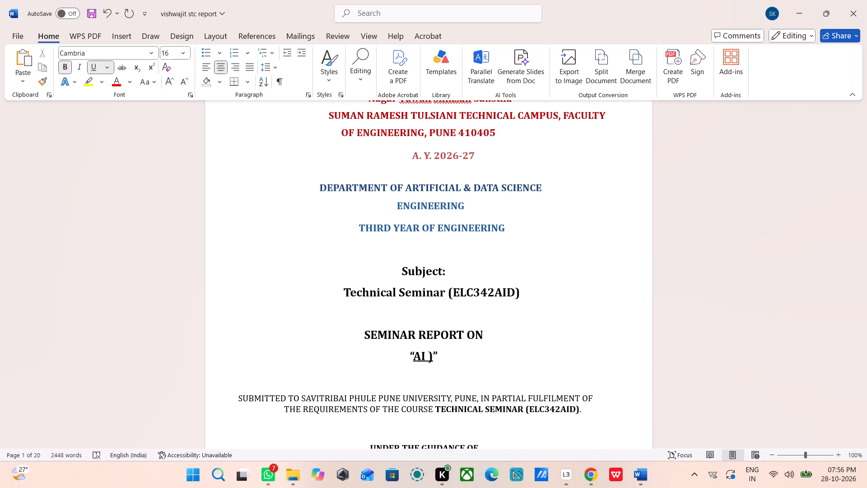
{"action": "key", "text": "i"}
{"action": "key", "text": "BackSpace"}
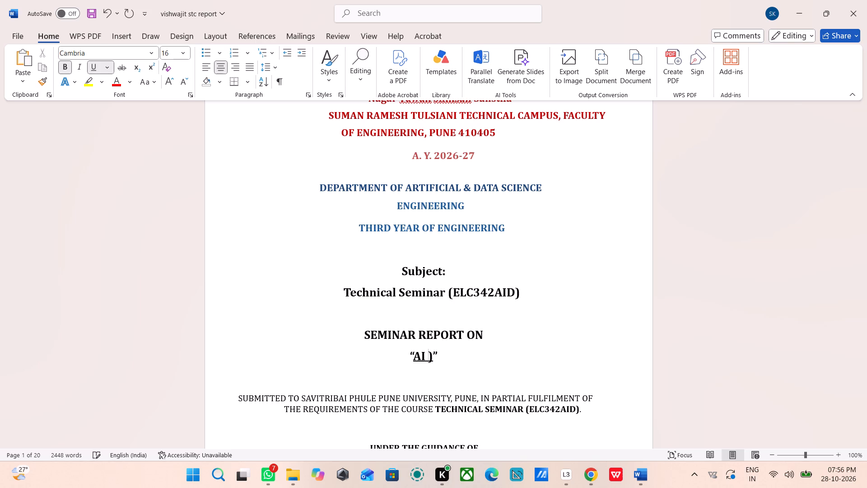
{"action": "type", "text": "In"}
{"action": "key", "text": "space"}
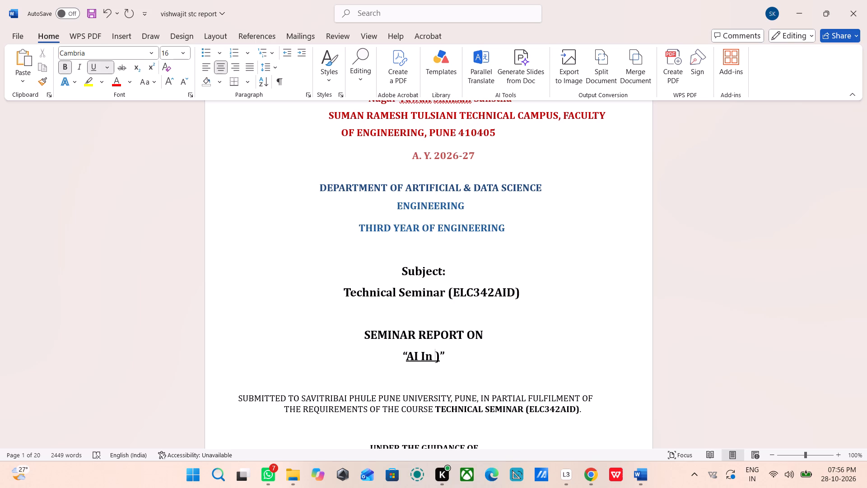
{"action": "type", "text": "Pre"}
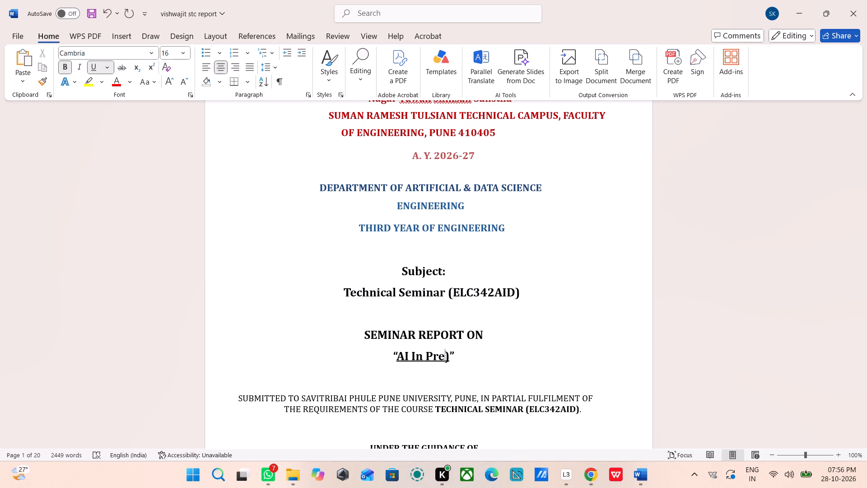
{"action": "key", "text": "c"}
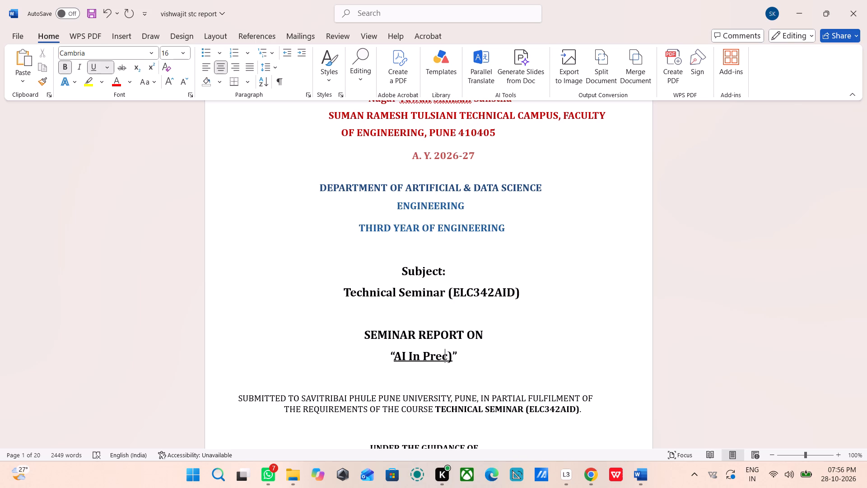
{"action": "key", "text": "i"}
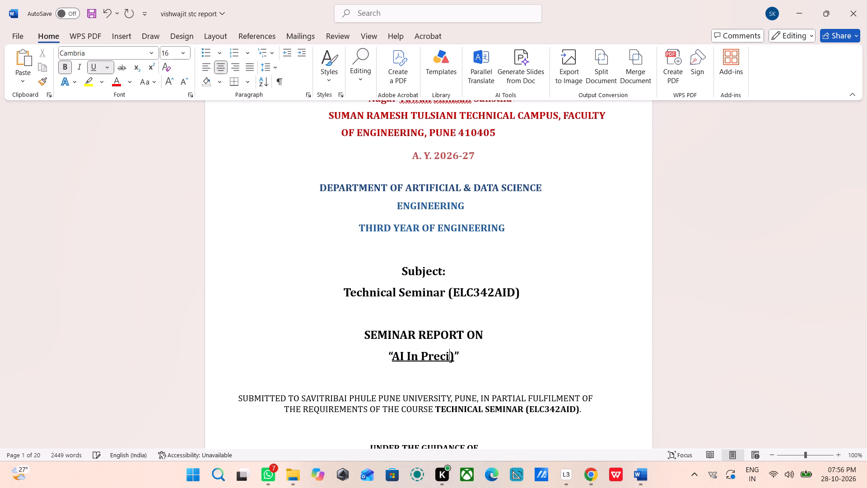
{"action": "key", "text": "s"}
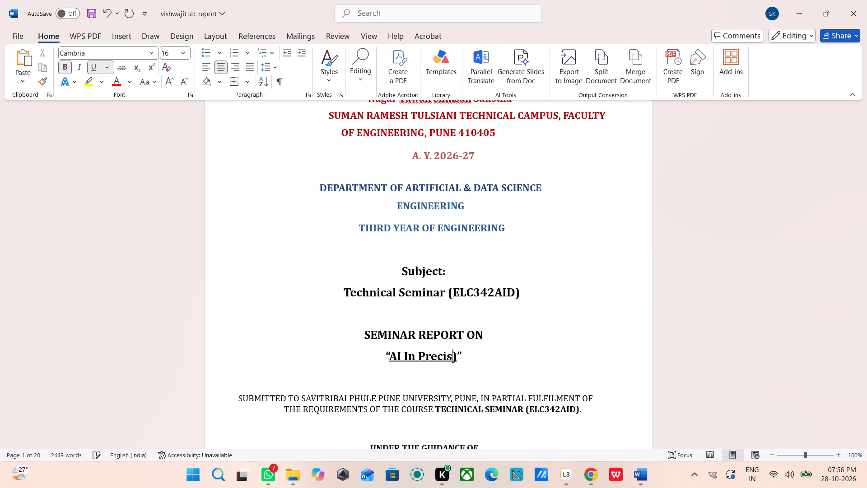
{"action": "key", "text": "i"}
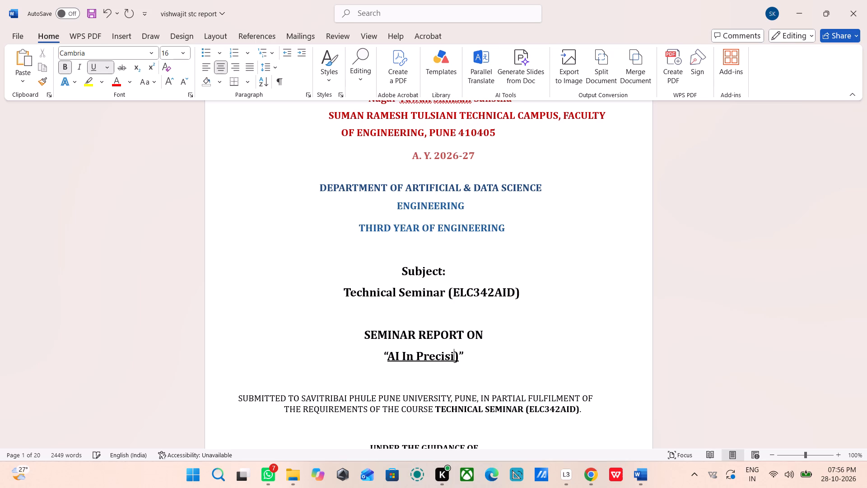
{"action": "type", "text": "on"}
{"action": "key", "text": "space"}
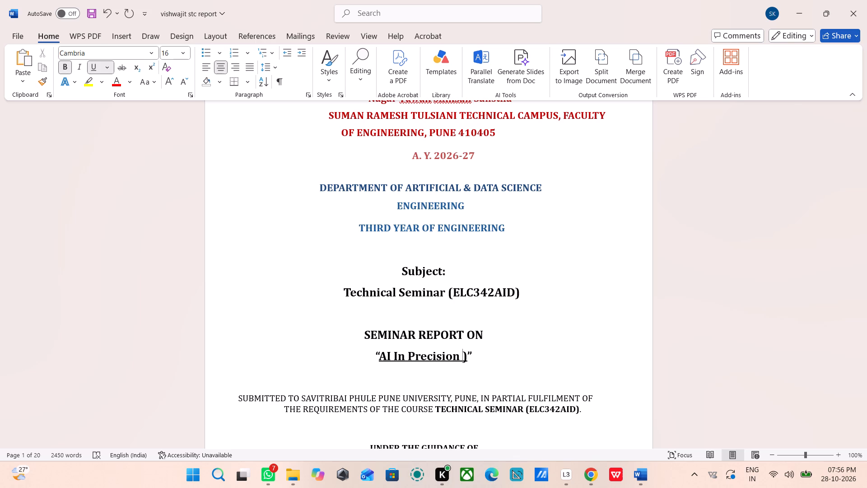
Move the seminar title's closing bracket and quotation mark onto a new line and change "In" to lowercase "in".
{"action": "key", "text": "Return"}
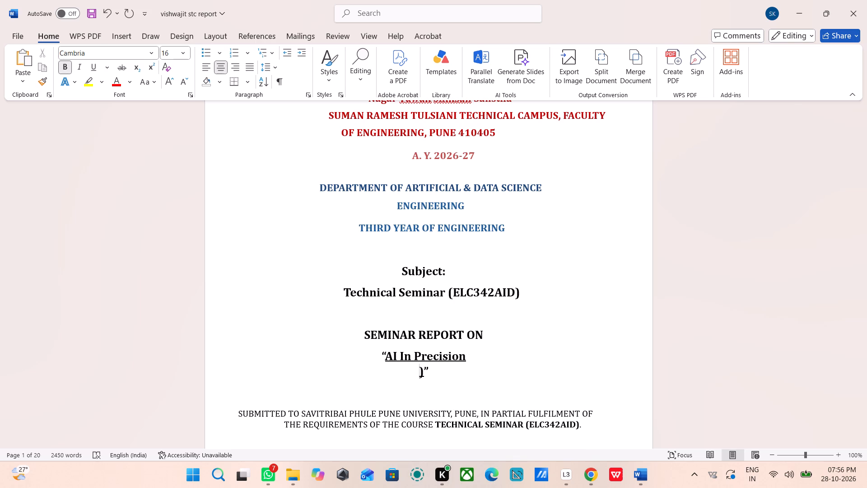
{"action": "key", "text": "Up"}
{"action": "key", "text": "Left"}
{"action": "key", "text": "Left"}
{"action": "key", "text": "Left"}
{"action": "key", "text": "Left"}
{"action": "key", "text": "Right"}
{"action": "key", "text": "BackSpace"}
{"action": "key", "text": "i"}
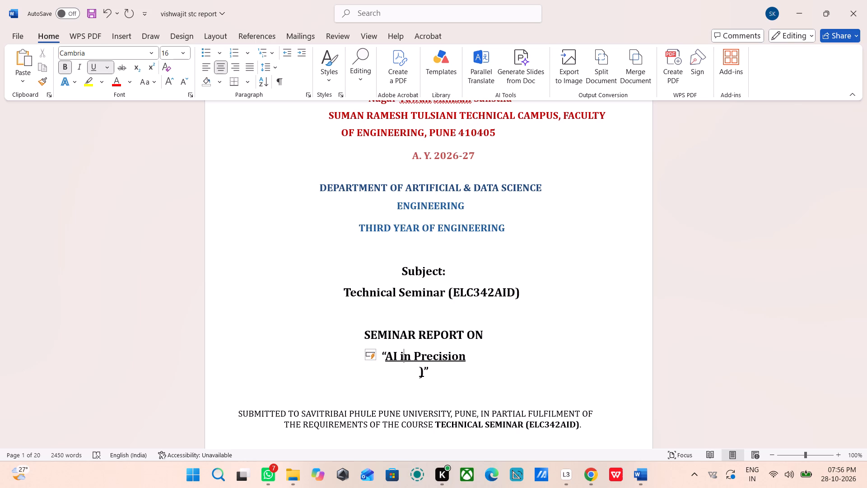
Add "Agriculture" after "AI in Precision" in the cover page's seminar title.
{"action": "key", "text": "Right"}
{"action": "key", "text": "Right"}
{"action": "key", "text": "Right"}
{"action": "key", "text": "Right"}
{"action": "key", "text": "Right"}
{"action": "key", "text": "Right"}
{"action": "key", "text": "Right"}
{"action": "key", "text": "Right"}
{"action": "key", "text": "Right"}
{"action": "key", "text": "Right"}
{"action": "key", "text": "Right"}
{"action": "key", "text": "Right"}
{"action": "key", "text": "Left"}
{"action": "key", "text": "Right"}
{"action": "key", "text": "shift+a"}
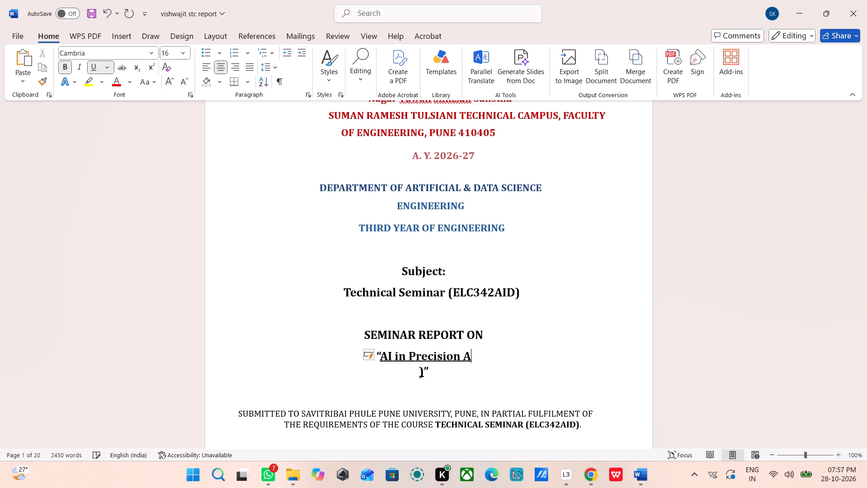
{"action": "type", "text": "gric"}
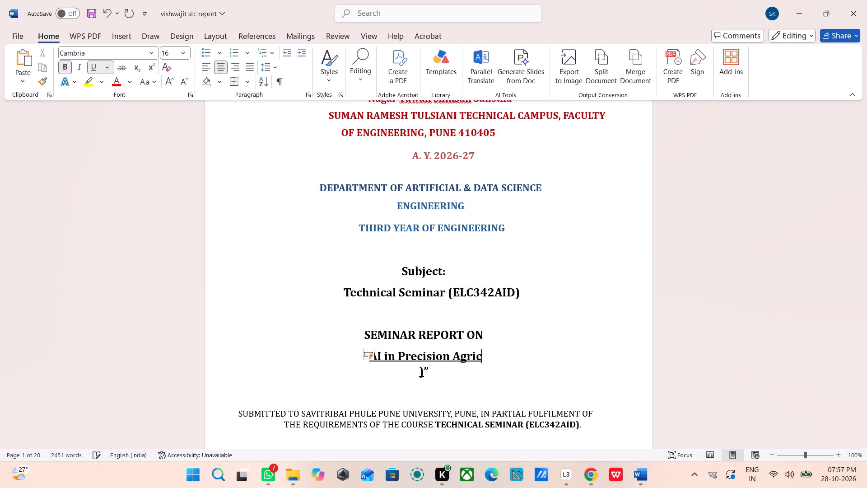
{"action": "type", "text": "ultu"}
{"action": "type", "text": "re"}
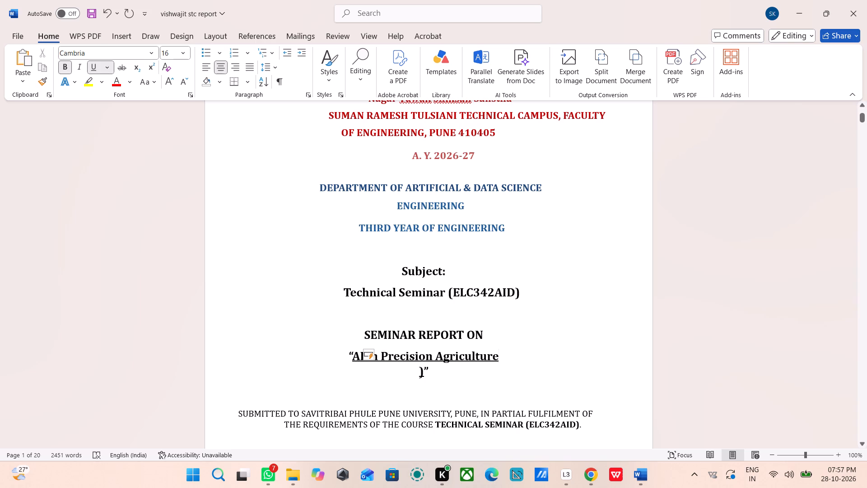
Delete the leftover bracket and quotation mark below the seminar title, and close the title with a quotation mark after "Agriculture".
{"action": "left_click", "coordinate": [425, 373]}
{"action": "key", "text": "BackSpace"}
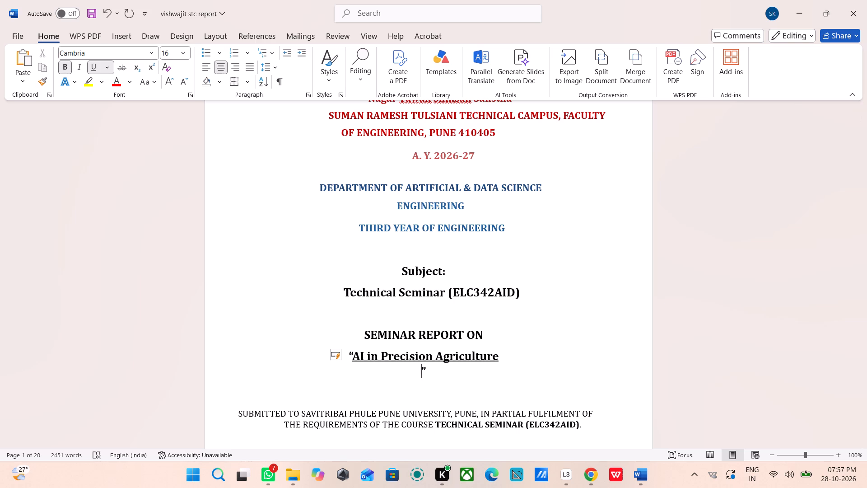
{"action": "key", "text": "Delete"}
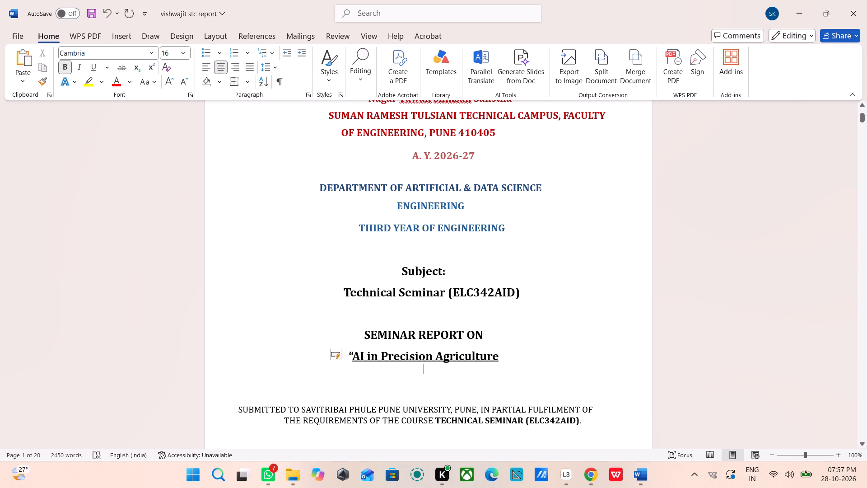
{"action": "left_click", "coordinate": [499, 363]}
{"action": "key", "text": "shift+quotedbl"}
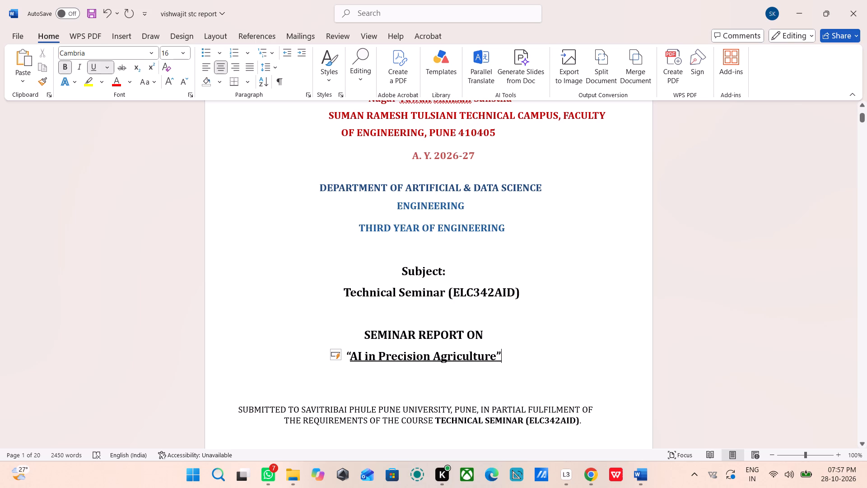
Replace the student's name under SUBMITTED BY on the cover page with the new student's full name.
{"action": "scroll", "coordinate": [392, 307], "scroll_direction": "down", "scroll_amount": 2}
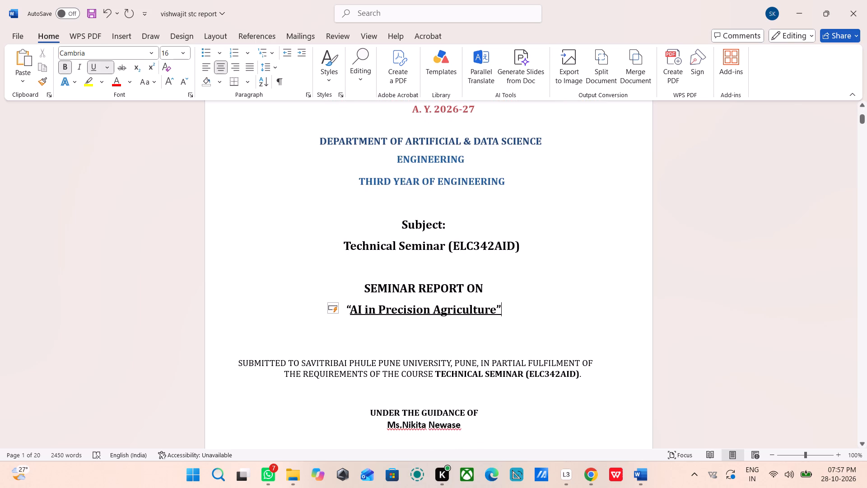
{"action": "scroll", "coordinate": [392, 307], "scroll_direction": "down", "scroll_amount": 2}
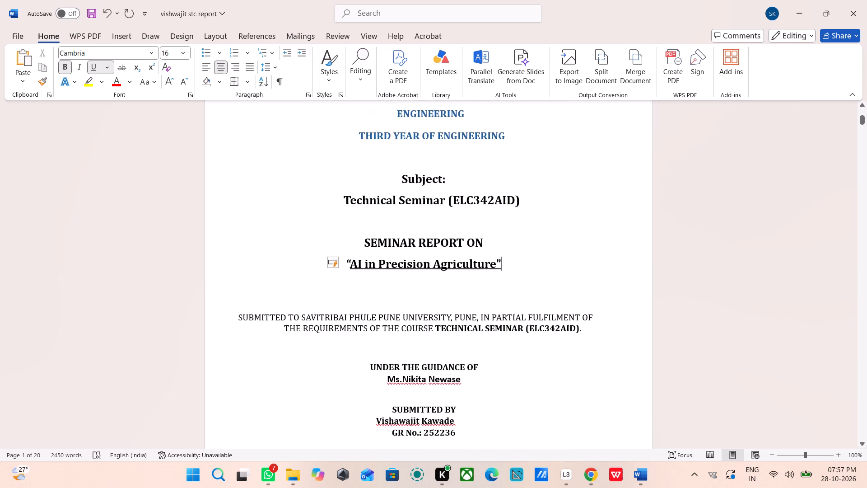
{"action": "scroll", "coordinate": [392, 307], "scroll_direction": "down", "scroll_amount": 2}
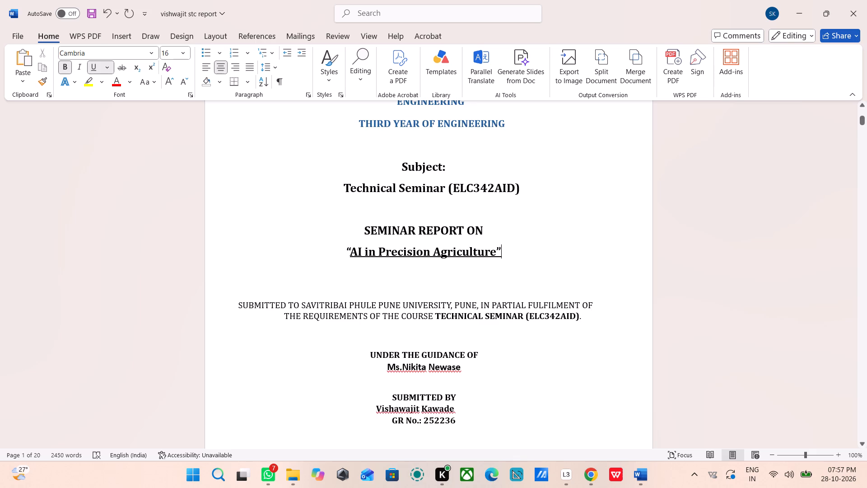
{"action": "scroll", "coordinate": [392, 307], "scroll_direction": "down", "scroll_amount": 1}
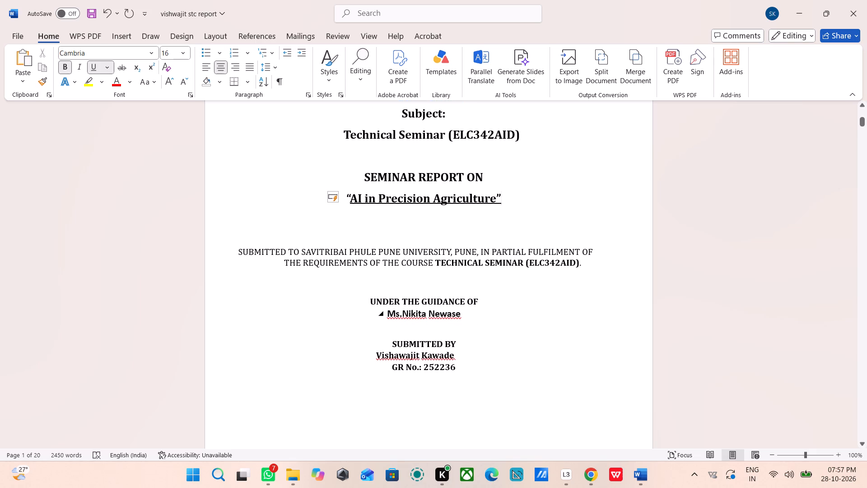
{"action": "left_click_drag", "start_coordinate": [374, 359], "coordinate": [454, 353]}
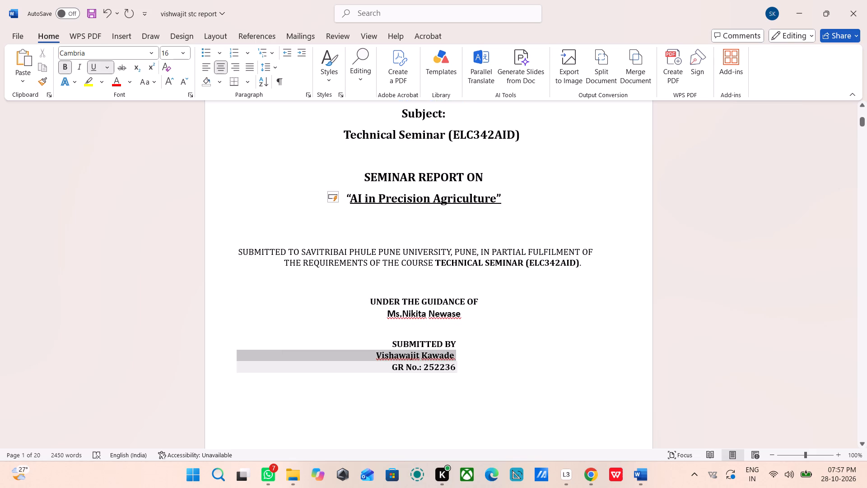
{"action": "left_click_drag", "start_coordinate": [454, 353], "coordinate": [453, 352]}
{"action": "key", "text": "BackSpace"}
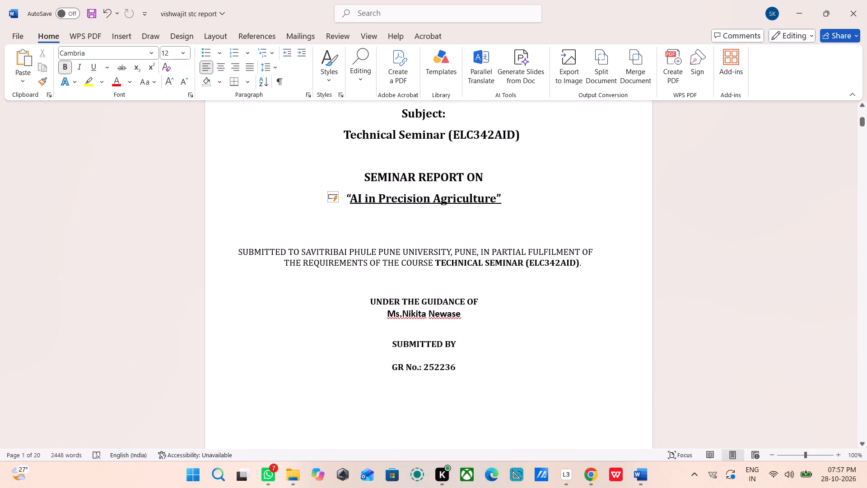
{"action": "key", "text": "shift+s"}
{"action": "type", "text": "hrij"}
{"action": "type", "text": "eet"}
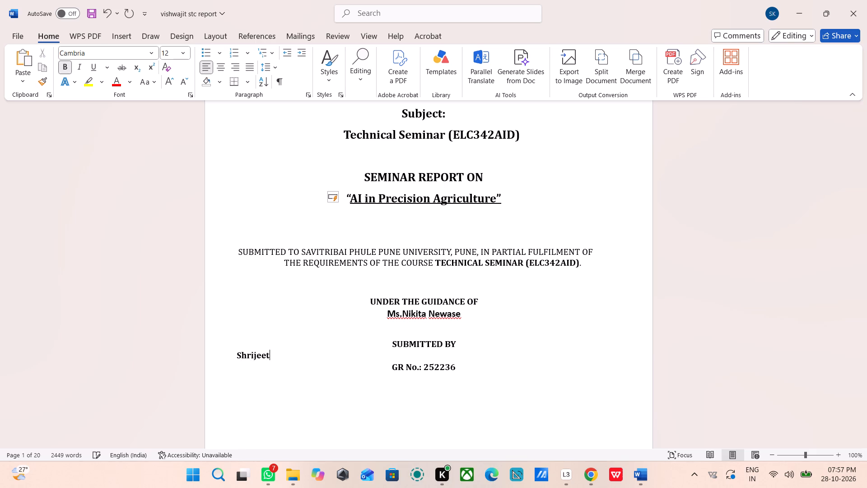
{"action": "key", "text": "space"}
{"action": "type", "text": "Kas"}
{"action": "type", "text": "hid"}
Indent the new student's name with leading spaces until it is centred beneath SUBMITTED BY.
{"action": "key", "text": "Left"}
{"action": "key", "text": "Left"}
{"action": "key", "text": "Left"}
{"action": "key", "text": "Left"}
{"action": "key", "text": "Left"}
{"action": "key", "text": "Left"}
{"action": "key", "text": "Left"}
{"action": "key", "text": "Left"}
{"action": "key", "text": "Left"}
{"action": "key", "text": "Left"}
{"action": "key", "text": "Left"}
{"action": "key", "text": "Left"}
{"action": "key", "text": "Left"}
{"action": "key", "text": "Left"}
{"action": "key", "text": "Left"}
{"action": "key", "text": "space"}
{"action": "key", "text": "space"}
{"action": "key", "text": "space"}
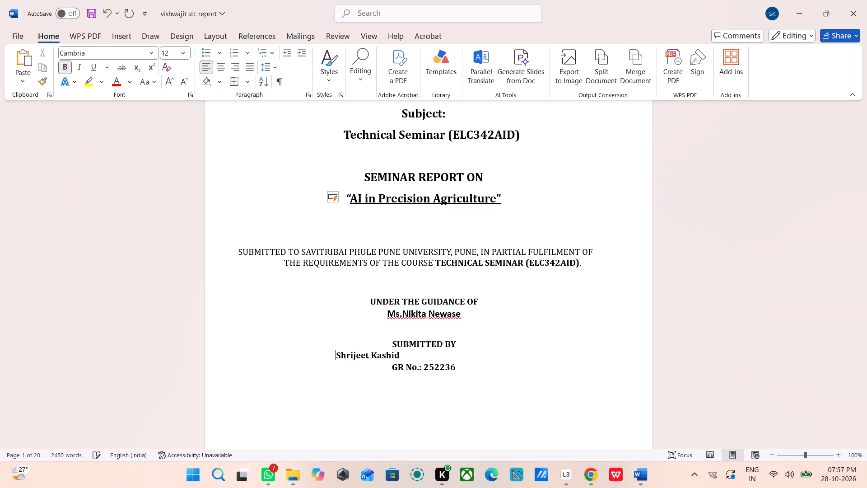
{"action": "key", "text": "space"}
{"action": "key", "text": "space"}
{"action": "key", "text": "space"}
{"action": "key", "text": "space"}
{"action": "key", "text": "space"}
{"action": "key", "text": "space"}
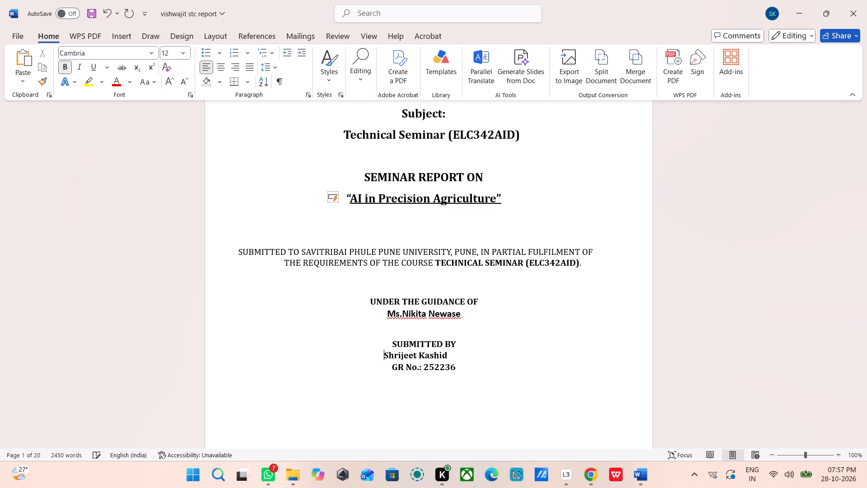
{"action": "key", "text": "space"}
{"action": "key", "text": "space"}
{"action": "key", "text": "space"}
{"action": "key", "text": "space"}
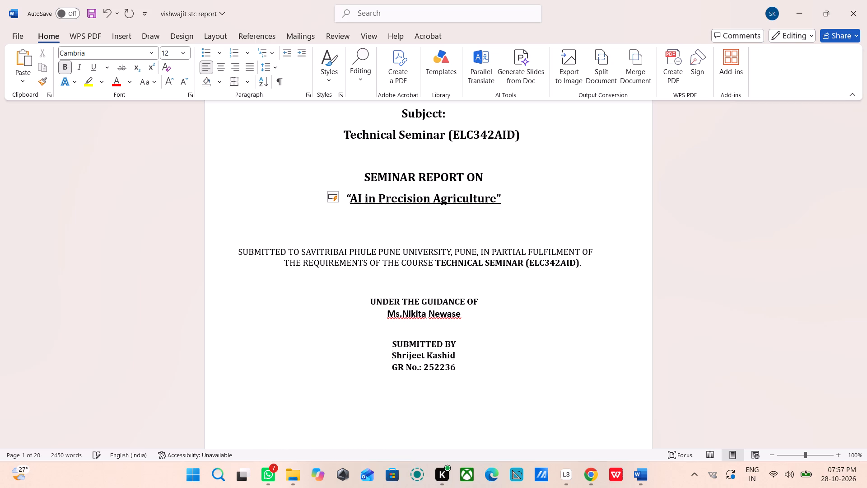
Replace the last three digits of the cover page's GR number to give the new student's number.
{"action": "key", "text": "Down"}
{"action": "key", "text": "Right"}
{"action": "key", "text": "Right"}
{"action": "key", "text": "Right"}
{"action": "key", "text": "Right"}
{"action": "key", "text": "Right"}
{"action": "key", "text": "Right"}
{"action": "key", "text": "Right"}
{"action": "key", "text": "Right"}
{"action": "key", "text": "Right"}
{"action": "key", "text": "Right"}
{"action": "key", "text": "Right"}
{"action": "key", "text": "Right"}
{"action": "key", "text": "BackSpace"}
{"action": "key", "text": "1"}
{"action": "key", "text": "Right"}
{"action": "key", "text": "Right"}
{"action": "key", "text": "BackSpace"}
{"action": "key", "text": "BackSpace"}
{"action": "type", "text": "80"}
Insert four blank lines before the ACKNOWLEDGEMENTS heading so that the section starts on a new page.
{"action": "scroll", "coordinate": [453, 352], "scroll_direction": "down", "scroll_amount": 3}
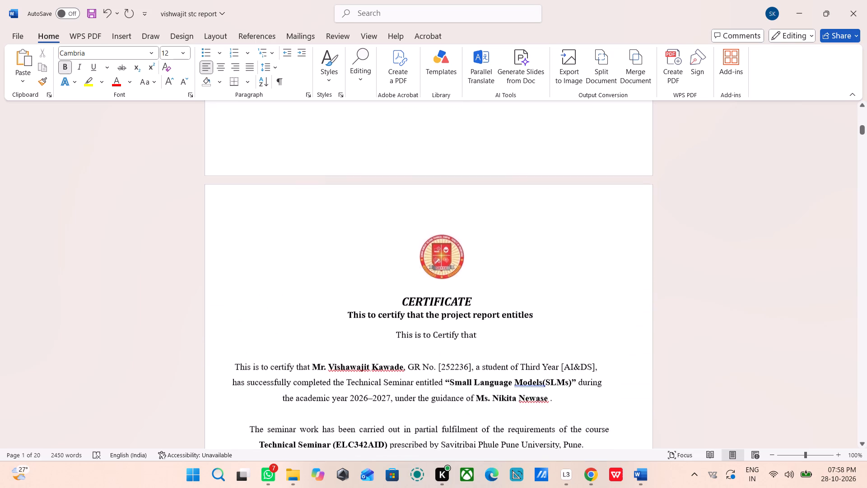
{"action": "scroll", "coordinate": [453, 352], "scroll_direction": "down", "scroll_amount": 2}
{"action": "scroll", "coordinate": [453, 352], "scroll_direction": "up", "scroll_amount": 2}
{"action": "scroll", "coordinate": [453, 352], "scroll_direction": "down", "scroll_amount": 1}
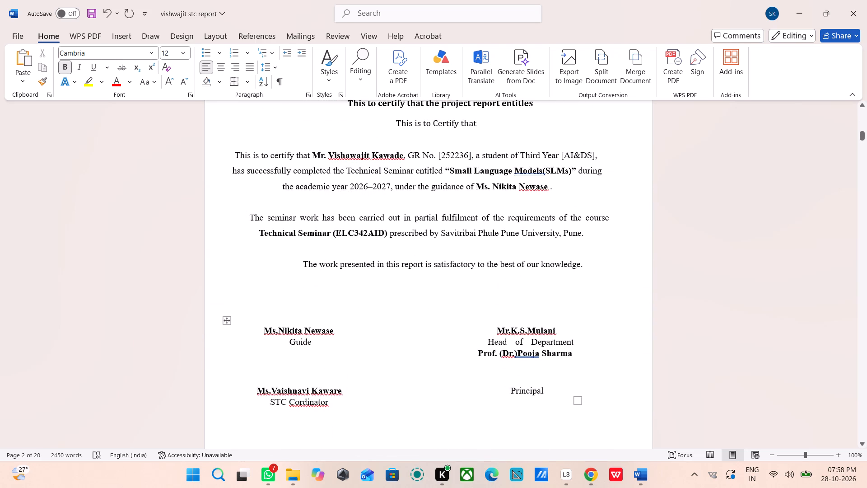
{"action": "scroll", "coordinate": [279, 411], "scroll_direction": "down", "scroll_amount": 3}
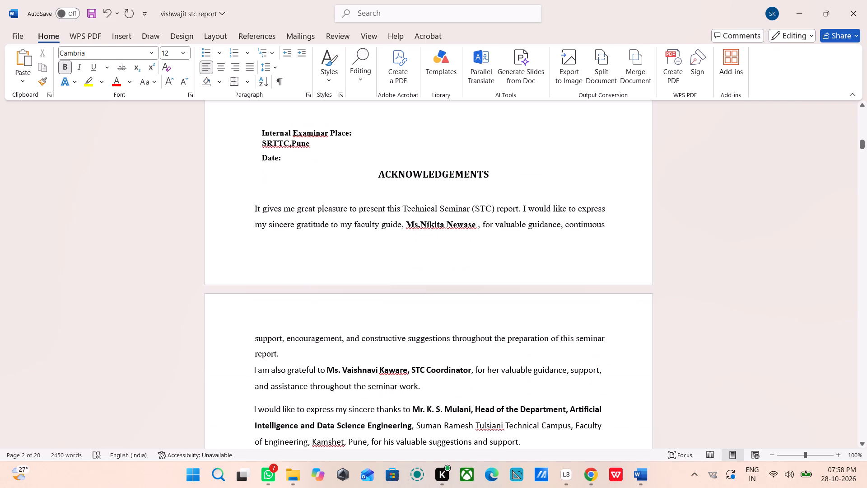
{"action": "left_click", "coordinate": [373, 168]}
{"action": "key", "text": "Return"}
{"action": "key", "text": "Return"}
{"action": "key", "text": "Return"}
{"action": "key", "text": "Return"}
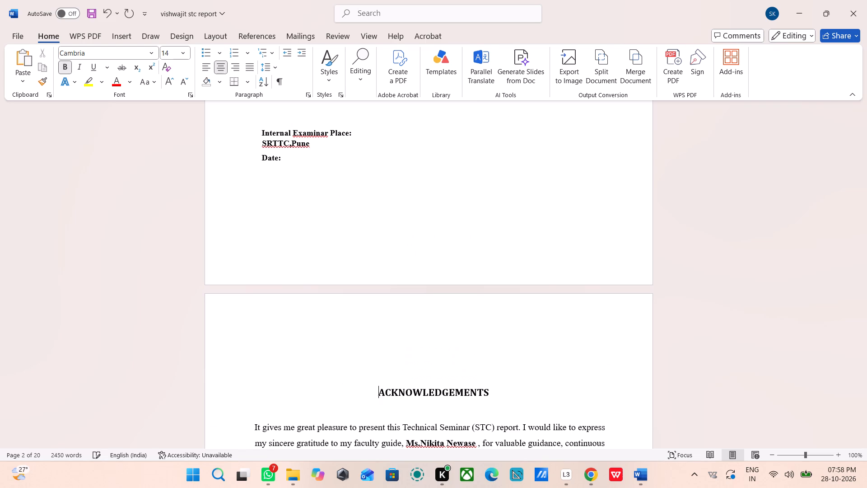
{"action": "scroll", "coordinate": [373, 168], "scroll_direction": "down", "scroll_amount": 1}
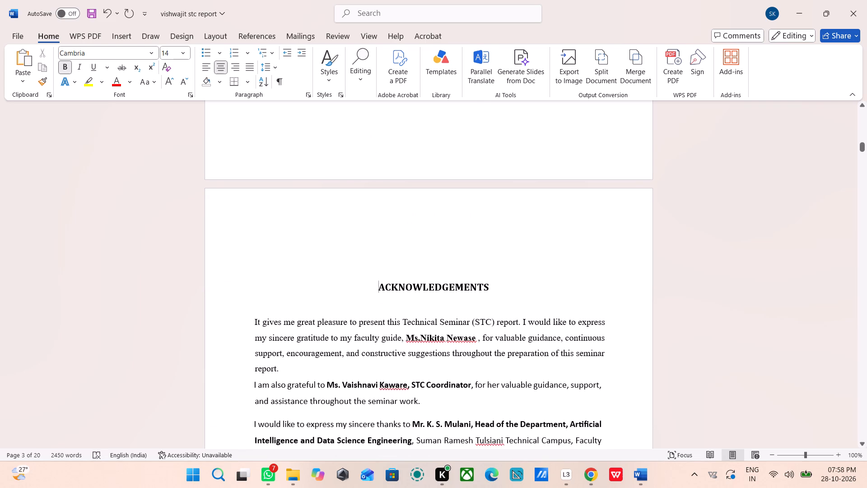
{"action": "key", "text": "BackSpace"}
{"action": "key", "text": "Return"}
Replace the name under STUDENT NAME at the end of the acknowledgements with the new student's full name.
{"action": "scroll", "coordinate": [370, 135], "scroll_direction": "down", "scroll_amount": 3}
{"action": "scroll", "coordinate": [370, 135], "scroll_direction": "up", "scroll_amount": 1}
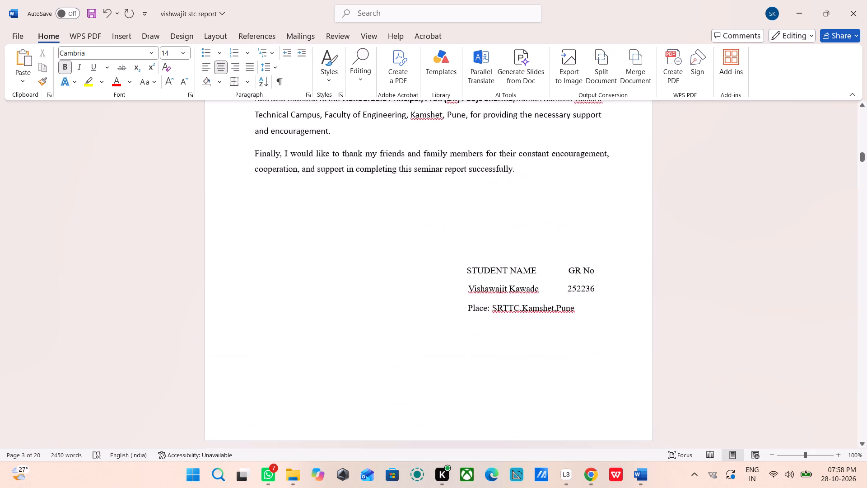
{"action": "scroll", "coordinate": [370, 135], "scroll_direction": "up", "scroll_amount": 1}
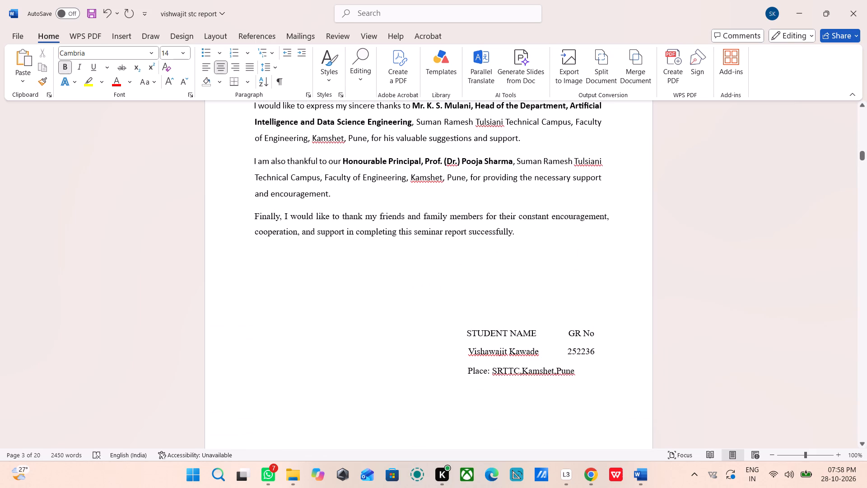
{"action": "left_click_drag", "start_coordinate": [469, 349], "coordinate": [541, 350]}
{"action": "key", "text": "BackSpace"}
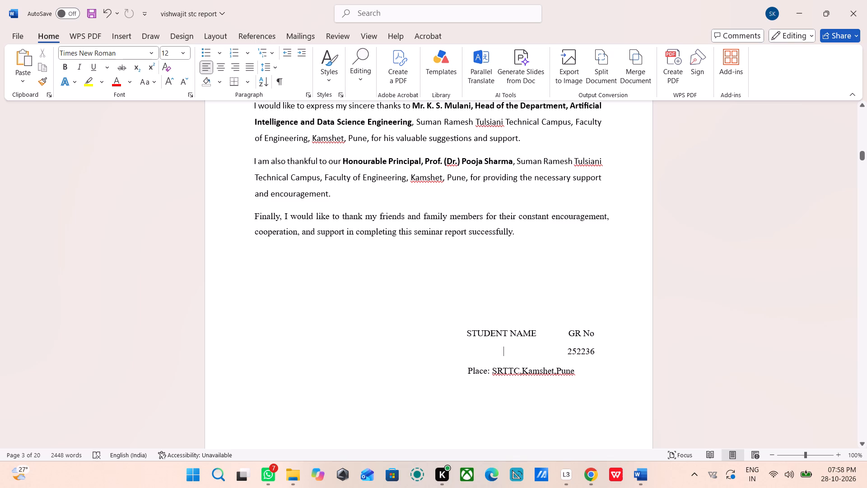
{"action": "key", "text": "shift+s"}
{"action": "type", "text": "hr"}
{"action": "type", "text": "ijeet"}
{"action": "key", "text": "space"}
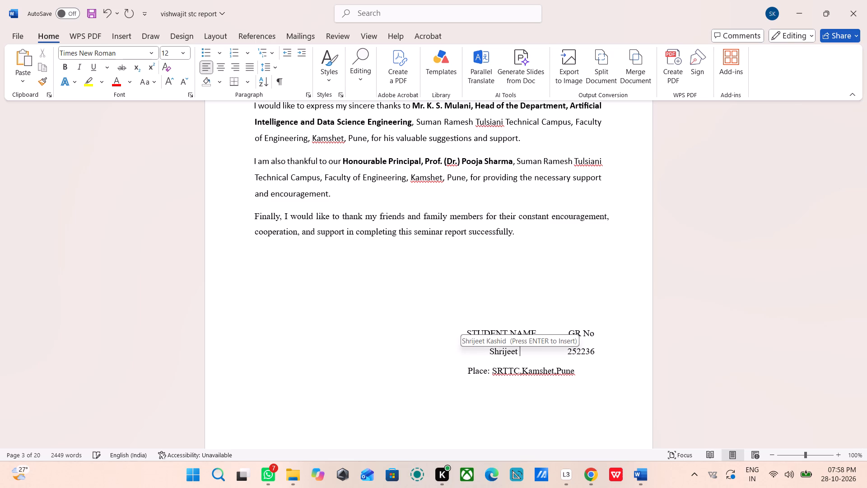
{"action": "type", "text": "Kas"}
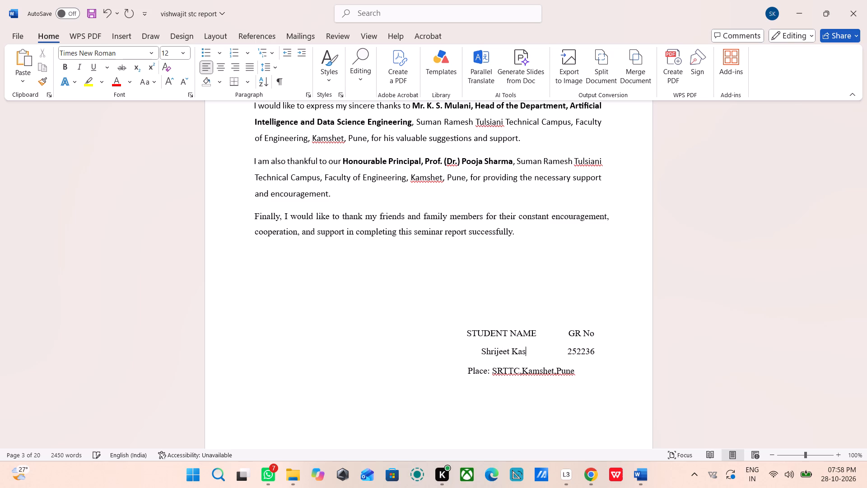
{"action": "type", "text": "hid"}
Replace the last three digits of the GR number at the end of the acknowledgements to give the new student's number.
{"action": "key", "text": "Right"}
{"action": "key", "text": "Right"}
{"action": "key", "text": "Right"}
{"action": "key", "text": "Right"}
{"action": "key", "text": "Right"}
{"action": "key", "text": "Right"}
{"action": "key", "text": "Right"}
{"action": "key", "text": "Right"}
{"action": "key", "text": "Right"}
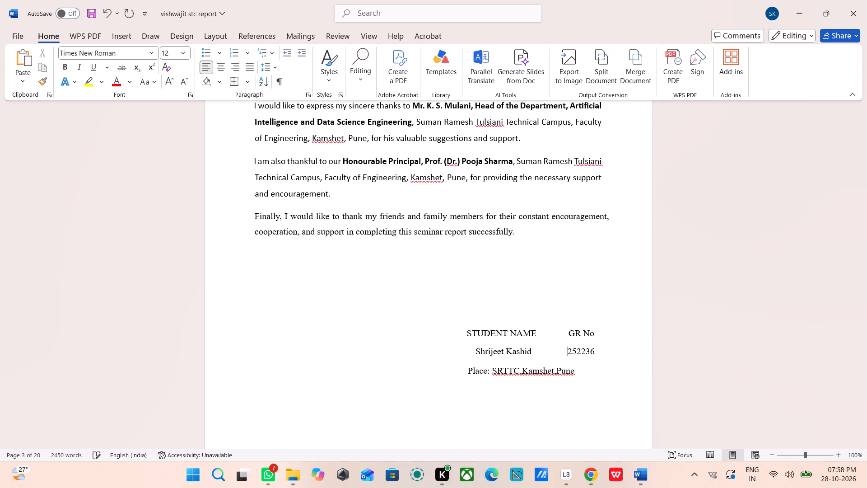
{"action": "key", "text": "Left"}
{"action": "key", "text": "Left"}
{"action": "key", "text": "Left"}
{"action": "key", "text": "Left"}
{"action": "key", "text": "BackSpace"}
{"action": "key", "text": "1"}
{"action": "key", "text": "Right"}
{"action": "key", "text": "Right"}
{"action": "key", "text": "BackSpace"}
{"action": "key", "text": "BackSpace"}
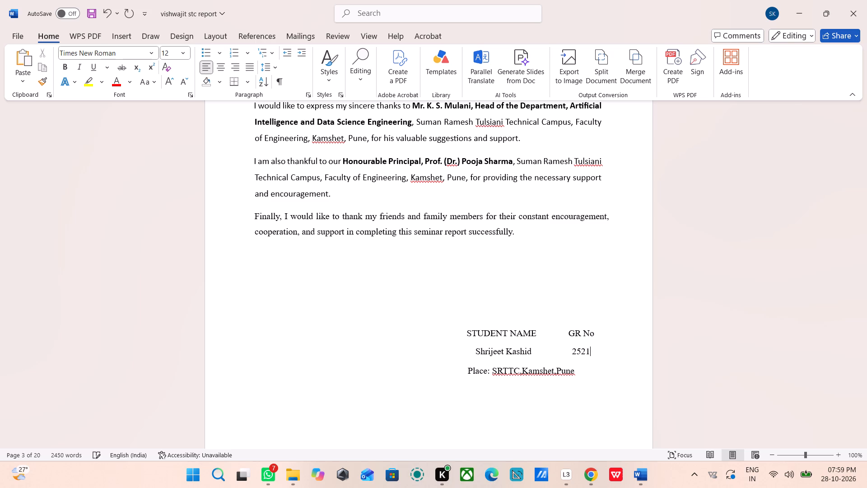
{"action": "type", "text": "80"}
Add three leading spaces before "Place:" beneath the student's name in the acknowledgements.
{"action": "left_click", "coordinate": [468, 372]}
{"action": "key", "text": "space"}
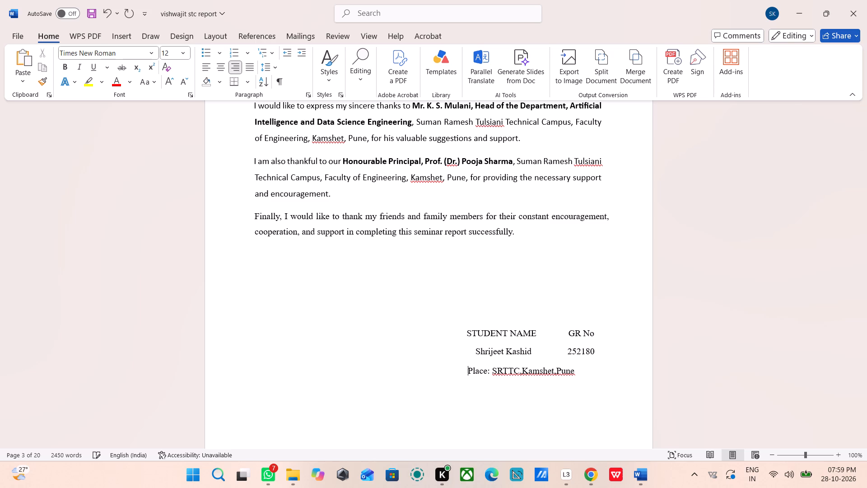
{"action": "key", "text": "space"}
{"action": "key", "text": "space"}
Replace the student's name after "Mr." in the certificate's opening paragraph with the new student's full name used in the acknowledgements.
{"action": "scroll", "coordinate": [509, 291], "scroll_direction": "up", "scroll_amount": 2}
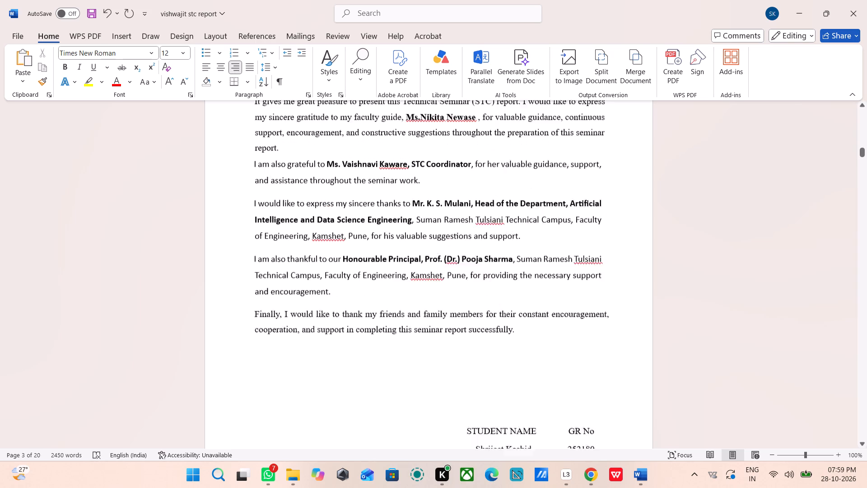
{"action": "scroll", "coordinate": [509, 291], "scroll_direction": "up", "scroll_amount": 3}
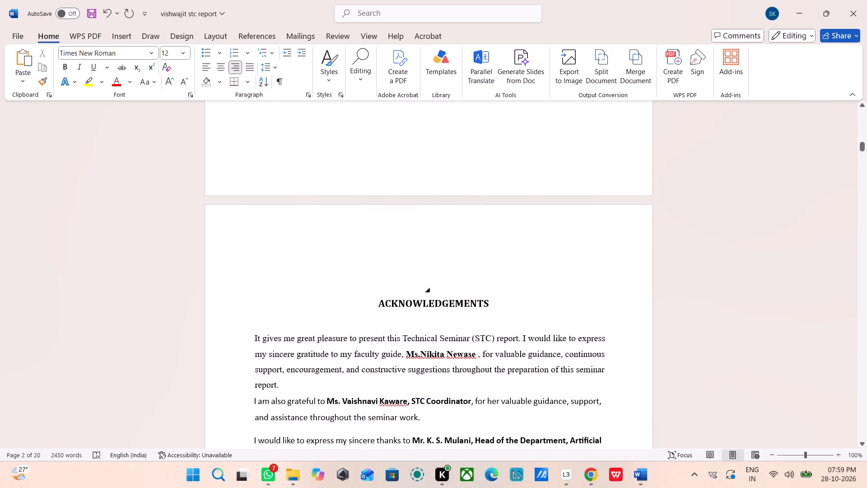
{"action": "scroll", "coordinate": [509, 291], "scroll_direction": "down", "scroll_amount": 2}
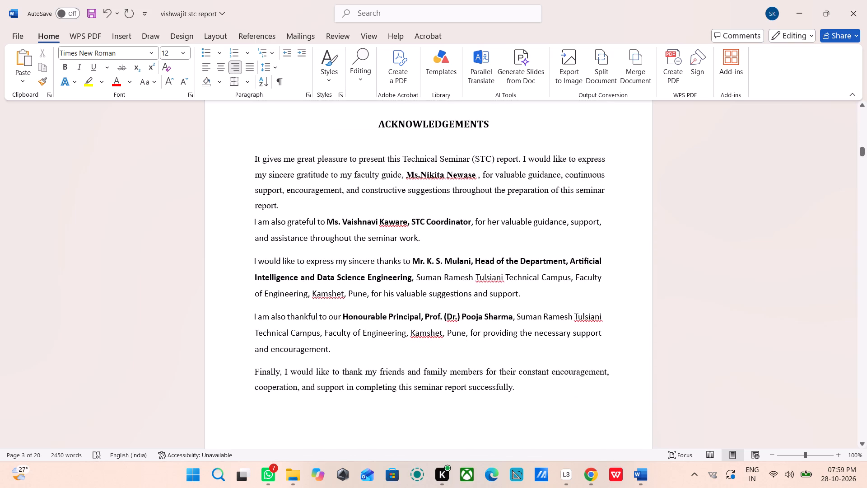
{"action": "scroll", "coordinate": [509, 291], "scroll_direction": "up", "scroll_amount": 1}
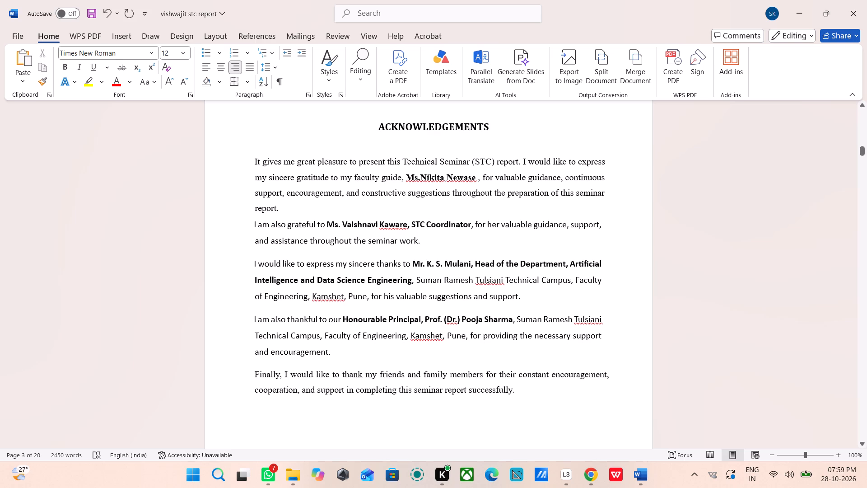
{"action": "scroll", "coordinate": [509, 291], "scroll_direction": "up", "scroll_amount": 3}
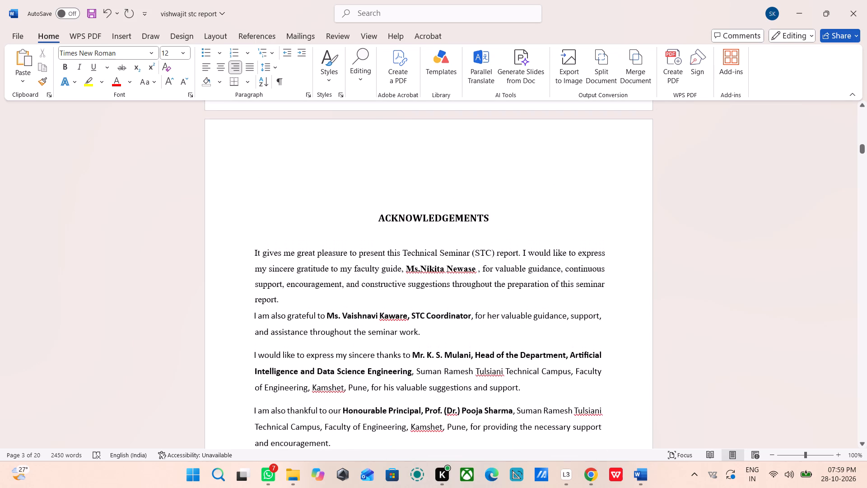
{"action": "scroll", "coordinate": [509, 291], "scroll_direction": "up", "scroll_amount": 5}
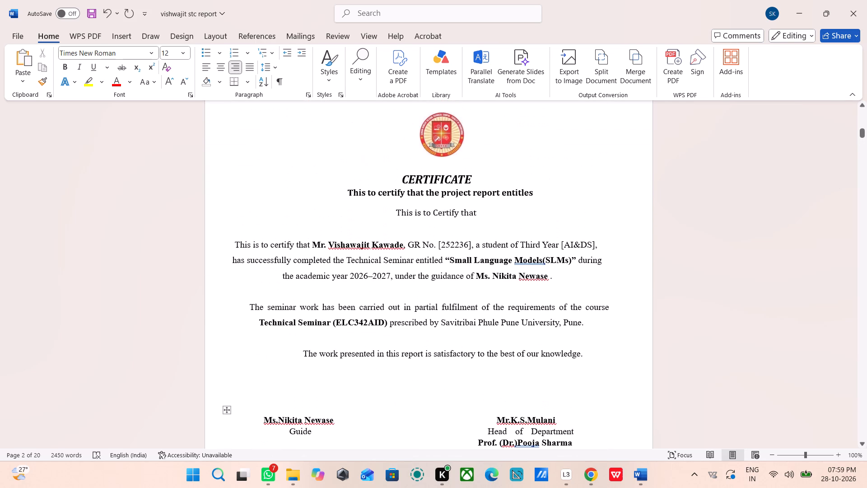
{"action": "left_click", "coordinate": [402, 245]}
{"action": "key", "text": "BackSpace"}
{"action": "key", "text": "BackSpace"}
{"action": "key", "text": "BackSpace"}
{"action": "key", "text": "BackSpace"}
{"action": "key", "text": "BackSpace"}
{"action": "key", "text": "BackSpace"}
{"action": "key", "text": "BackSpace"}
{"action": "key", "text": "BackSpace"}
{"action": "key", "text": "BackSpace"}
{"action": "key", "text": "BackSpace"}
{"action": "key", "text": "BackSpace"}
{"action": "key", "text": "BackSpace"}
{"action": "key", "text": "BackSpace"}
{"action": "key", "text": "BackSpace"}
{"action": "key", "text": "BackSpace"}
{"action": "key", "text": "BackSpace"}
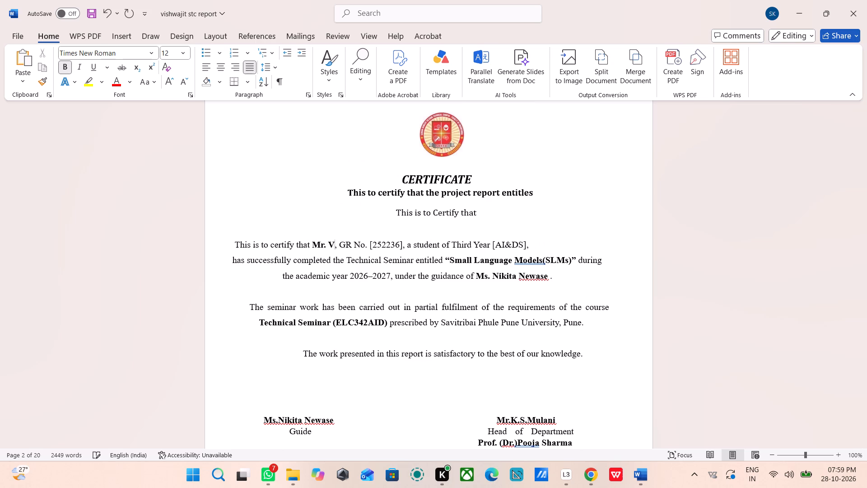
{"action": "key", "text": "BackSpace"}
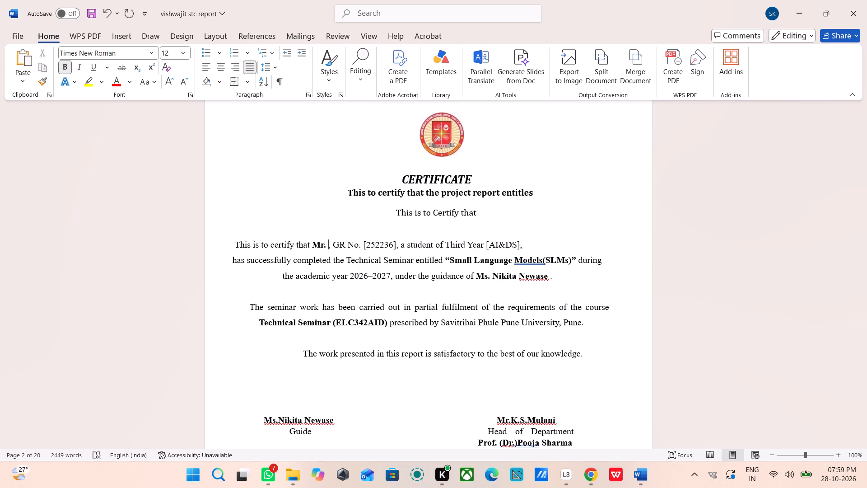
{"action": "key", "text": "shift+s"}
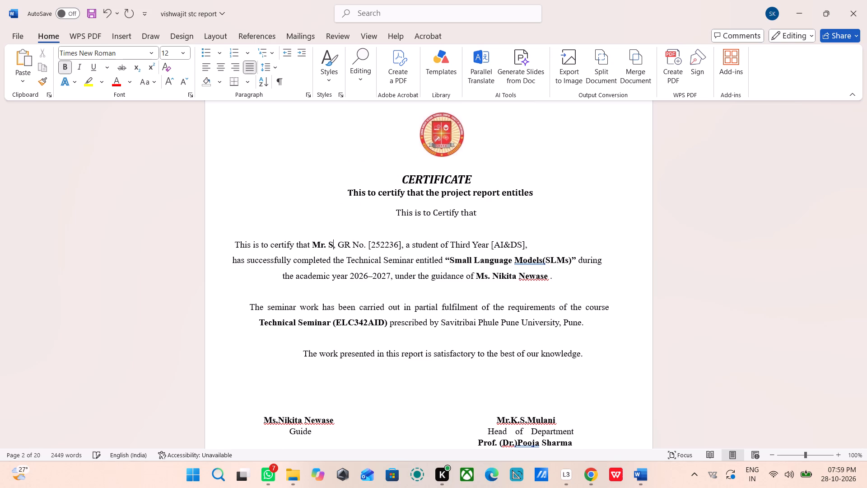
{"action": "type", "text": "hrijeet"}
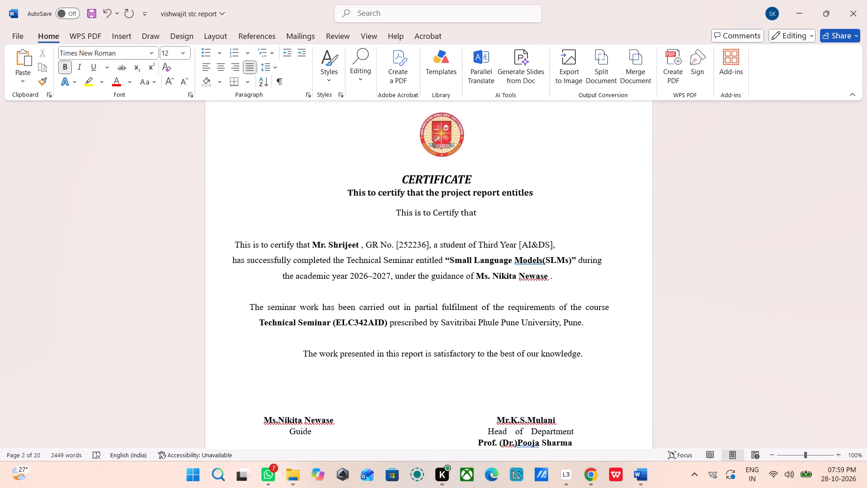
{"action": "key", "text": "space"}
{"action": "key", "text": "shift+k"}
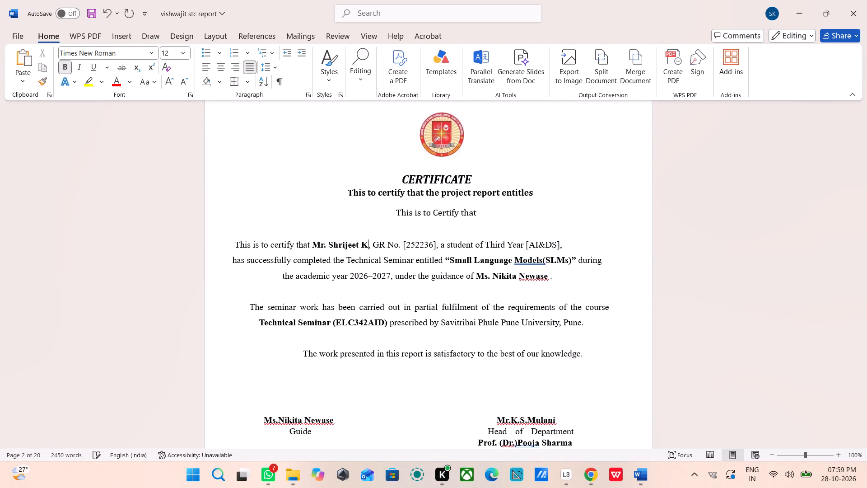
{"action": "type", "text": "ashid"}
Replace the last three digits of the bracketed GR number in the certificate to match the new student's number in the acknowledgements.
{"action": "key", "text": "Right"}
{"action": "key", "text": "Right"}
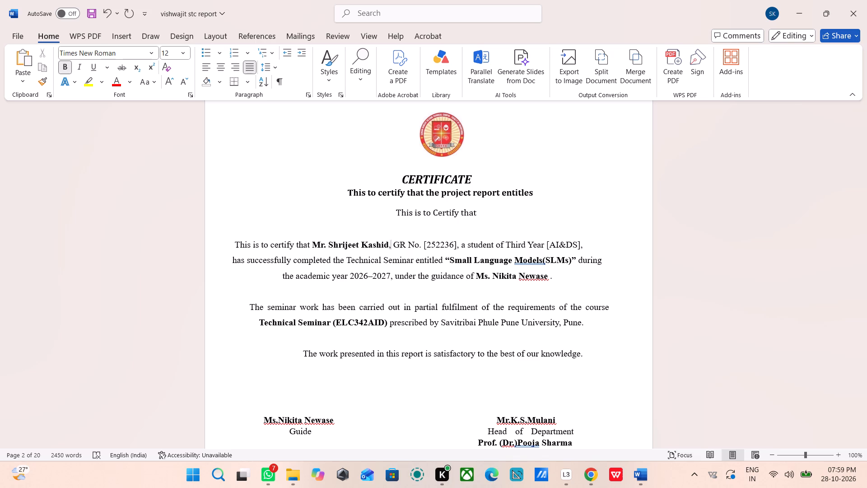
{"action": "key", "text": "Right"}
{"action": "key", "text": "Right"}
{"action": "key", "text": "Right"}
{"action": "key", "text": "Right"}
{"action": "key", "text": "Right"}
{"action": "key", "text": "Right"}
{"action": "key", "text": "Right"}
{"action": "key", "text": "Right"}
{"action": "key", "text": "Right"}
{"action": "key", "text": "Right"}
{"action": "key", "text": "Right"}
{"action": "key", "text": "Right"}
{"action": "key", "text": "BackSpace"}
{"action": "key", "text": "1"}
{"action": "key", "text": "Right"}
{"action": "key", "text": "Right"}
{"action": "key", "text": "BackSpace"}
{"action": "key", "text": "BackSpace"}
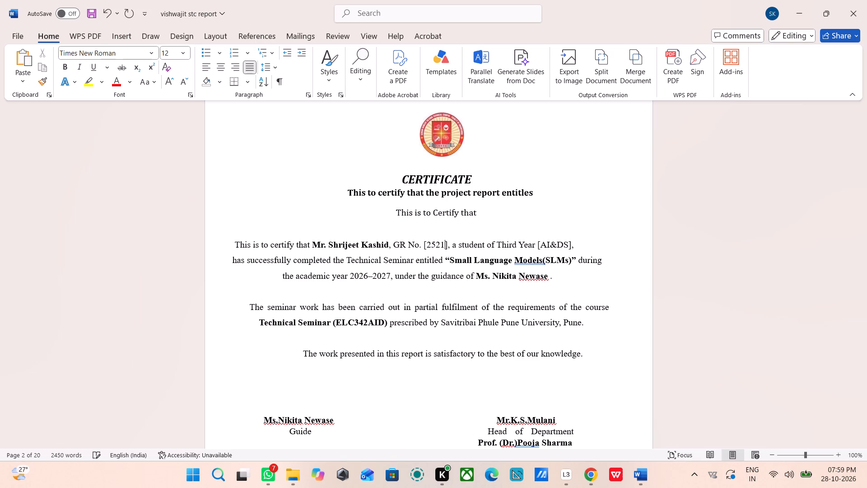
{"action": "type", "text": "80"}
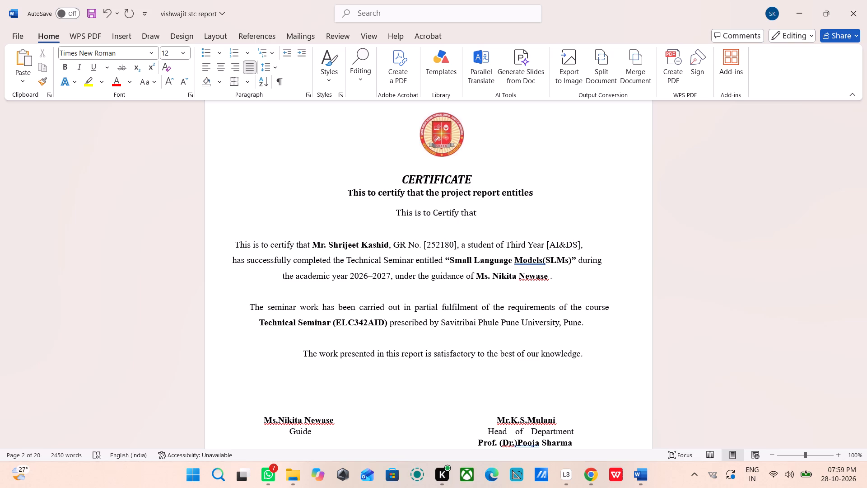
Delete the old seminar title from inside the quotation marks in the certificate's opening sentence.
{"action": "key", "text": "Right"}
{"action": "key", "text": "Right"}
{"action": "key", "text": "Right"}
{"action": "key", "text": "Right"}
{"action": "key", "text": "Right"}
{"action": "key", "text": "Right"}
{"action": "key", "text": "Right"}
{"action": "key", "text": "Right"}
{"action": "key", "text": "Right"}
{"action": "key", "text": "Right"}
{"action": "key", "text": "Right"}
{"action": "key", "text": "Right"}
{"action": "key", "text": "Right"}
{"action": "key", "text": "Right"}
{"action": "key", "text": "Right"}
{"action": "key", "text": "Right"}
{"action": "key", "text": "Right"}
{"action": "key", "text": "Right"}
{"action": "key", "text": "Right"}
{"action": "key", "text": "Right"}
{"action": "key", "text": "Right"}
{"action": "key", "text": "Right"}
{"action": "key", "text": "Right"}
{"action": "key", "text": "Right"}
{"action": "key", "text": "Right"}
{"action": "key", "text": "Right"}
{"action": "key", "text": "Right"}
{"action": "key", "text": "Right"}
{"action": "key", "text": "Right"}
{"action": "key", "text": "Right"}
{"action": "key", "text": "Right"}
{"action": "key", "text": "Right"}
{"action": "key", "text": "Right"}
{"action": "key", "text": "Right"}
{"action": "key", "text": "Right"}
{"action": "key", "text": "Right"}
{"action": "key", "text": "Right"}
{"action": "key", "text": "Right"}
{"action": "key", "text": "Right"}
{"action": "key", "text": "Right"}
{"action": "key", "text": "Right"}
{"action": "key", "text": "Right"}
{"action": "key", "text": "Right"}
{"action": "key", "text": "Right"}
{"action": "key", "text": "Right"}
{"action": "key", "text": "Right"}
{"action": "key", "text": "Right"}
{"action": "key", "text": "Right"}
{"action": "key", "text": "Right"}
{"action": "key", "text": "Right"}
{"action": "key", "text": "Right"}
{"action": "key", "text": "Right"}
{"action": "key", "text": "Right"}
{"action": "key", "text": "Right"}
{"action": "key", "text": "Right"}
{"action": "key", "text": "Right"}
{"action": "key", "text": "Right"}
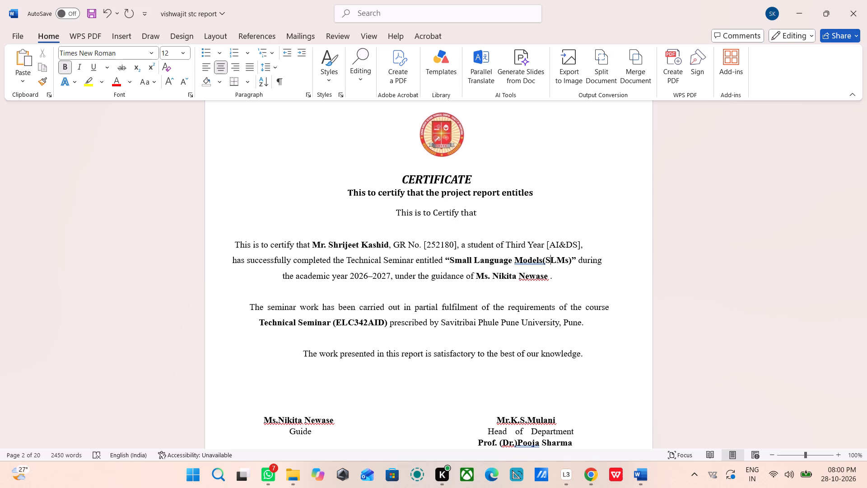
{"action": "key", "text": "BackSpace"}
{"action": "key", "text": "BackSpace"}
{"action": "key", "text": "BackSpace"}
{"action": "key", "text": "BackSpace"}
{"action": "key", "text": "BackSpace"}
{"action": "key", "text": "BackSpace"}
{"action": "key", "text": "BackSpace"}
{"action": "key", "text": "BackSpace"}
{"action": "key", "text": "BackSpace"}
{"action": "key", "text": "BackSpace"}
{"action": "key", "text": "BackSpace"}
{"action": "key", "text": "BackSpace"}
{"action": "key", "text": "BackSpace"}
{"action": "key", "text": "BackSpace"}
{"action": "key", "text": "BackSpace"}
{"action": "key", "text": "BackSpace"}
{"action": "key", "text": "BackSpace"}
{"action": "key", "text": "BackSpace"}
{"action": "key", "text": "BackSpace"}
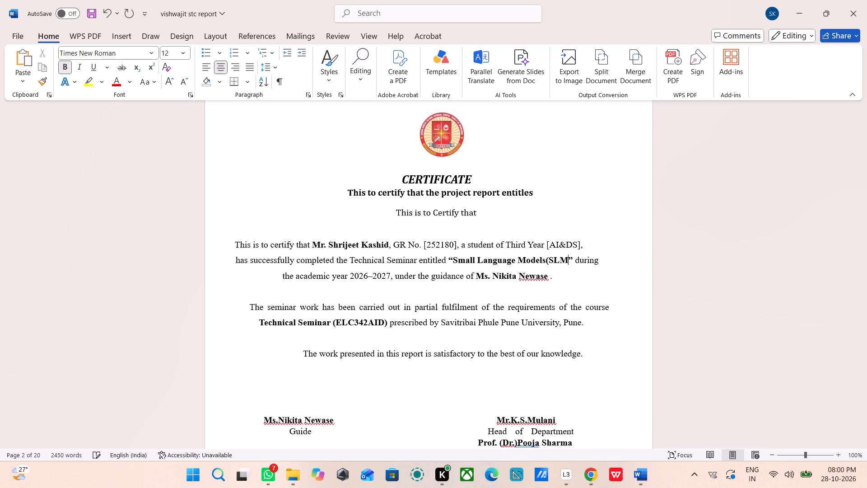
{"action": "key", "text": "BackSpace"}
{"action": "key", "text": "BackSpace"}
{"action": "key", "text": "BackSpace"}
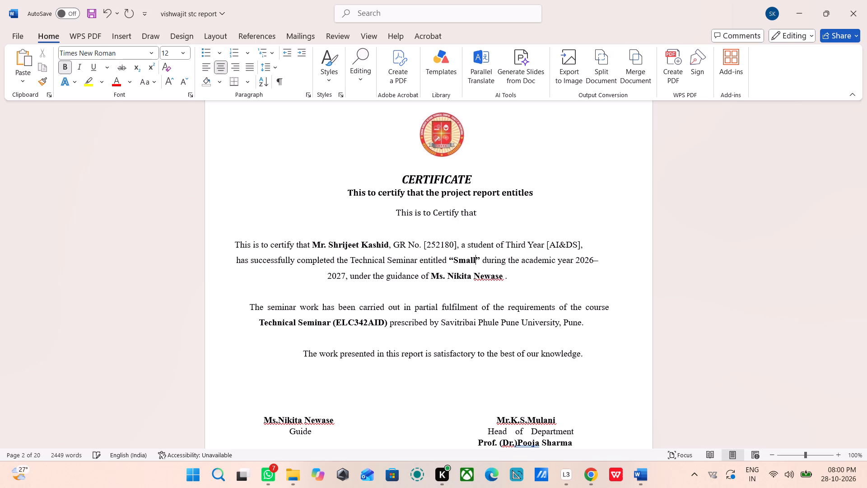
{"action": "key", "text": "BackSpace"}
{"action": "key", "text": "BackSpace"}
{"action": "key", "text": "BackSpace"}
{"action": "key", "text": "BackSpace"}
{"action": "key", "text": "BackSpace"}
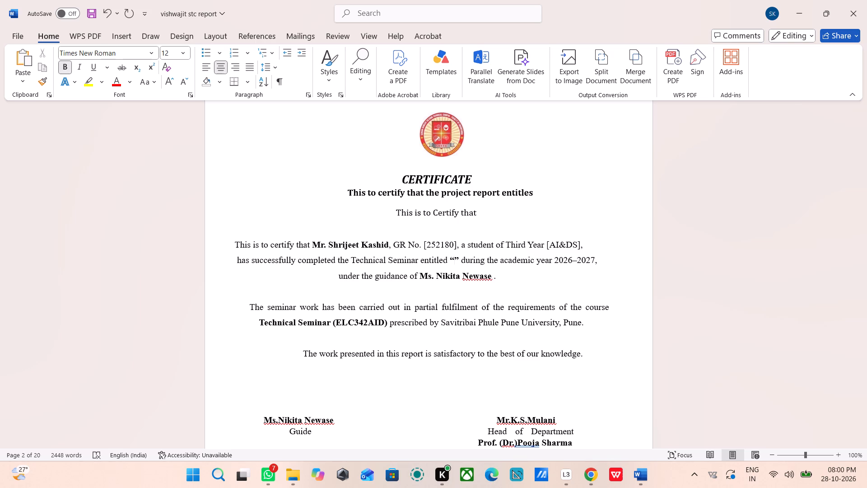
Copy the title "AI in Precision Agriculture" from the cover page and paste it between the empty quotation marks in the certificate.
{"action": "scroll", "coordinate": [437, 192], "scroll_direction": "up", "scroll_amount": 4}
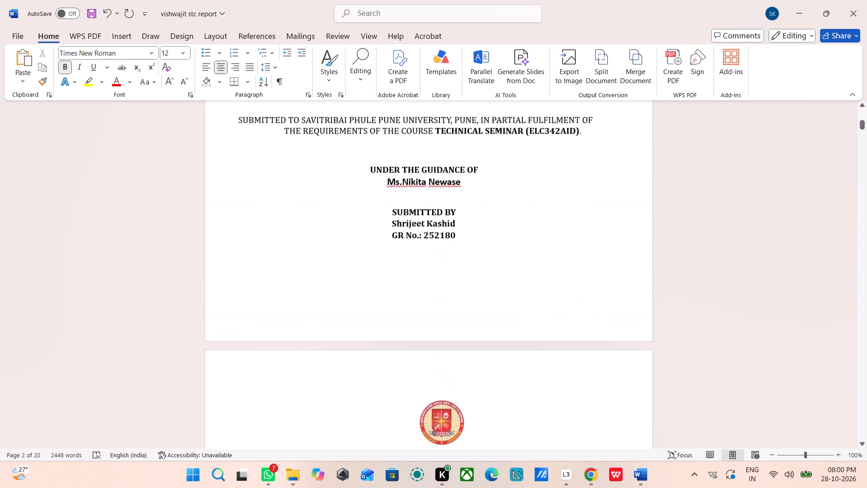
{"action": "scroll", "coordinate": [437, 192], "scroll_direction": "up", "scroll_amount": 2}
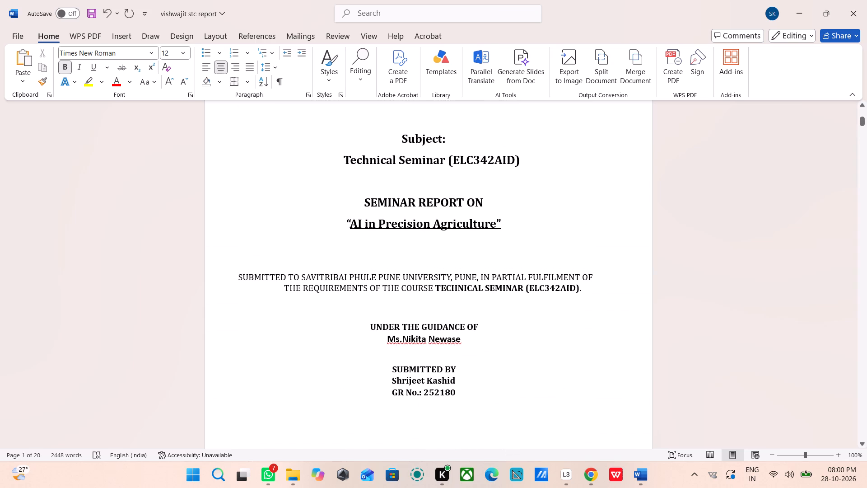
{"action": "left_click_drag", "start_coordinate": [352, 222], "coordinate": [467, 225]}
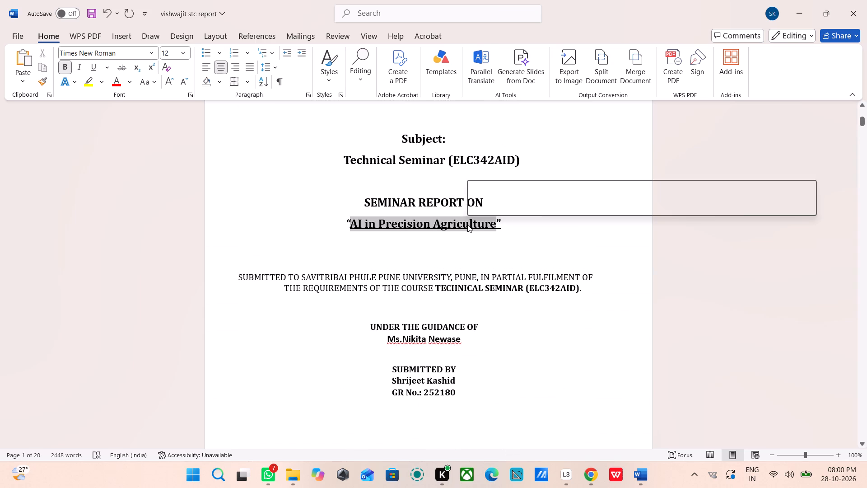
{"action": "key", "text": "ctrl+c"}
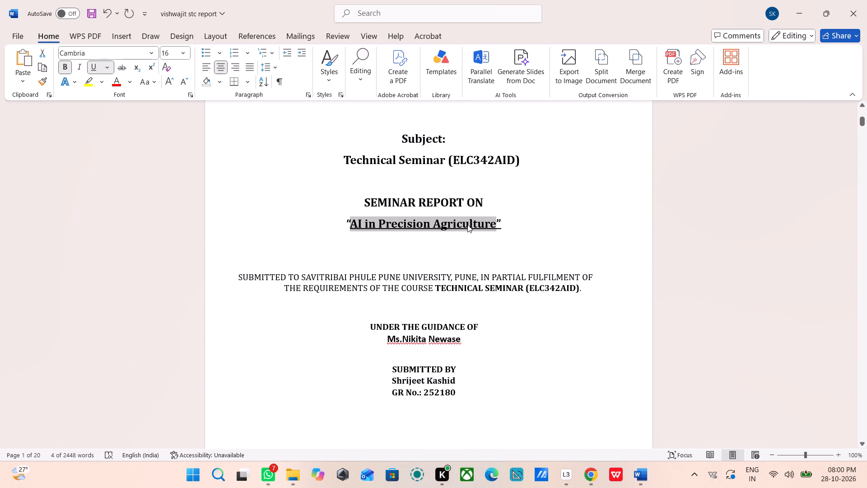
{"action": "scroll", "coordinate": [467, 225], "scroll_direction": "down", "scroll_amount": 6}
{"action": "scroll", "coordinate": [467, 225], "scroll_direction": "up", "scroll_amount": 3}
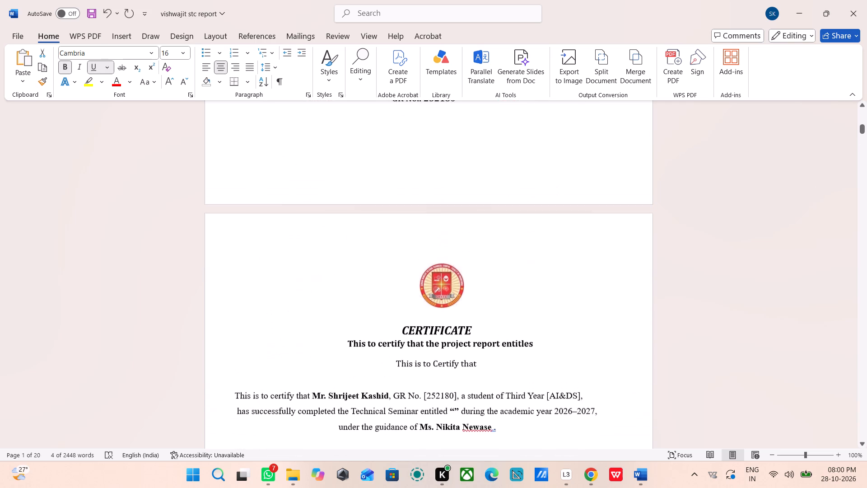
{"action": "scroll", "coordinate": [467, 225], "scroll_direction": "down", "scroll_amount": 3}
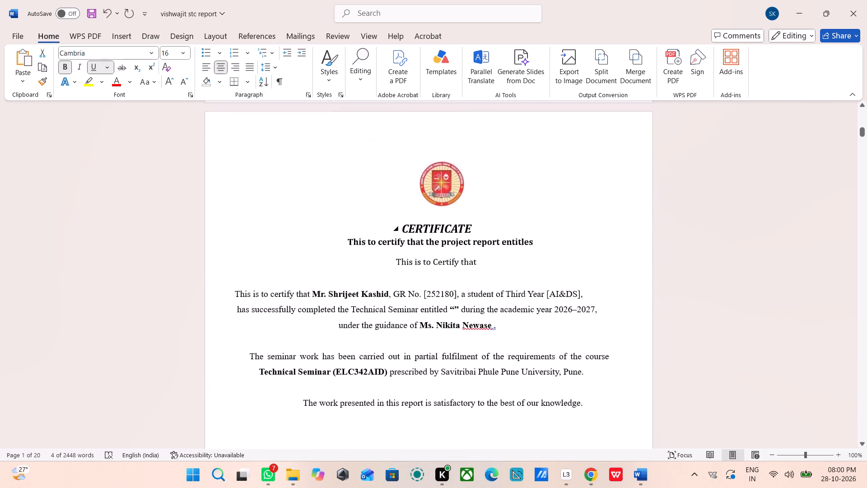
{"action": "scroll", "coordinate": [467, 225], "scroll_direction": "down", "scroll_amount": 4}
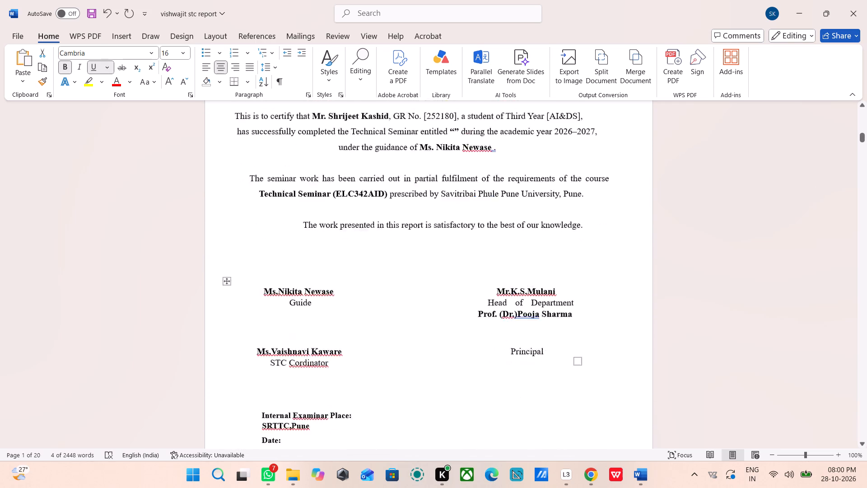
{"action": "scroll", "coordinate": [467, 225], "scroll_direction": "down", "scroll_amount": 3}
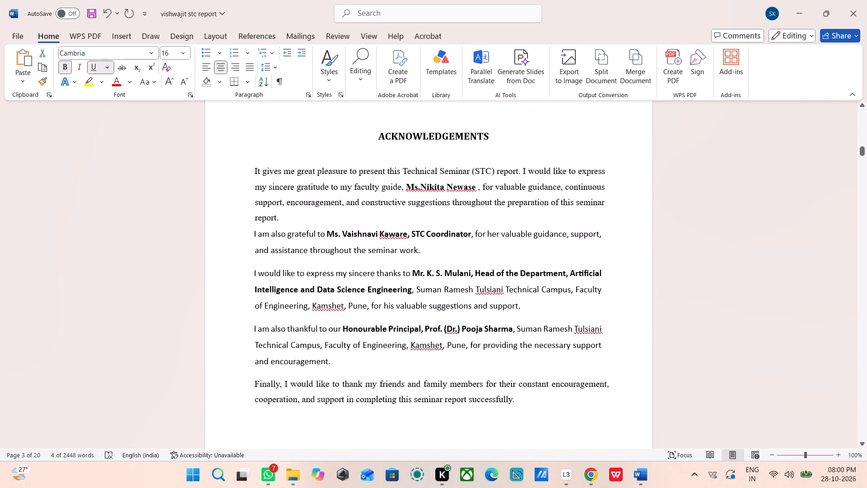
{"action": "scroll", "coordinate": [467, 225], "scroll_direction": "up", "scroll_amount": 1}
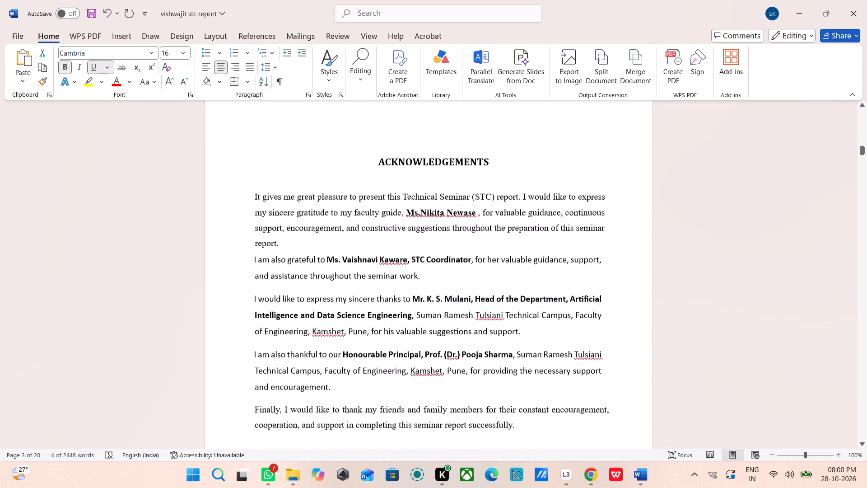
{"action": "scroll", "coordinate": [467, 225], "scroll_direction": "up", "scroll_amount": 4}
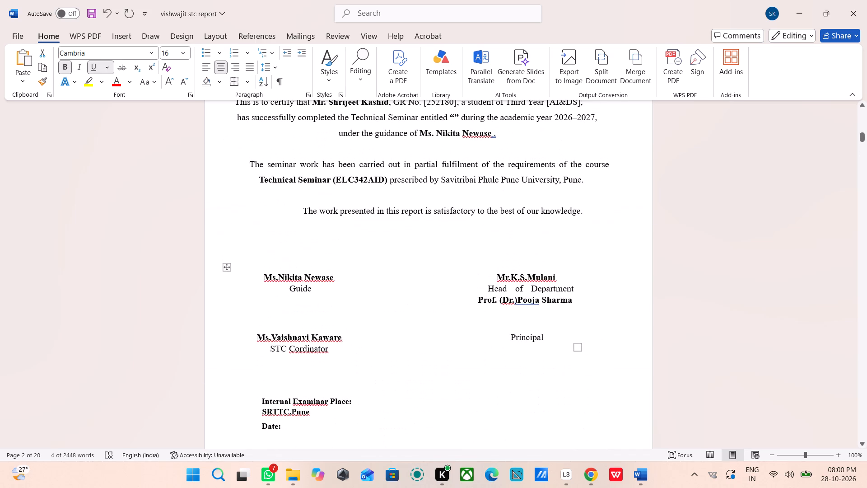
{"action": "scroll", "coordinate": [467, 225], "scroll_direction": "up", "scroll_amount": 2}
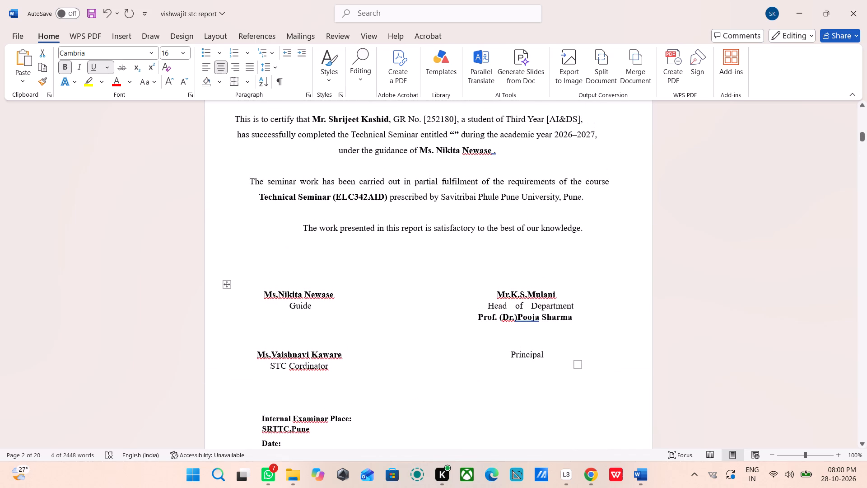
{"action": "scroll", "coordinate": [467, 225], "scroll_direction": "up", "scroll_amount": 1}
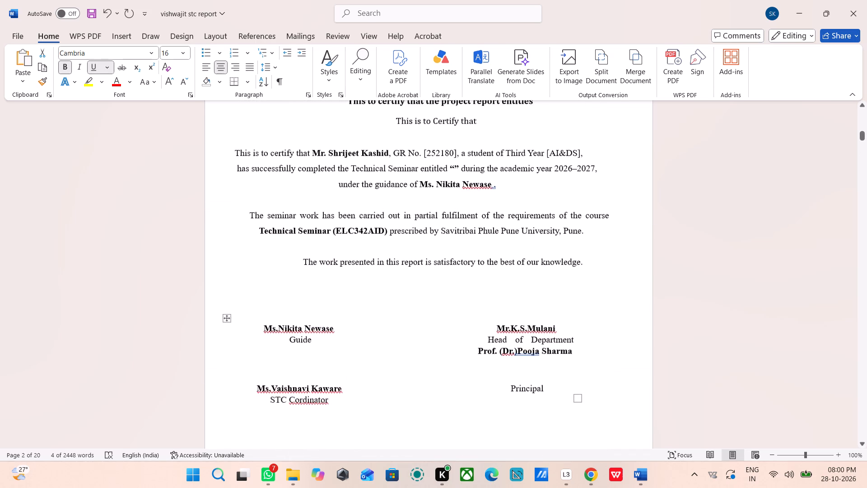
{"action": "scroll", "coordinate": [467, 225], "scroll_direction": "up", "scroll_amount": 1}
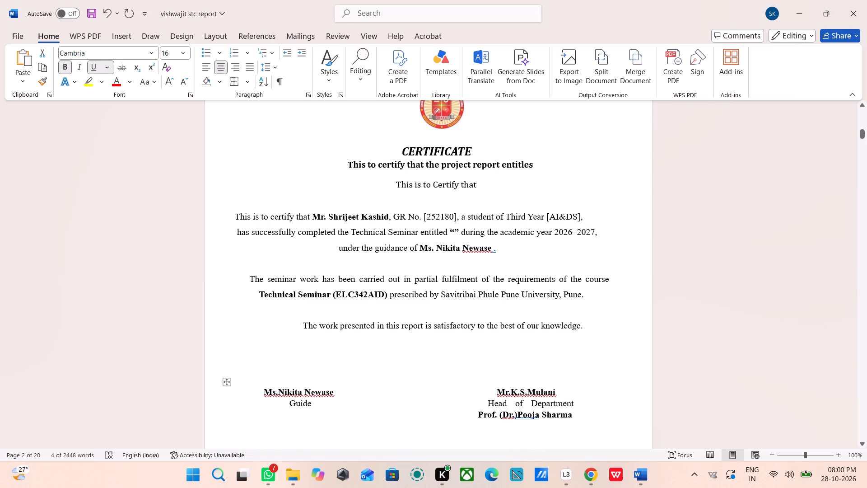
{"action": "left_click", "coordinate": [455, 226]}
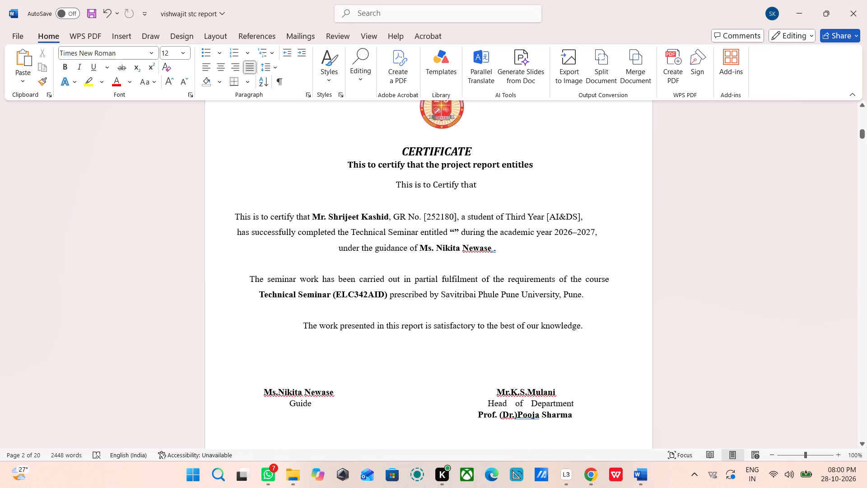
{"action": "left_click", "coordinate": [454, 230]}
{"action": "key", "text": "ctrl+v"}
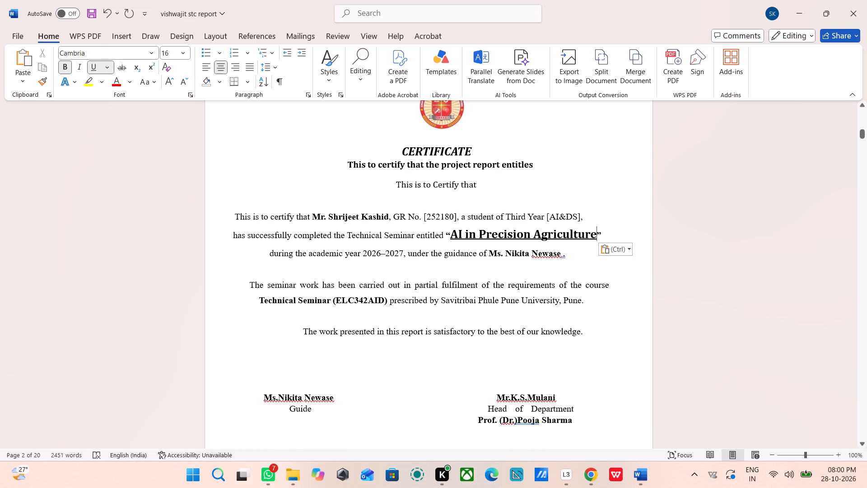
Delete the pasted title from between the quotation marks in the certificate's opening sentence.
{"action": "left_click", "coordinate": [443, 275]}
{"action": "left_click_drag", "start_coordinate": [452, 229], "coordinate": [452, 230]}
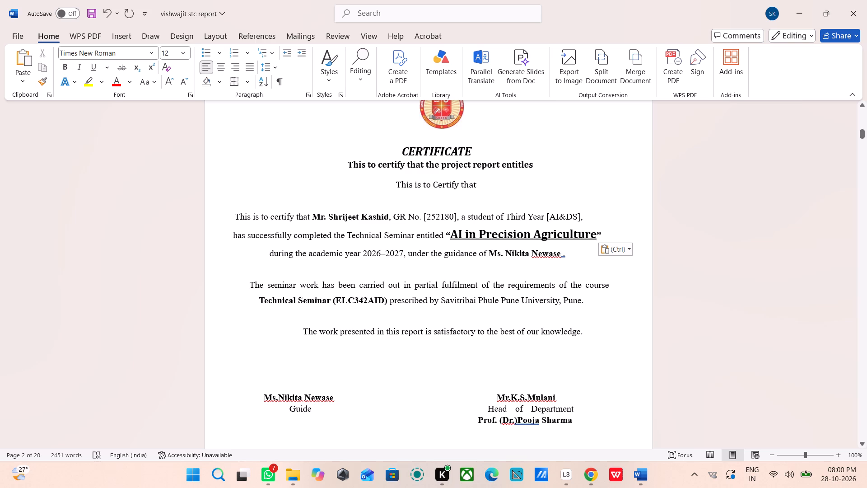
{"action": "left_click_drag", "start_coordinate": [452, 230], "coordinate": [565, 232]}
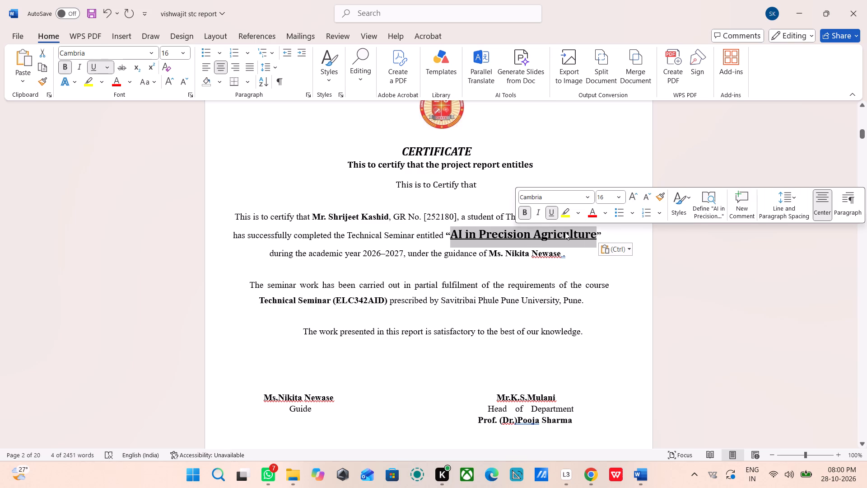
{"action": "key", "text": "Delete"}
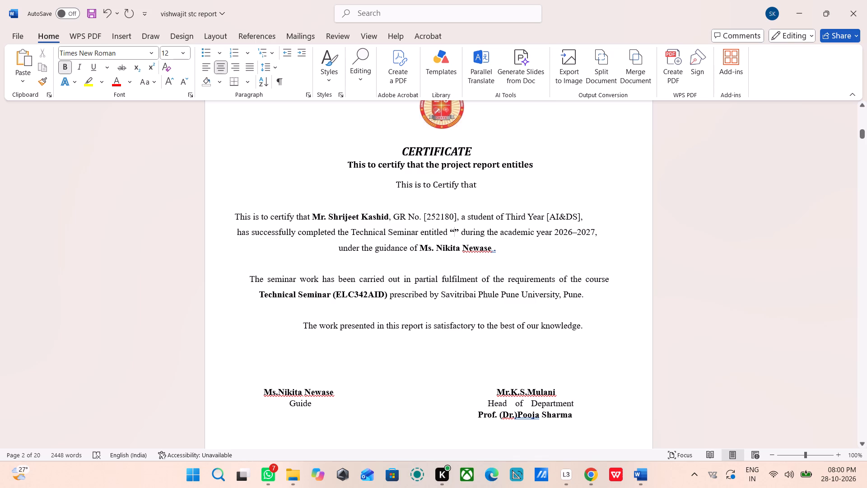
Enter the title "AI in Precision Agriculture" between the certificate's quotation marks, using the sentence's bold 12-point Times New Roman.
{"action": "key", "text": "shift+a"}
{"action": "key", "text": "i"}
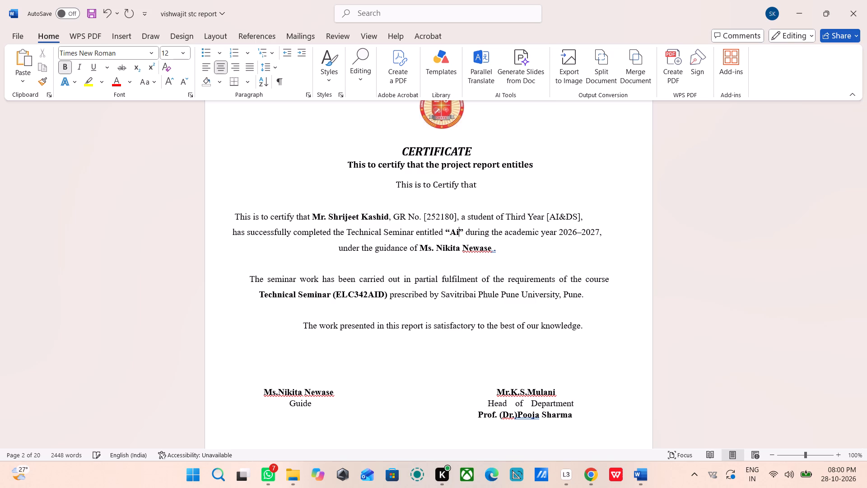
{"action": "key", "text": "BackSpace"}
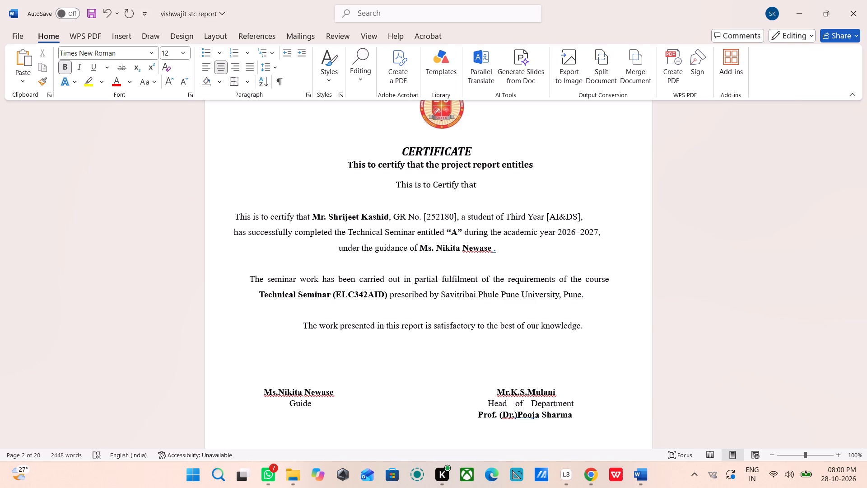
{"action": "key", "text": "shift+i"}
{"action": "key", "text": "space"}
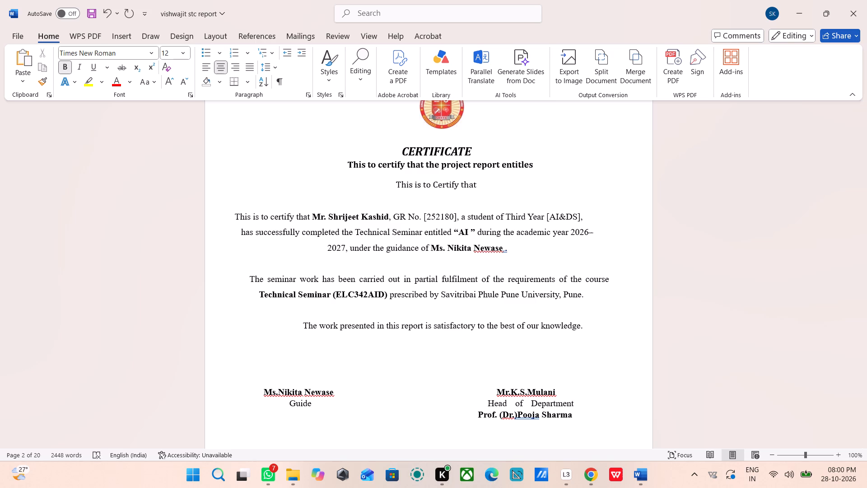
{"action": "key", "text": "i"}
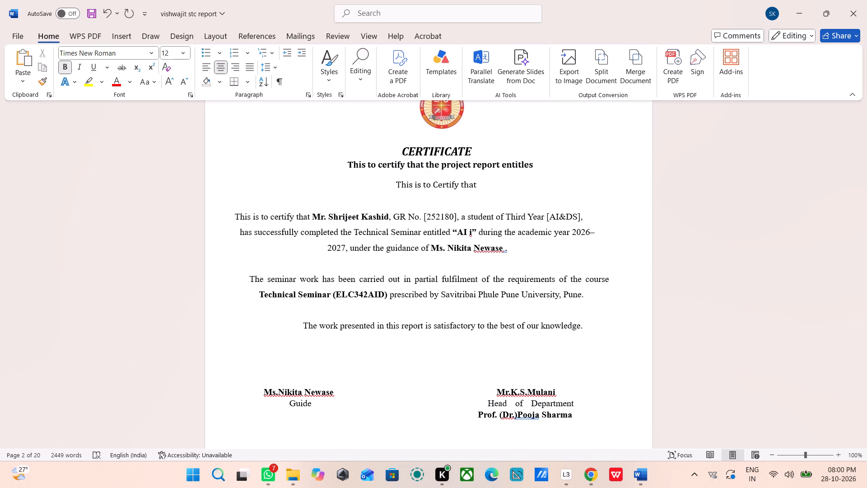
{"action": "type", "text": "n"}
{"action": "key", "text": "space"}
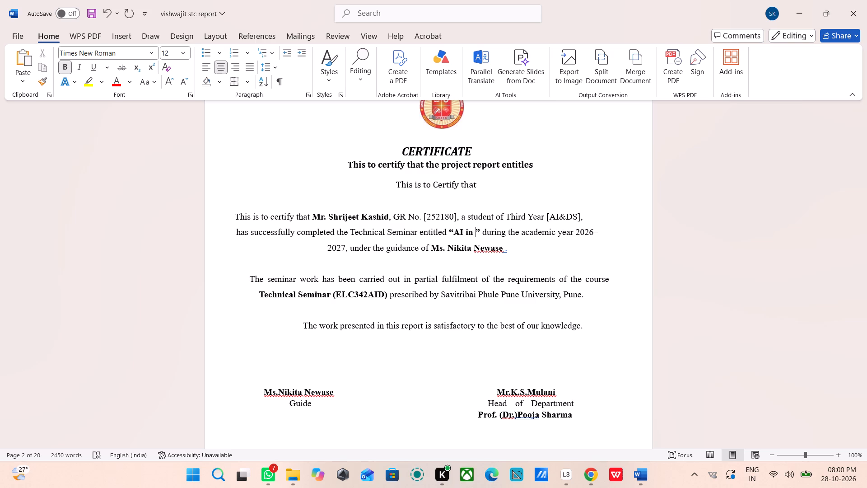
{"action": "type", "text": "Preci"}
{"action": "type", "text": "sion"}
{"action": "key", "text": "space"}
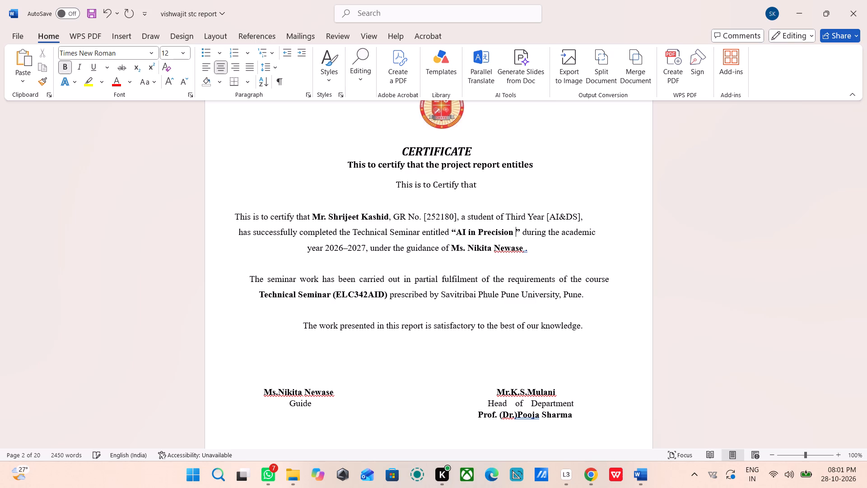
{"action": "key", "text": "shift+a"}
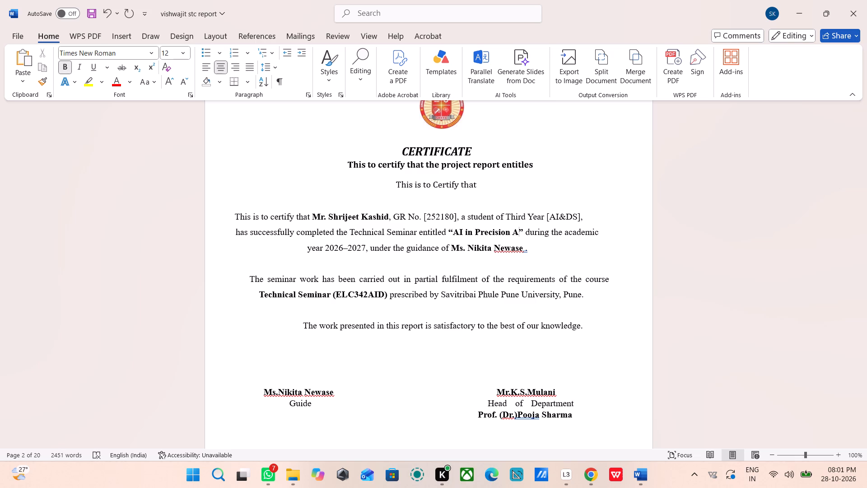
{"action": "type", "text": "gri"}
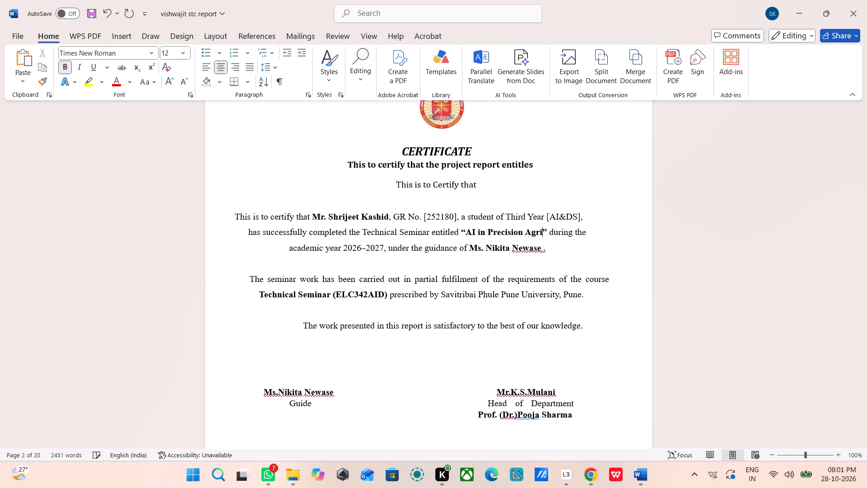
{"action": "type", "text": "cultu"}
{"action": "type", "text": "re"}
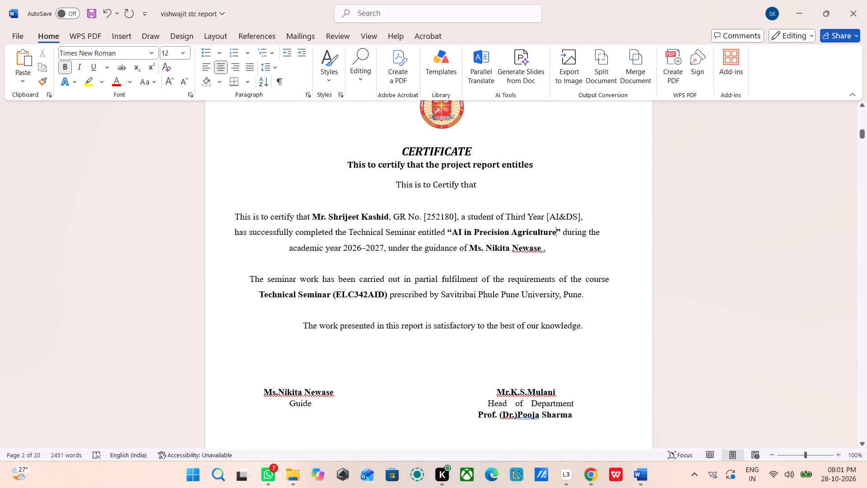
Review the rest of the certificate and the acknowledgements page for details that still need adapting.
{"action": "scroll", "coordinate": [345, 338], "scroll_direction": "down", "scroll_amount": 3}
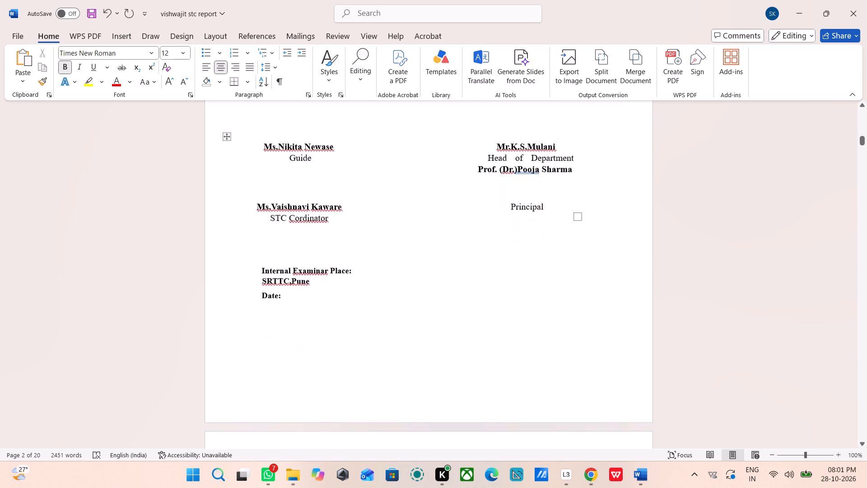
{"action": "scroll", "coordinate": [345, 338], "scroll_direction": "down", "scroll_amount": 1}
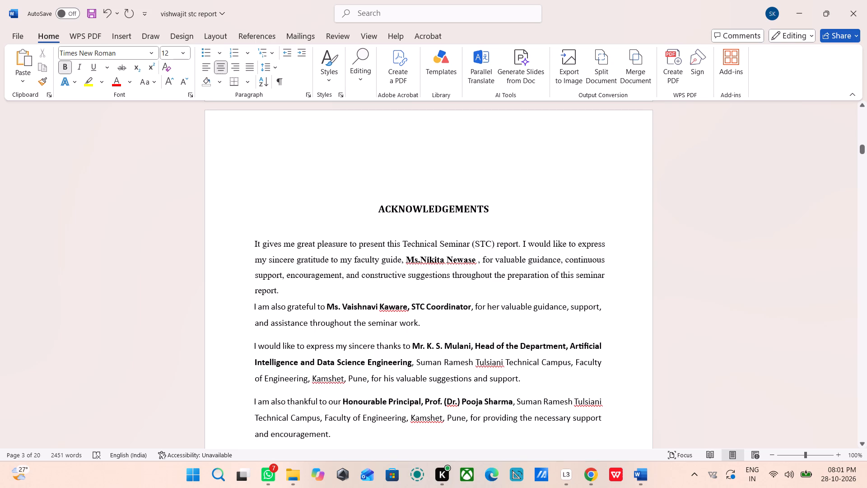
{"action": "scroll", "coordinate": [345, 338], "scroll_direction": "down", "scroll_amount": 2}
{"action": "scroll", "coordinate": [345, 338], "scroll_direction": "up", "scroll_amount": 1}
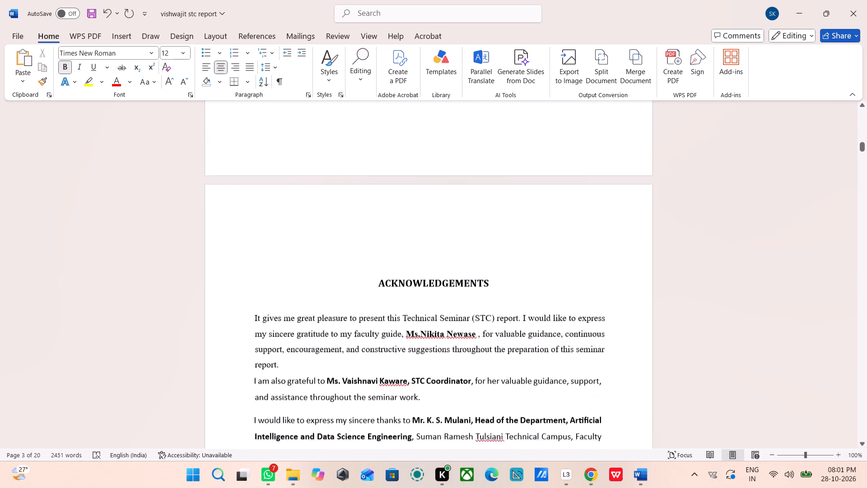
{"action": "scroll", "coordinate": [345, 338], "scroll_direction": "up", "scroll_amount": 3}
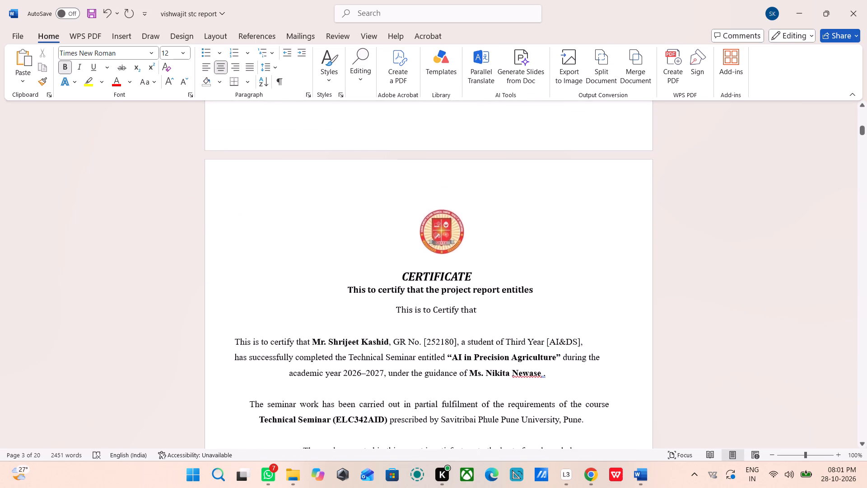
{"action": "scroll", "coordinate": [345, 338], "scroll_direction": "down", "scroll_amount": 3}
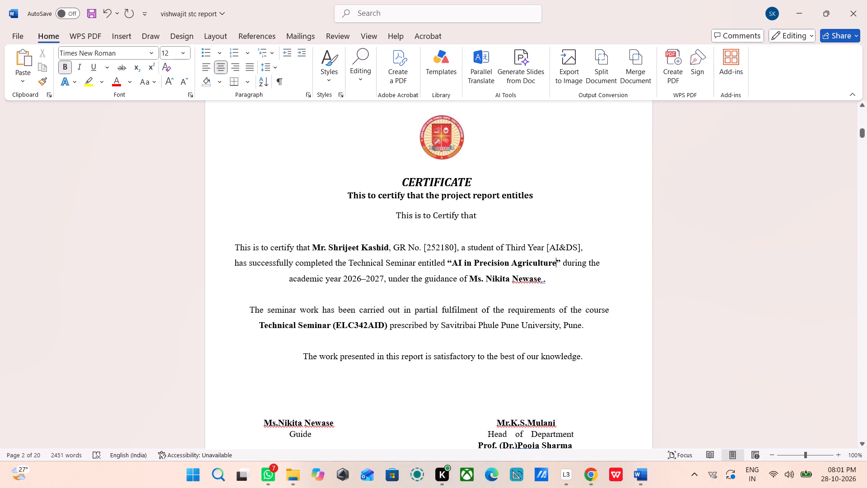
Insert five spaces before the CERTIFICATE heading to shift it slightly along its line.
{"action": "left_click", "coordinate": [399, 184]}
{"action": "left_click", "coordinate": [399, 184]}
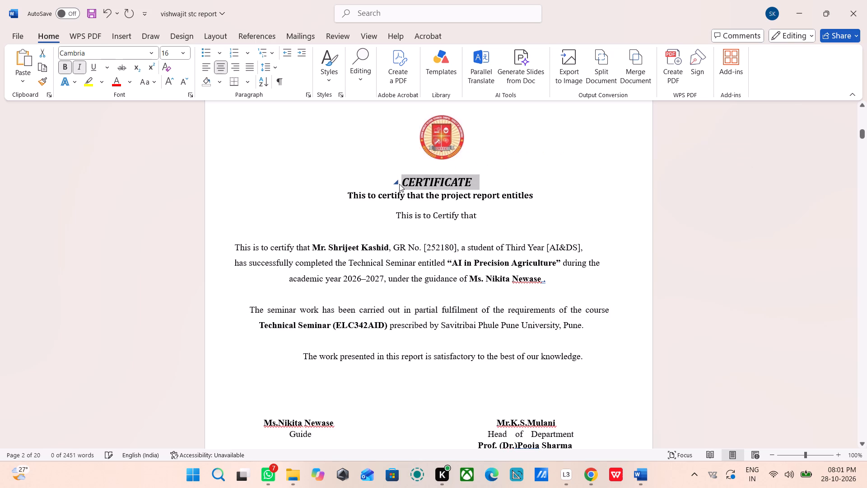
{"action": "left_click", "coordinate": [397, 177]}
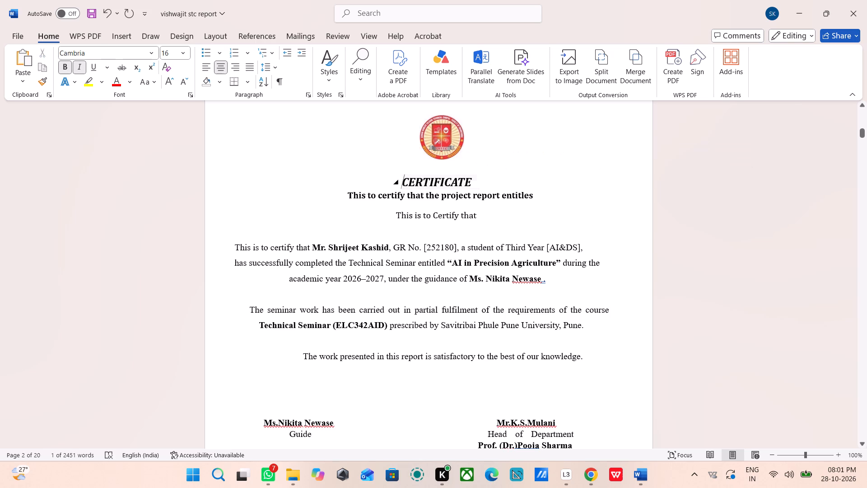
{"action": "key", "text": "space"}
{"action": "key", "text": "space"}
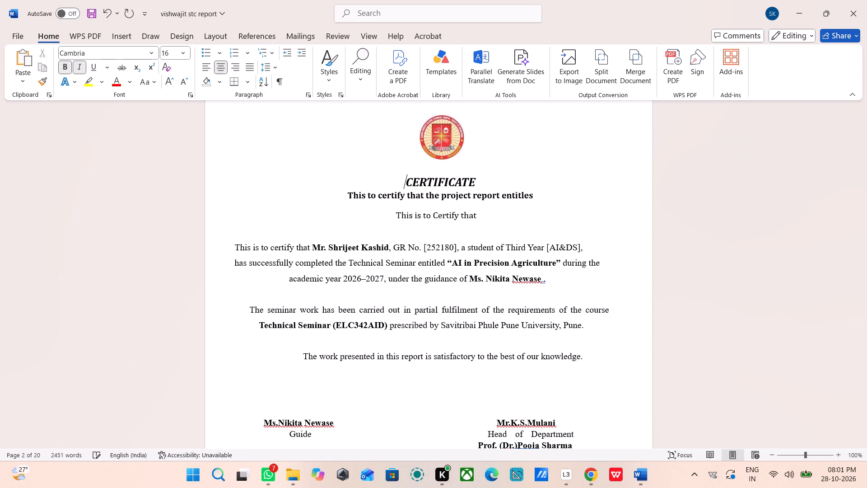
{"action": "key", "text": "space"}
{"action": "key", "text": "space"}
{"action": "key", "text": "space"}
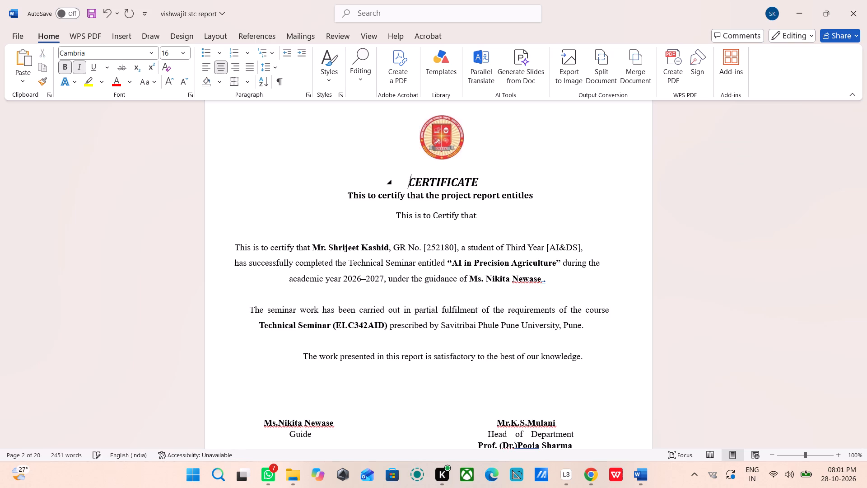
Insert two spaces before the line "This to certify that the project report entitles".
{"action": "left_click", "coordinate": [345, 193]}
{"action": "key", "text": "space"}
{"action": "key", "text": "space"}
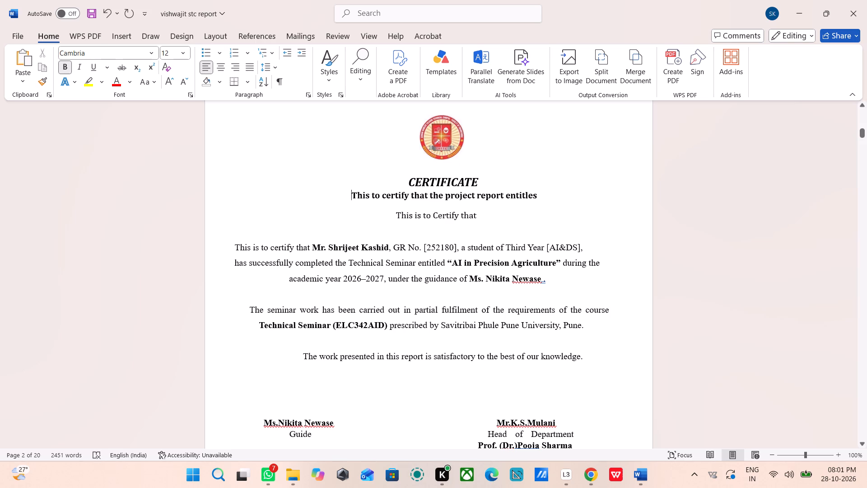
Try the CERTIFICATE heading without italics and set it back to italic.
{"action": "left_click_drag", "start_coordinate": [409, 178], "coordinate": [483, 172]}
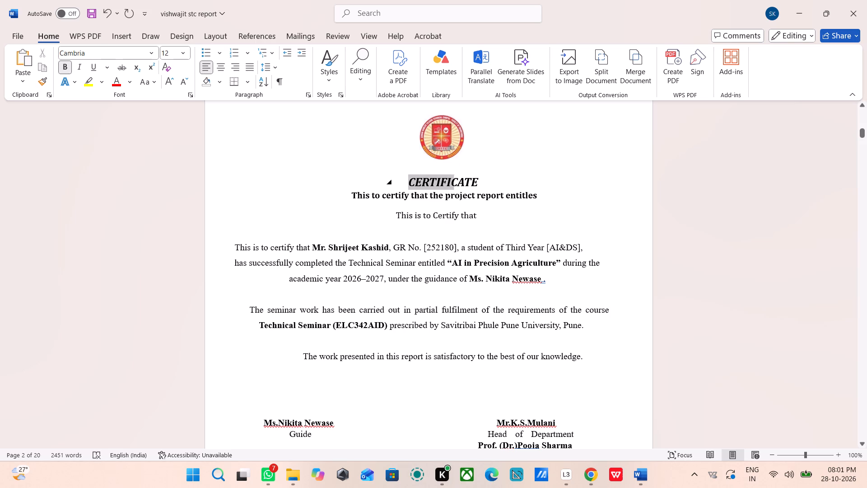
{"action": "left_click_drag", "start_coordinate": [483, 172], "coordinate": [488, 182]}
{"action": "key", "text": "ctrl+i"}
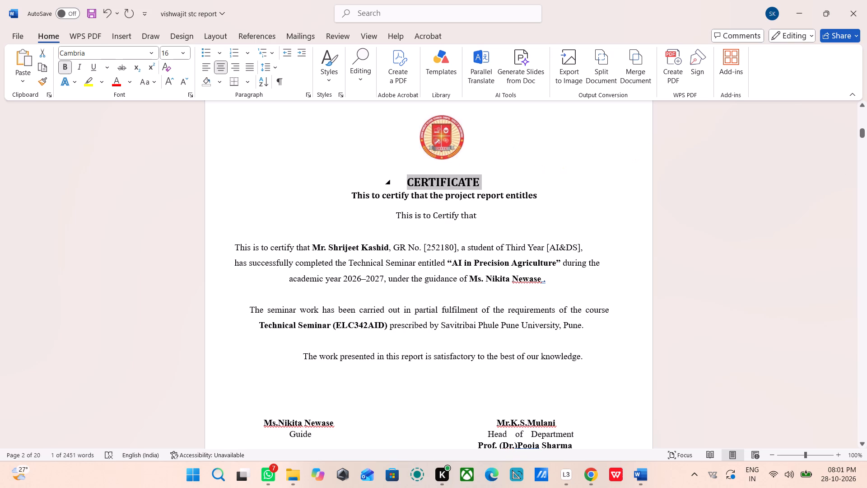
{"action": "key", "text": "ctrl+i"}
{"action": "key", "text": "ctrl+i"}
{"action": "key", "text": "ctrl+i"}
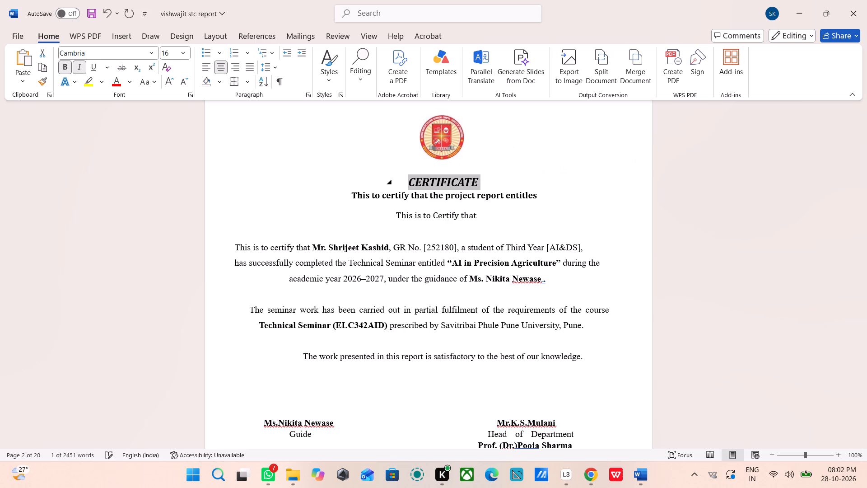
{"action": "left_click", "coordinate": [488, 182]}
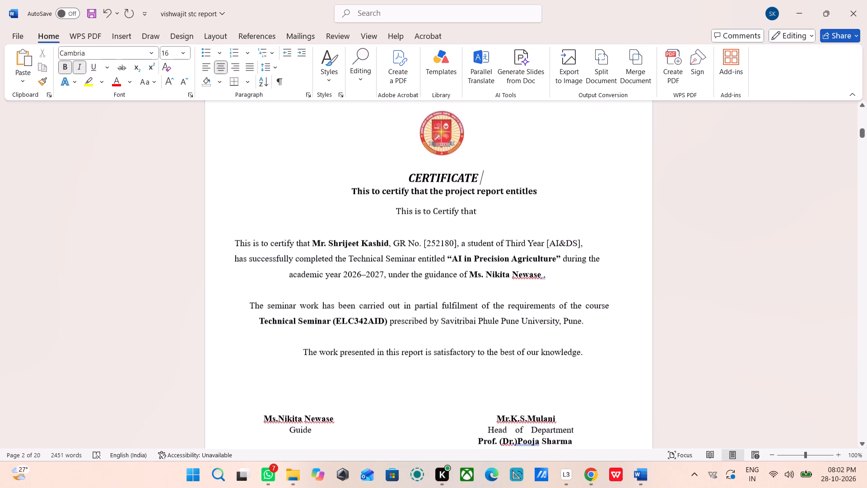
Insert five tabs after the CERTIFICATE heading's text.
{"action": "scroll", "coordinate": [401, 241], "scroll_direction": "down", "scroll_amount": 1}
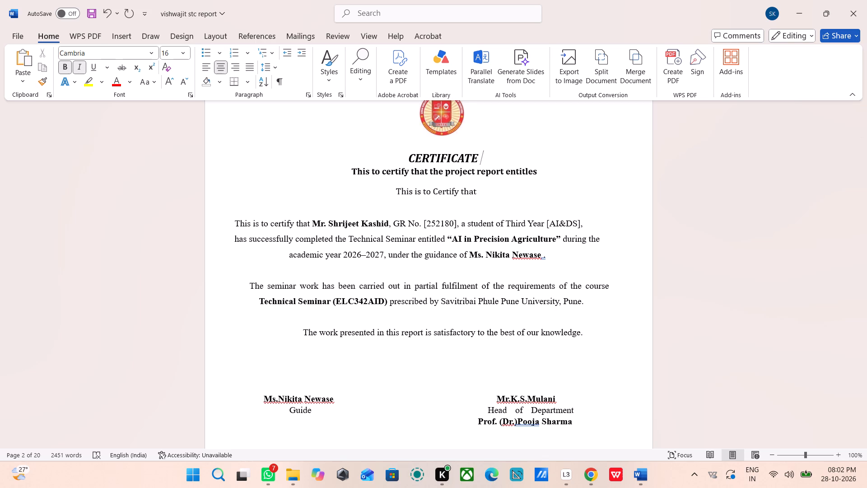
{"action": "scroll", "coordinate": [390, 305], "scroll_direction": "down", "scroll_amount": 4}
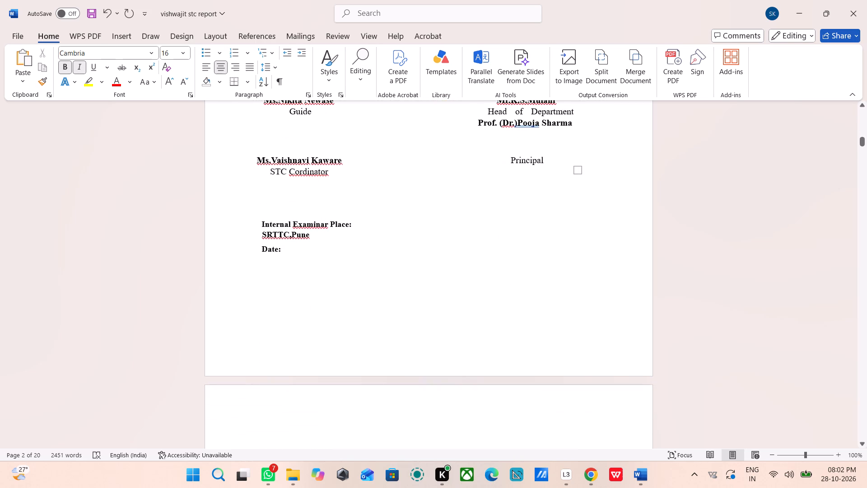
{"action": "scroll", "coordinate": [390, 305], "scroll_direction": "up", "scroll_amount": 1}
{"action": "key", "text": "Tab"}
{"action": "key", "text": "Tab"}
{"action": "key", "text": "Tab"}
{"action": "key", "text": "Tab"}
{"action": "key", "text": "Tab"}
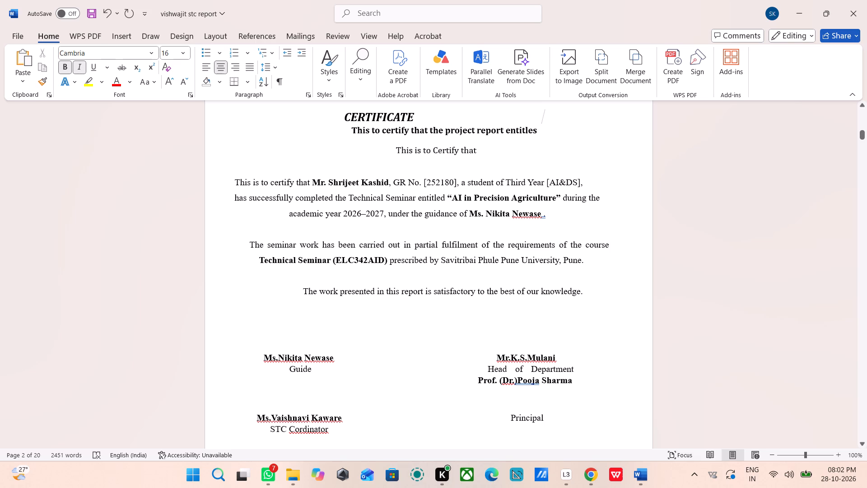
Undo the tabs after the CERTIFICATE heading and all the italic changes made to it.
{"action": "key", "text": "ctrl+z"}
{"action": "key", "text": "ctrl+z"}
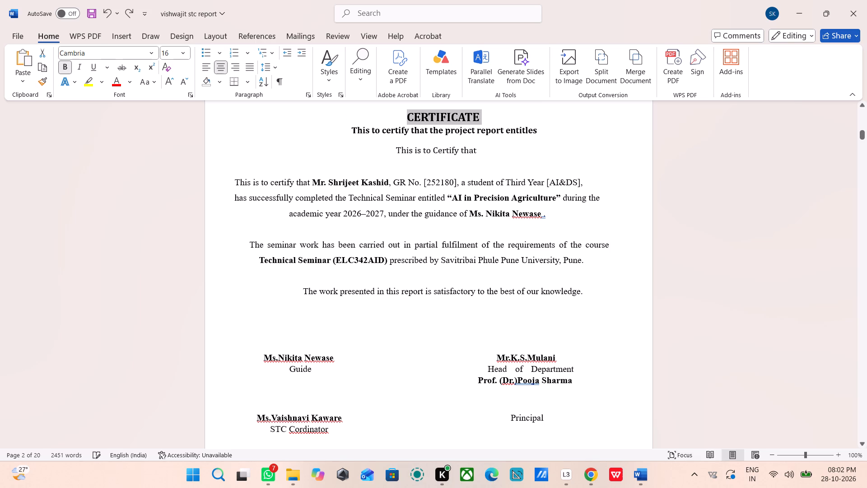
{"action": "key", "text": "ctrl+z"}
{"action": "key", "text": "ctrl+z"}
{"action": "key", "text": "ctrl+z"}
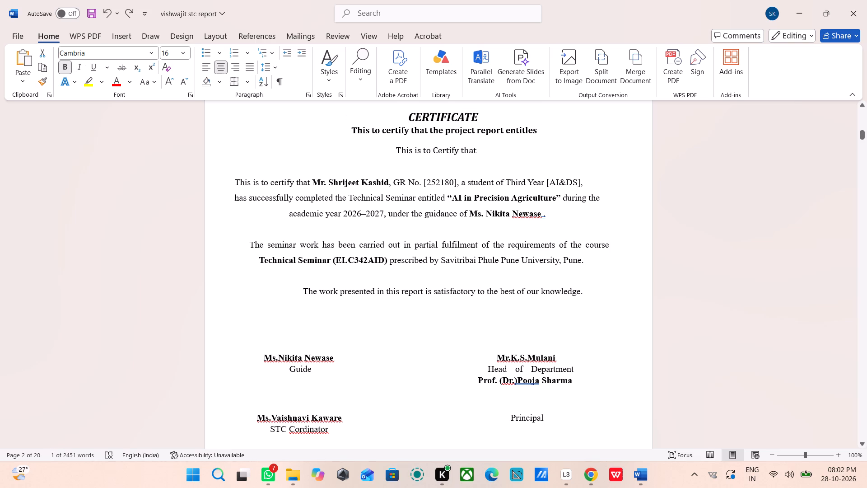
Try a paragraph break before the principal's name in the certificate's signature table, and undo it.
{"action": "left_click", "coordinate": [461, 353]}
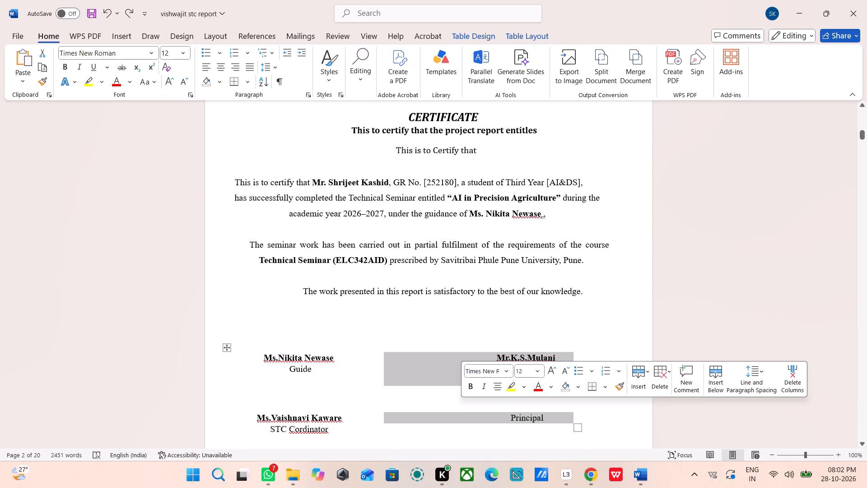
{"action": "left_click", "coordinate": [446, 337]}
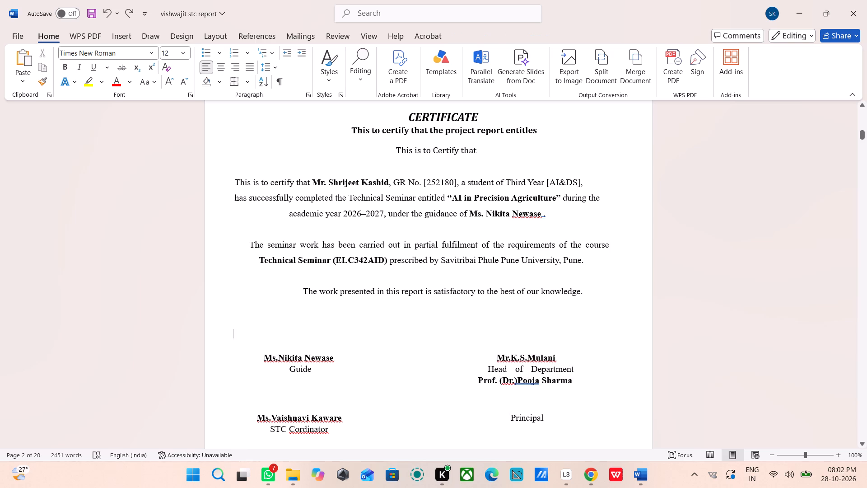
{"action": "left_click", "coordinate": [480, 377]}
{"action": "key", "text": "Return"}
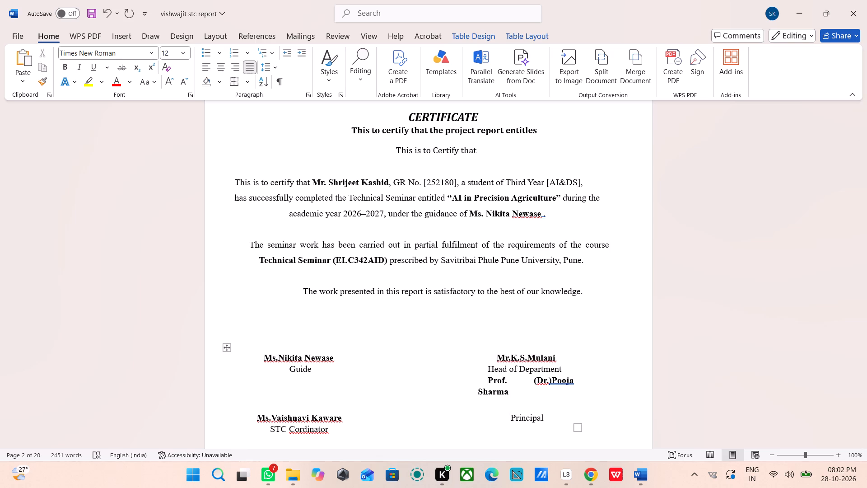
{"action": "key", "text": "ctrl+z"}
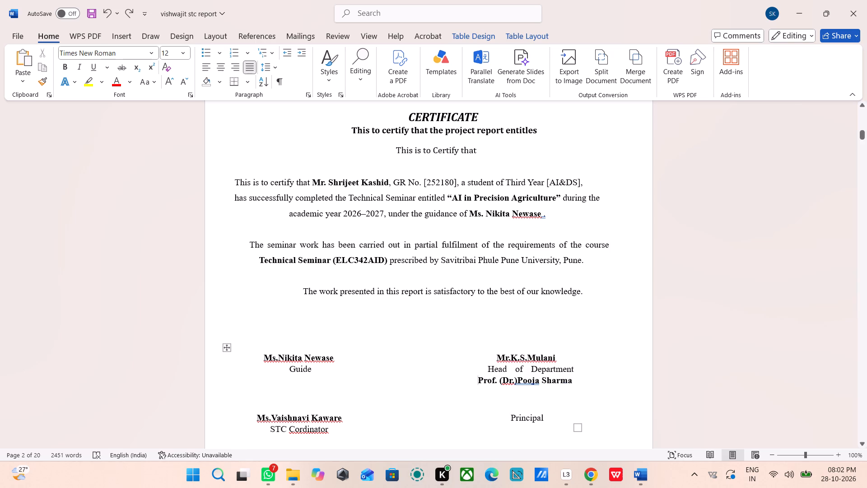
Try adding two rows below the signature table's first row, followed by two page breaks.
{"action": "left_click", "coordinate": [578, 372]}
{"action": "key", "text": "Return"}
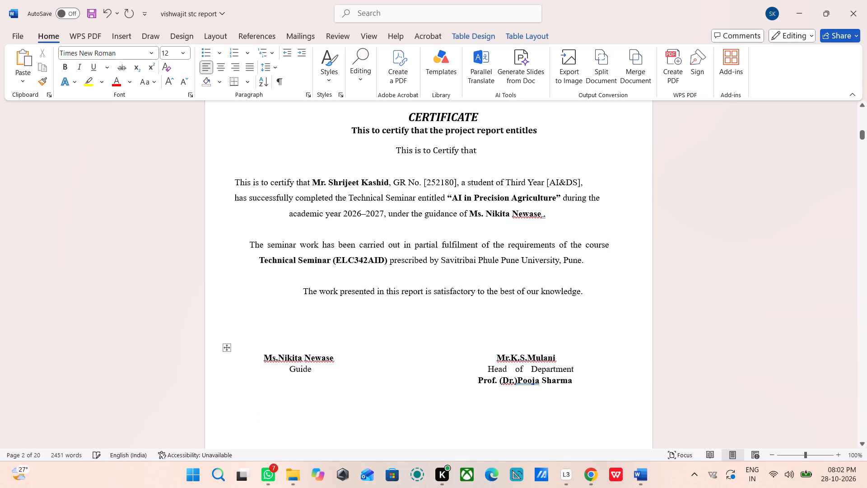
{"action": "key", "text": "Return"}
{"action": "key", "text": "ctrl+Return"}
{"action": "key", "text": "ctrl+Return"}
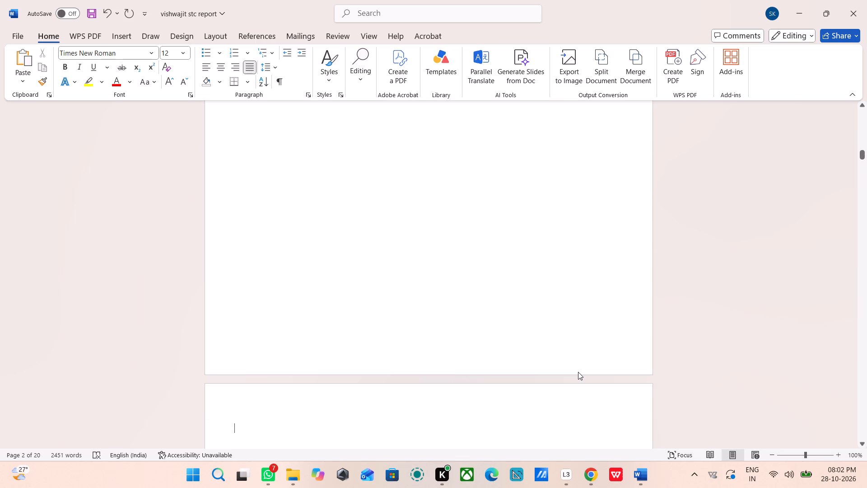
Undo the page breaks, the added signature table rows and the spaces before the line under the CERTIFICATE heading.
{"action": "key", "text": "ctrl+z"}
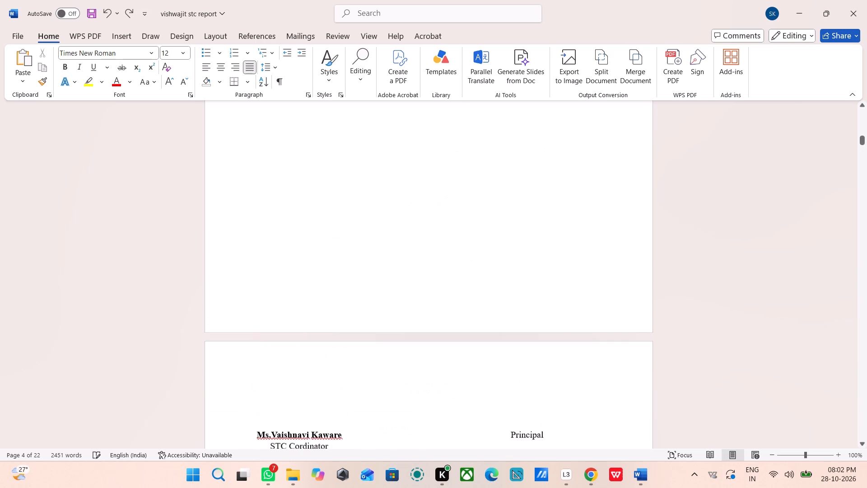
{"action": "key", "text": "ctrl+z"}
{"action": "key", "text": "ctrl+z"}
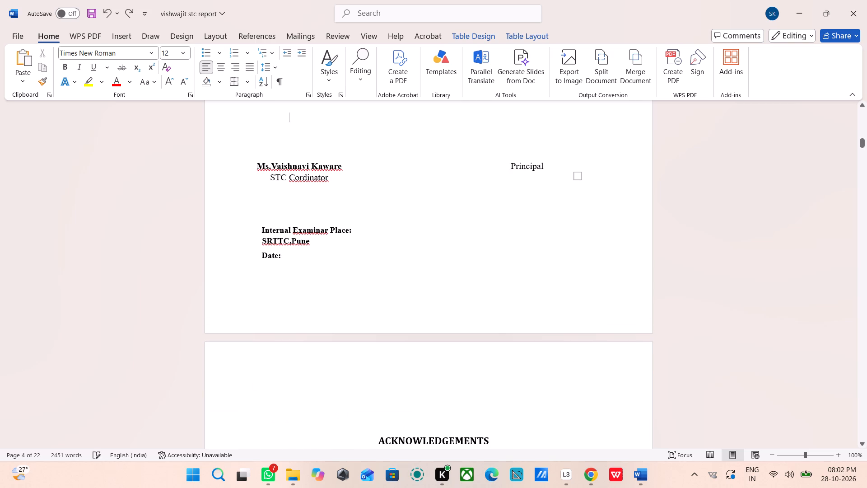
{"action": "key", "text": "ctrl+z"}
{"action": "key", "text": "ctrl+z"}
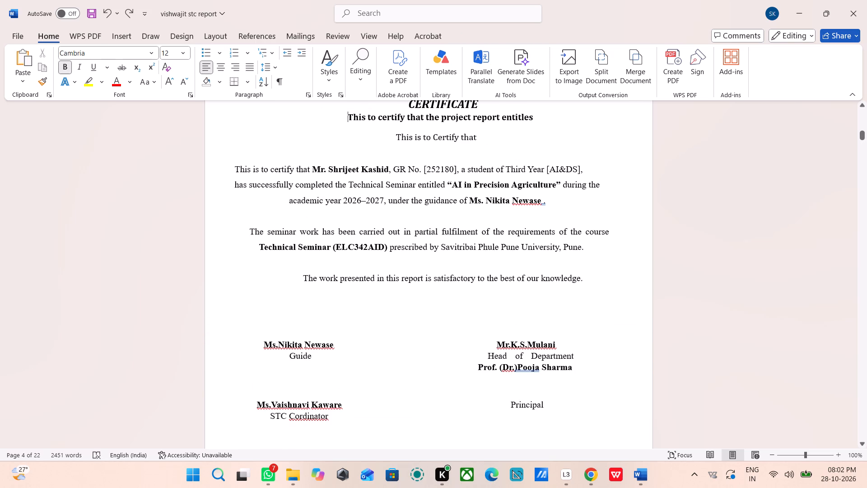
Move the principal's name into its own paragraph, two blank lines below "Head of Department" in the signature table.
{"action": "left_click", "coordinate": [583, 364]}
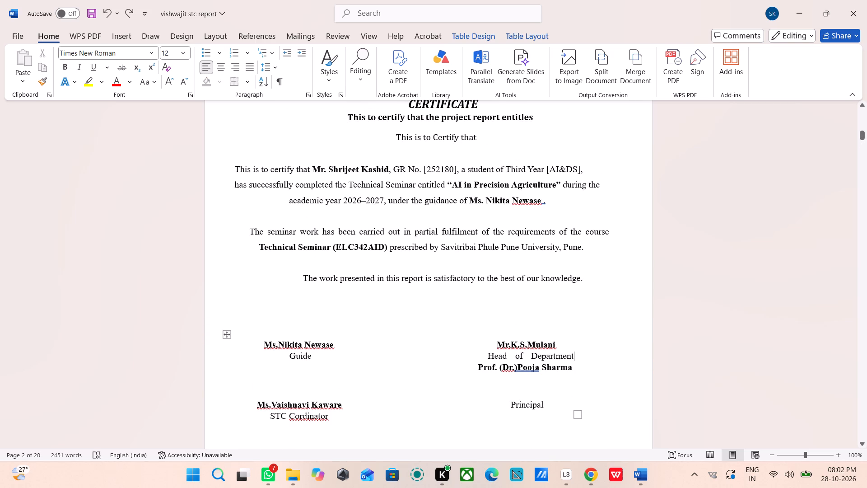
{"action": "left_click", "coordinate": [480, 364]}
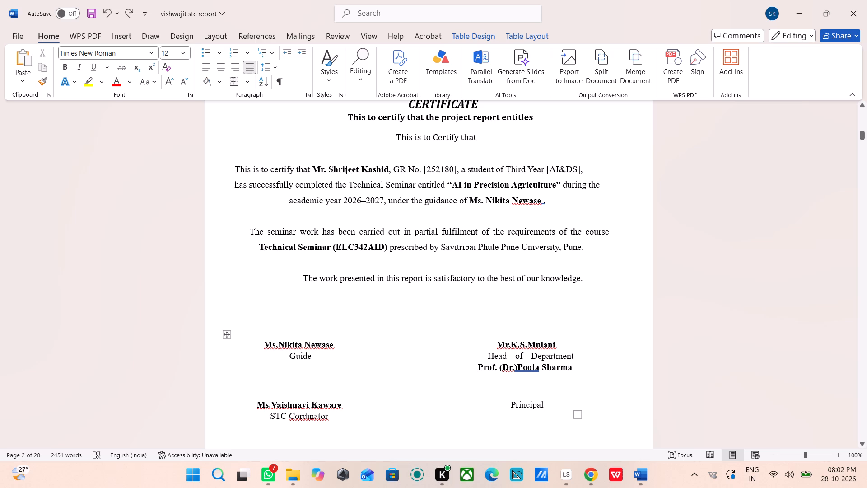
{"action": "key", "text": "Return"}
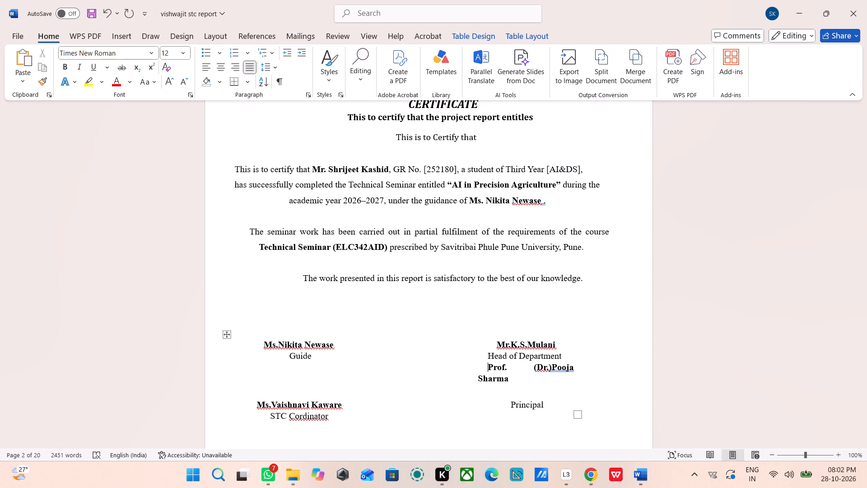
{"action": "key", "text": "Return"}
{"action": "key", "text": "Return"}
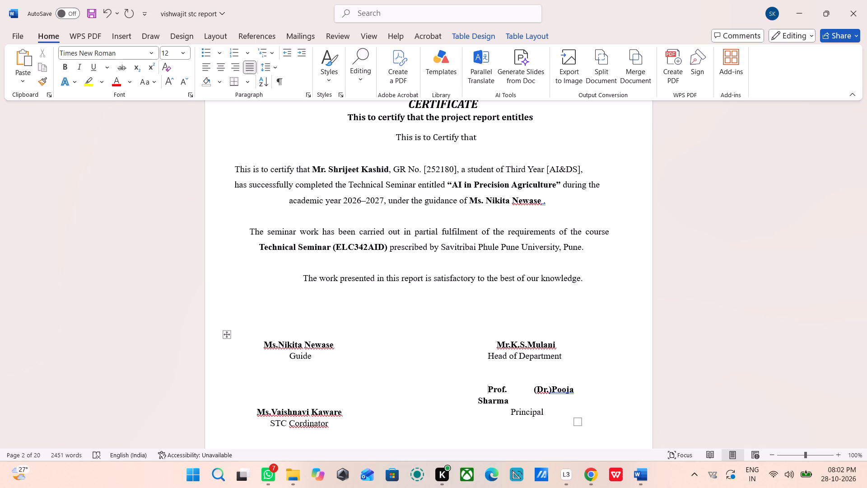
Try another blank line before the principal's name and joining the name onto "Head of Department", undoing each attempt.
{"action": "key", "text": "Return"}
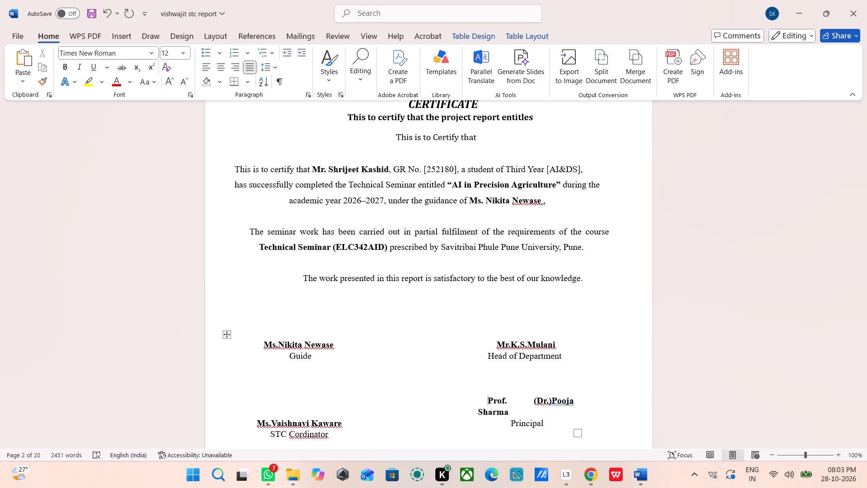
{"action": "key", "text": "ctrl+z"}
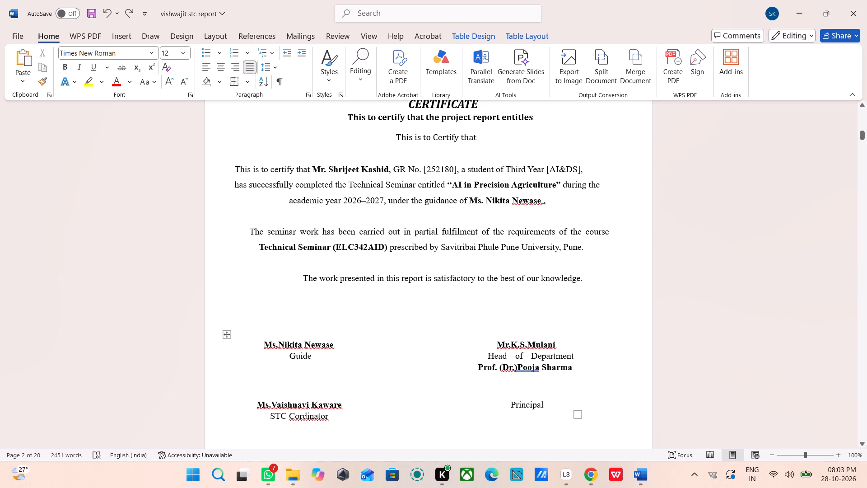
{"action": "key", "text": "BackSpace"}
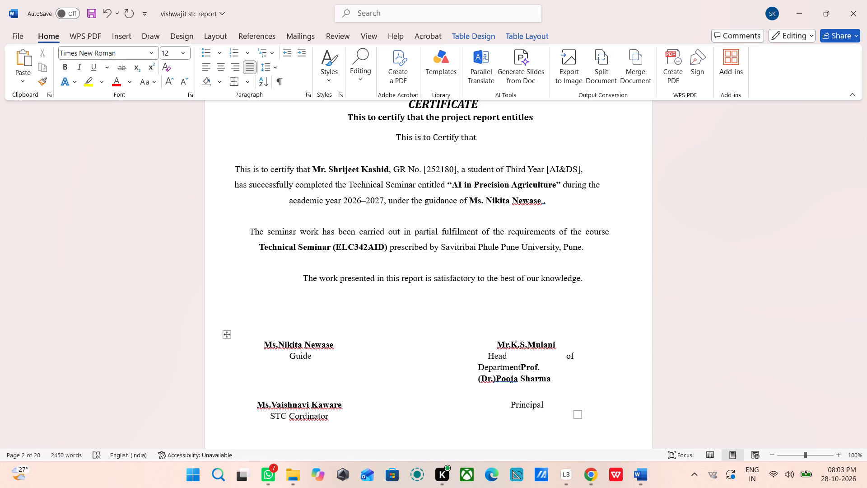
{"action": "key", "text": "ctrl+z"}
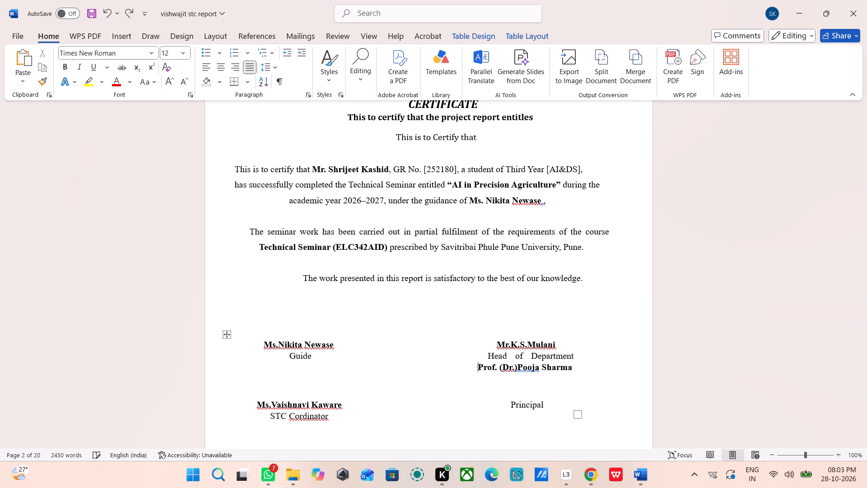
Set the principal's name three blank lines below "Head of Department" in the signature table, just above "Principal".
{"action": "left_click", "coordinate": [478, 365]}
{"action": "key", "text": "Return"}
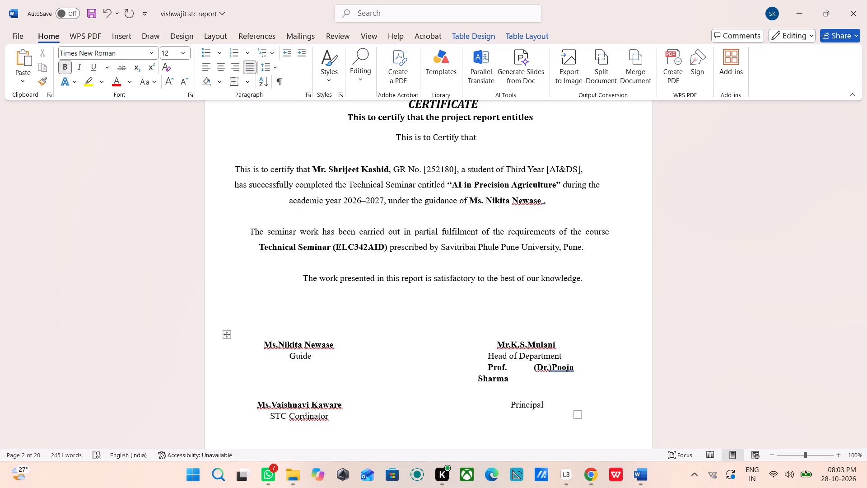
{"action": "key", "text": "BackSpace"}
{"action": "key", "text": "Return"}
{"action": "key", "text": "Return"}
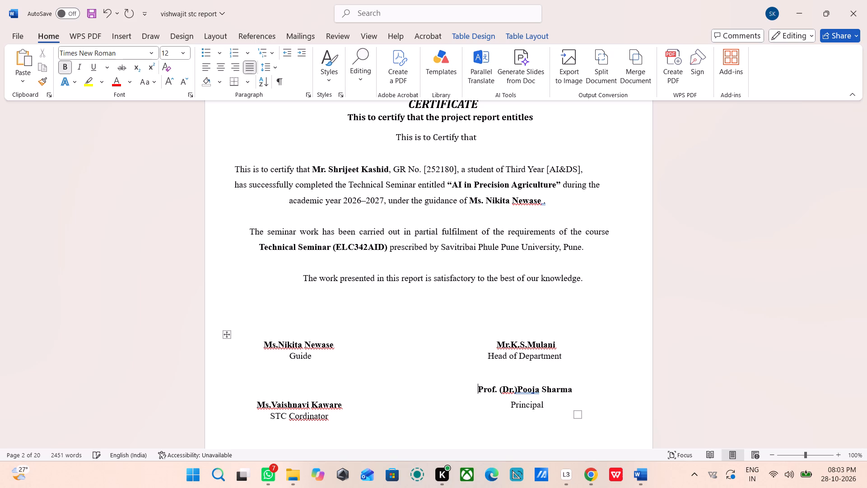
{"action": "left_click", "coordinate": [500, 349]}
{"action": "scroll", "coordinate": [440, 389], "scroll_direction": "down", "scroll_amount": 1}
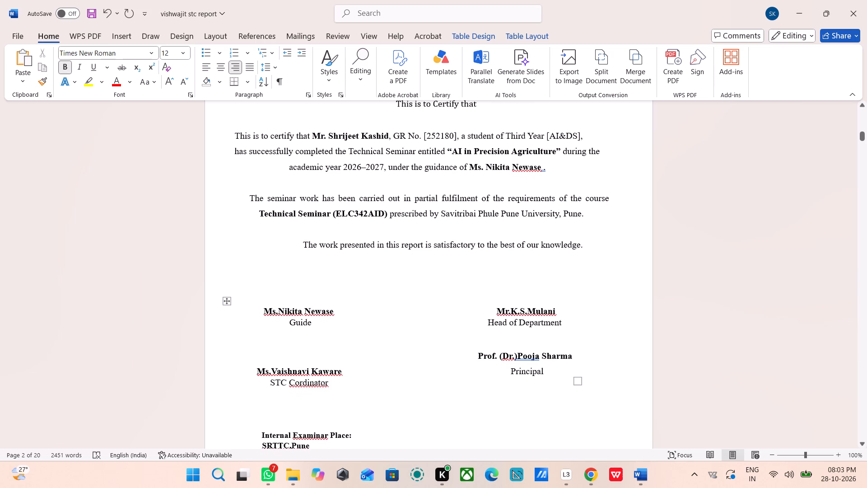
{"action": "scroll", "coordinate": [440, 389], "scroll_direction": "down", "scroll_amount": 1}
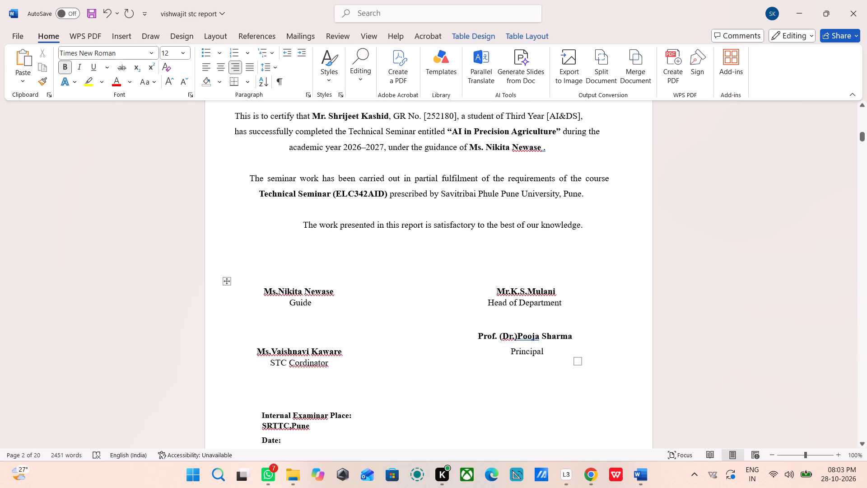
{"action": "left_click", "coordinate": [477, 335]}
{"action": "key", "text": "Return"}
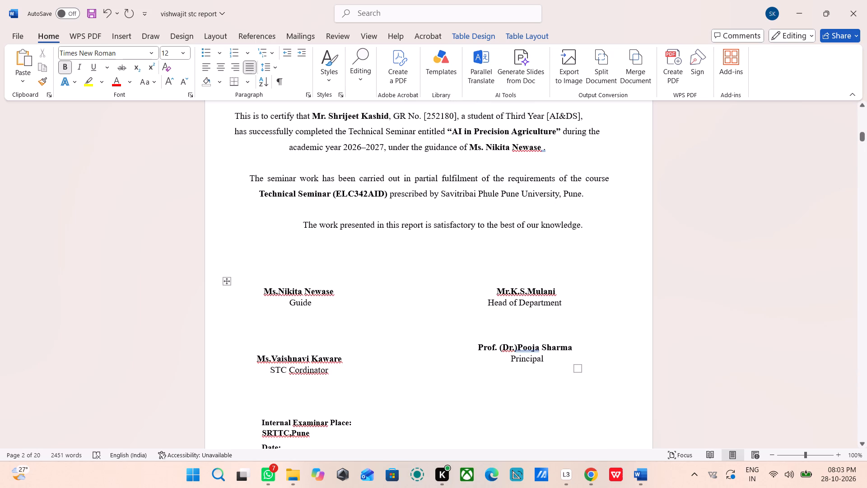
Replace the indentation before the STC coordinator's name with 12 spaces, roughly centring it above "STC Cordinator".
{"action": "left_click", "coordinate": [255, 361]}
{"action": "key", "text": "BackSpace"}
{"action": "key", "text": "BackSpace"}
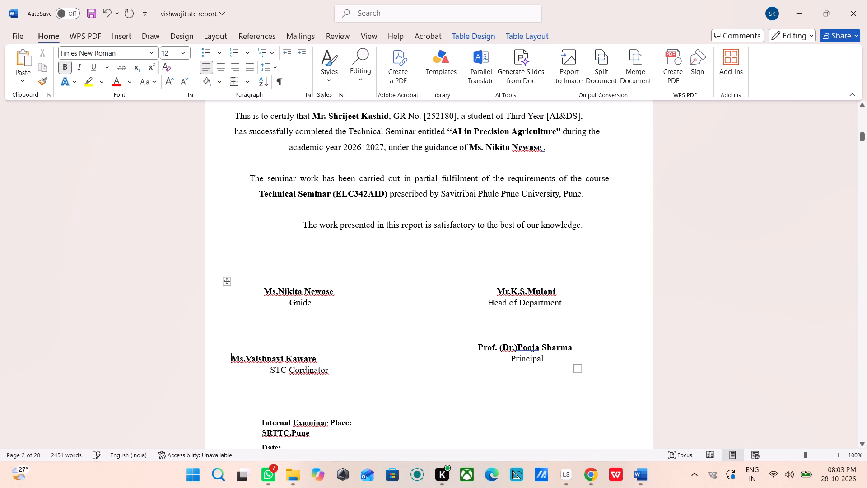
{"action": "key", "text": "BackSpace"}
{"action": "key", "text": "BackSpace"}
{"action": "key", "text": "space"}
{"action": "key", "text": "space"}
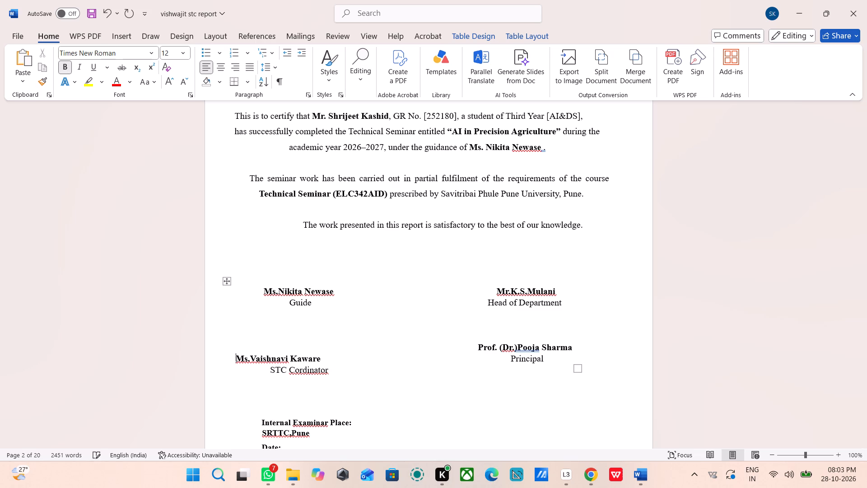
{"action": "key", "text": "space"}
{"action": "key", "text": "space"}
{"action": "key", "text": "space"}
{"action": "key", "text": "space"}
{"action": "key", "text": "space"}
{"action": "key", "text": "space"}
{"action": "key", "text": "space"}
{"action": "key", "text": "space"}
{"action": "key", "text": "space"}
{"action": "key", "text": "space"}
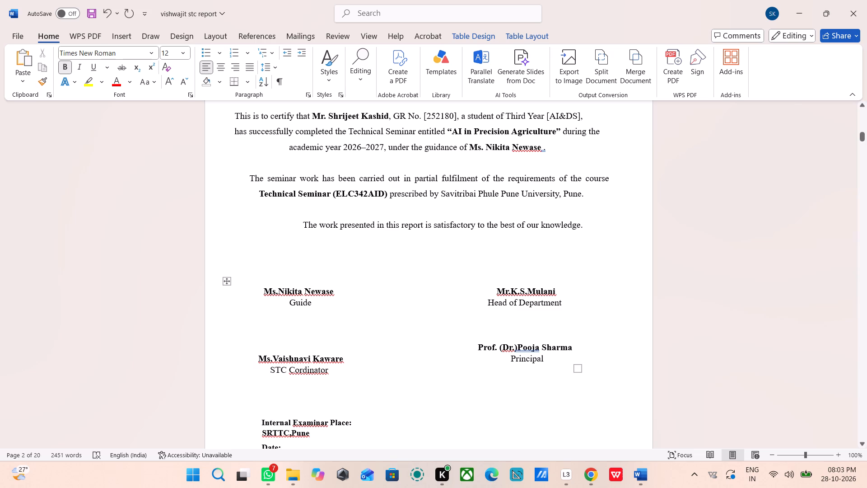
Replace the indentation before the guide's name in the signature table with spaces, aligning it with the coordinator's name below.
{"action": "scroll", "coordinate": [359, 365], "scroll_direction": "down", "scroll_amount": 2}
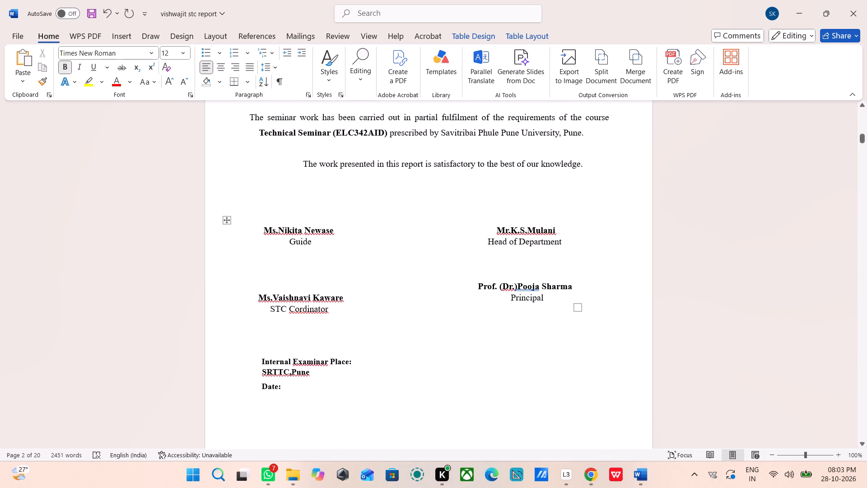
{"action": "left_click", "coordinate": [264, 230]}
{"action": "key", "text": "BackSpace"}
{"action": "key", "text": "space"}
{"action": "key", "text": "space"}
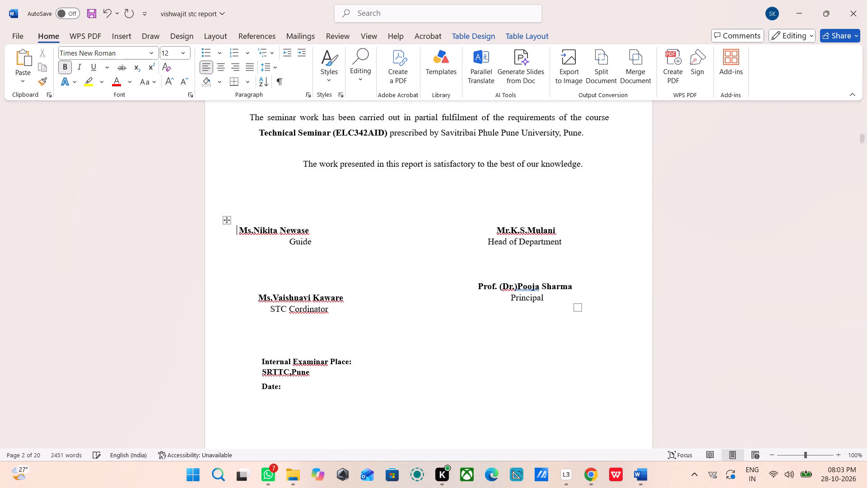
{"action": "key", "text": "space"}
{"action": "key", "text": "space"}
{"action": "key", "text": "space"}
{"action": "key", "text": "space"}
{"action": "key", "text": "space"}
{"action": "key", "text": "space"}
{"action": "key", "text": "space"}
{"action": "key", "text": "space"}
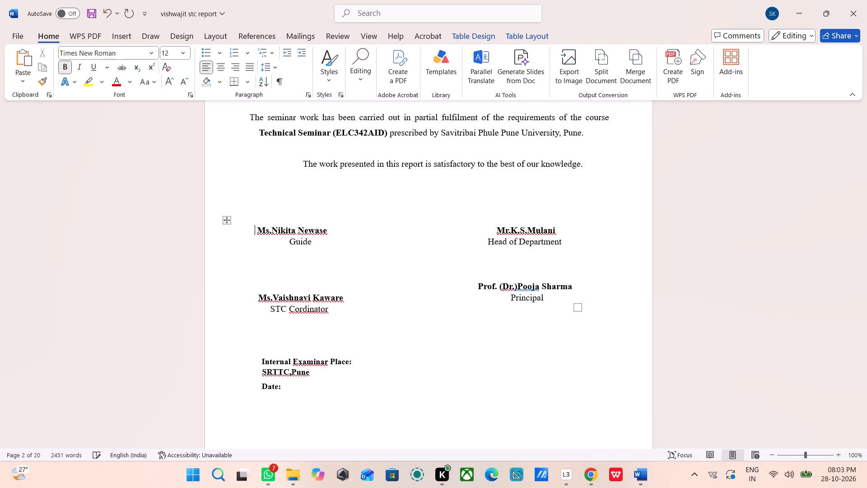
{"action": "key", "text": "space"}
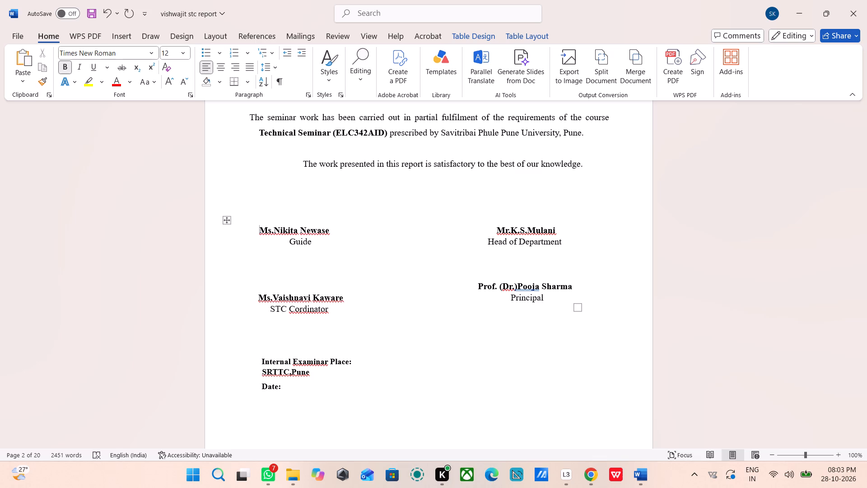
Review the rest of the certificate, the Acknowledgements page and the start of the Abstract, and return to the cover page.
{"action": "scroll", "coordinate": [280, 321], "scroll_direction": "down", "scroll_amount": 1}
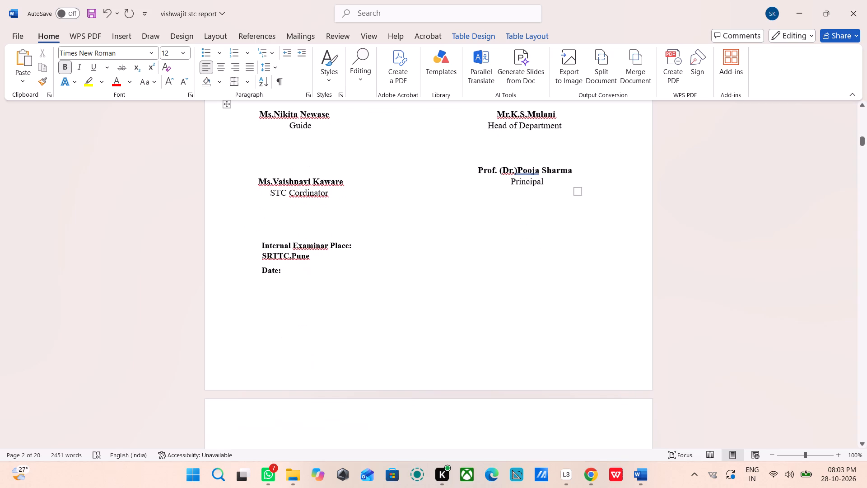
{"action": "scroll", "coordinate": [280, 321], "scroll_direction": "down", "scroll_amount": 4}
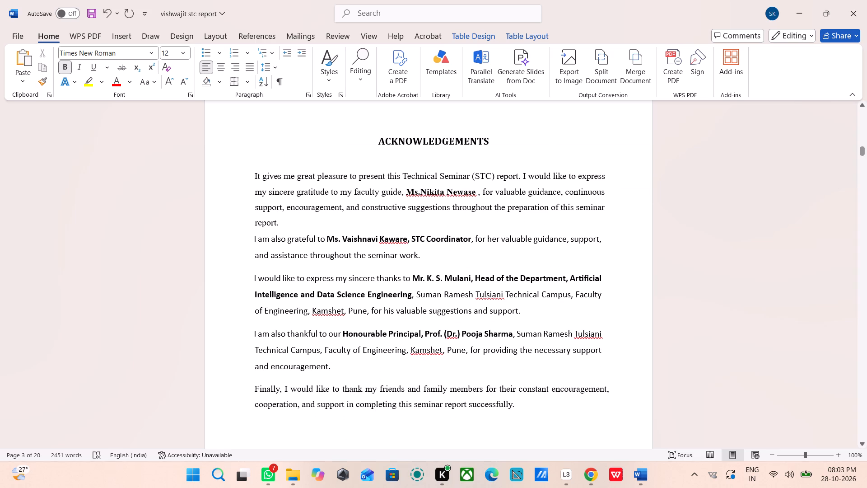
{"action": "scroll", "coordinate": [439, 248], "scroll_direction": "down", "scroll_amount": 1}
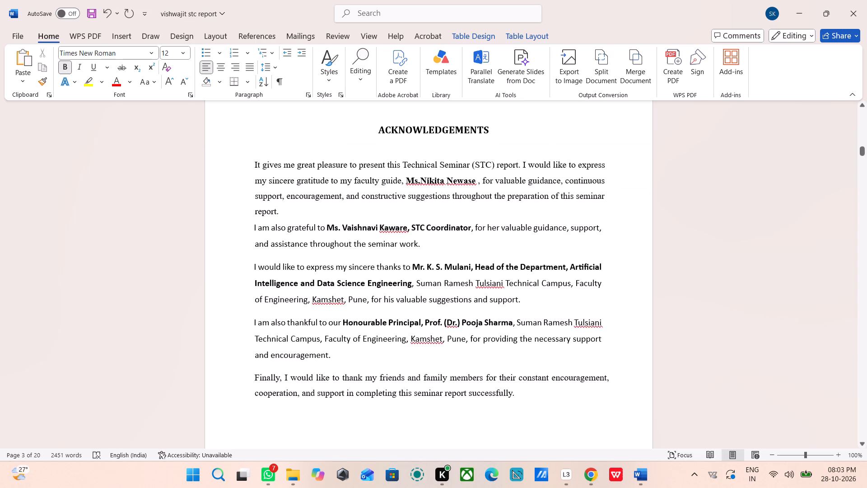
{"action": "scroll", "coordinate": [439, 248], "scroll_direction": "down", "scroll_amount": 3}
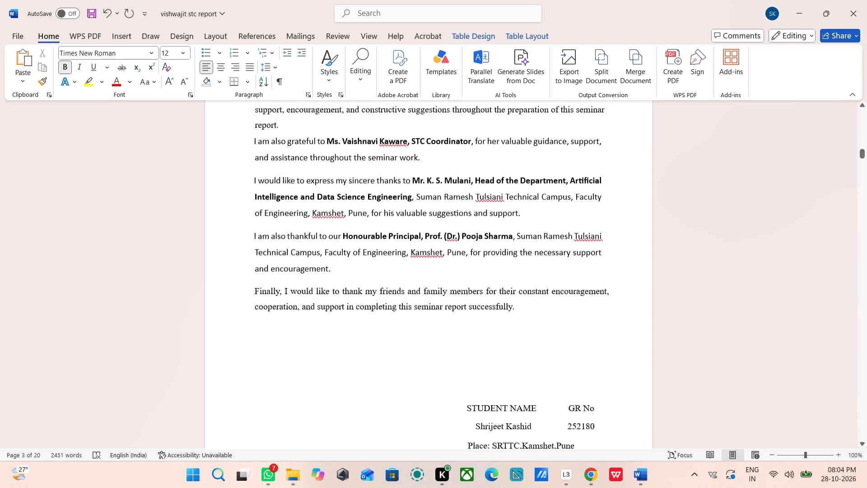
{"action": "scroll", "coordinate": [439, 248], "scroll_direction": "down", "scroll_amount": 2}
{"action": "scroll", "coordinate": [439, 248], "scroll_direction": "up", "scroll_amount": 1}
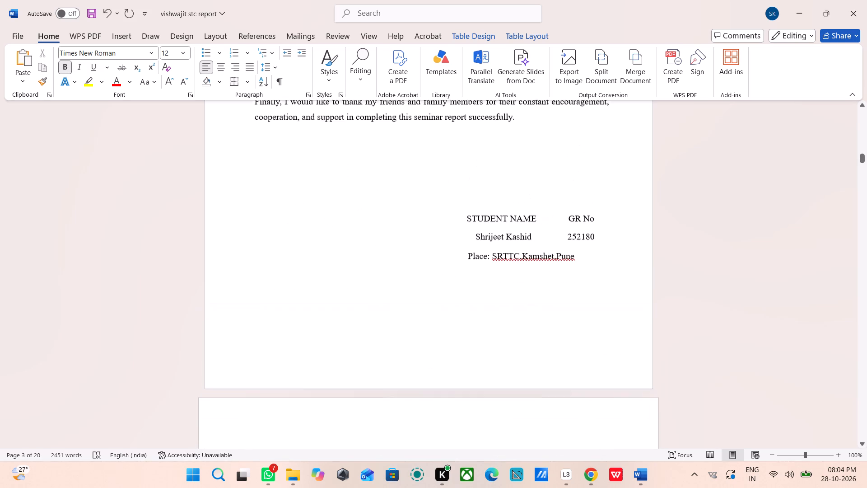
{"action": "scroll", "coordinate": [439, 248], "scroll_direction": "down", "scroll_amount": 3}
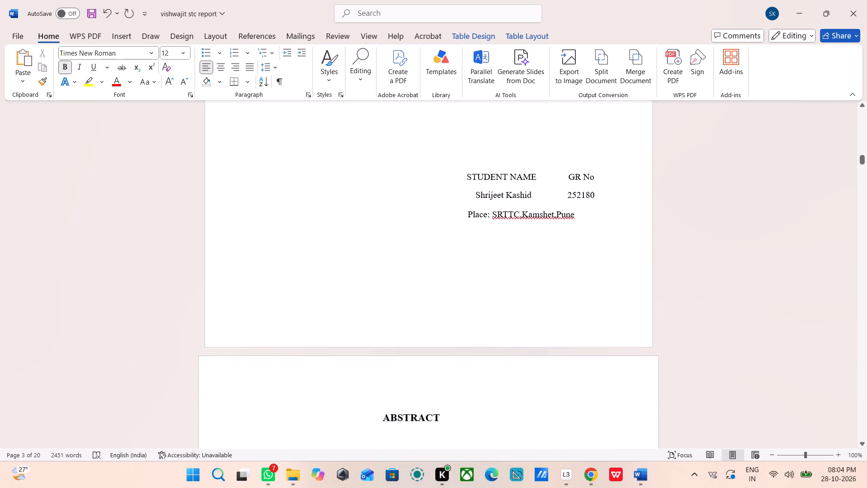
{"action": "scroll", "coordinate": [439, 248], "scroll_direction": "down", "scroll_amount": 2}
{"action": "scroll", "coordinate": [439, 248], "scroll_direction": "up", "scroll_amount": 17}
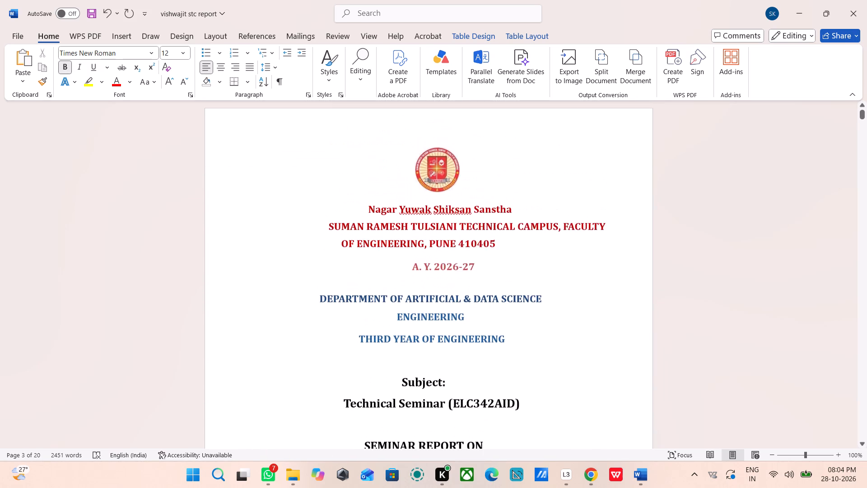
Replace the indentation before "SUMAN RAMESH TULSIANI TECHNICAL CAMPUS" on the cover page with spaces to centre its first line.
{"action": "right_click", "coordinate": [439, 248]}
{"action": "left_click", "coordinate": [326, 191]}
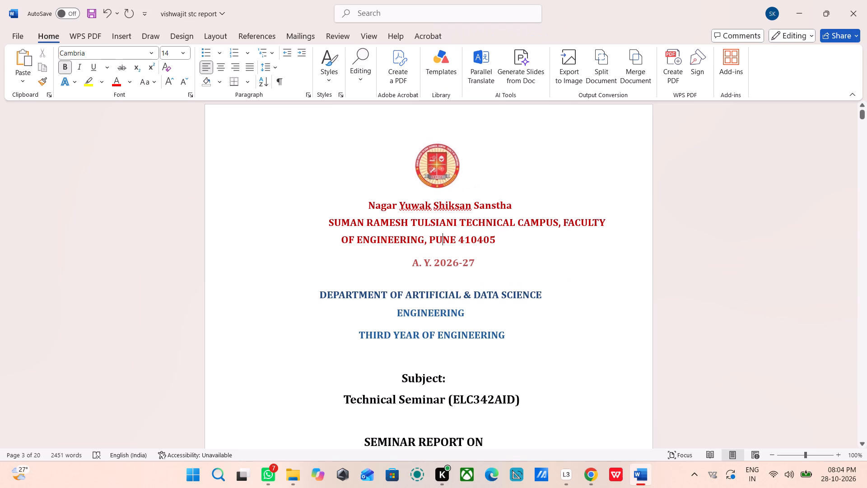
{"action": "left_click", "coordinate": [328, 219]}
{"action": "scroll", "coordinate": [313, 215], "scroll_direction": "down", "scroll_amount": 1}
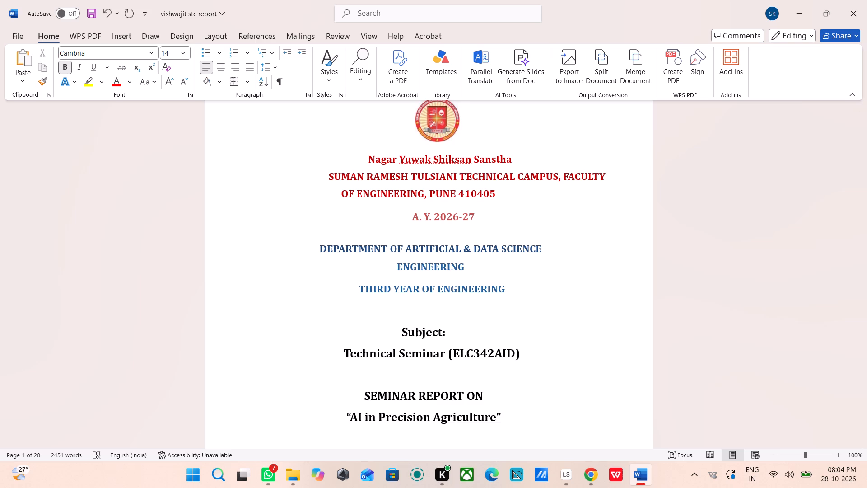
{"action": "key", "text": "BackSpace"}
{"action": "key", "text": "BackSpace"}
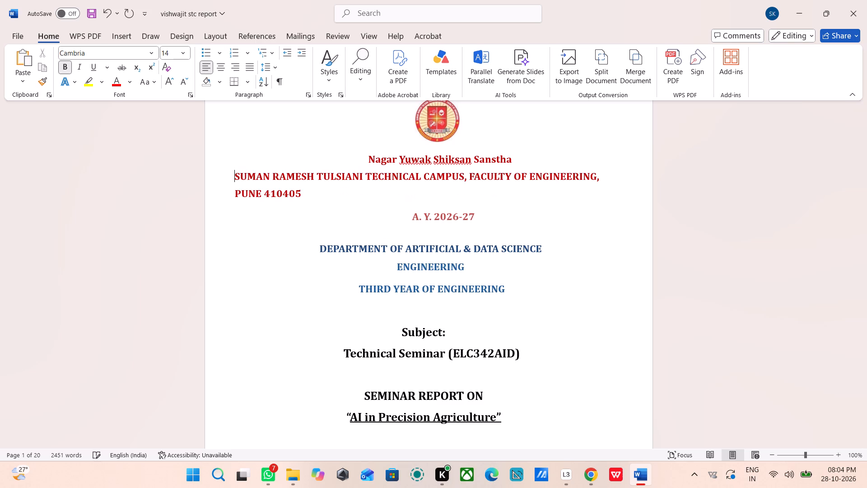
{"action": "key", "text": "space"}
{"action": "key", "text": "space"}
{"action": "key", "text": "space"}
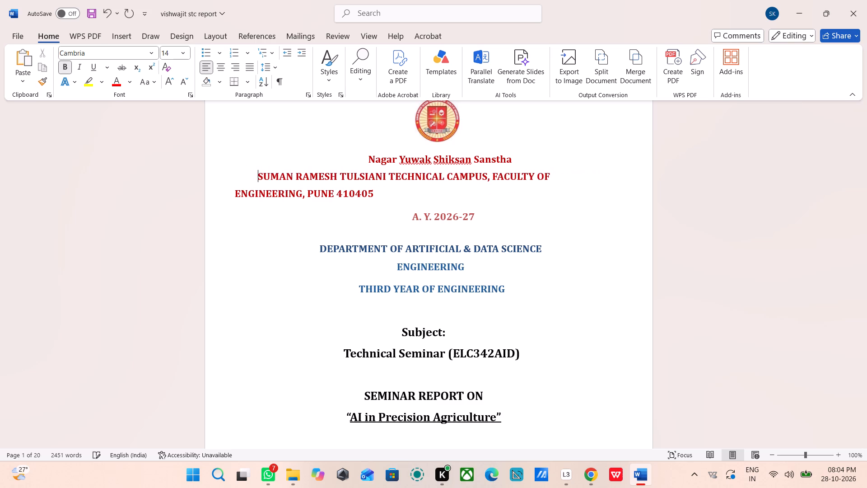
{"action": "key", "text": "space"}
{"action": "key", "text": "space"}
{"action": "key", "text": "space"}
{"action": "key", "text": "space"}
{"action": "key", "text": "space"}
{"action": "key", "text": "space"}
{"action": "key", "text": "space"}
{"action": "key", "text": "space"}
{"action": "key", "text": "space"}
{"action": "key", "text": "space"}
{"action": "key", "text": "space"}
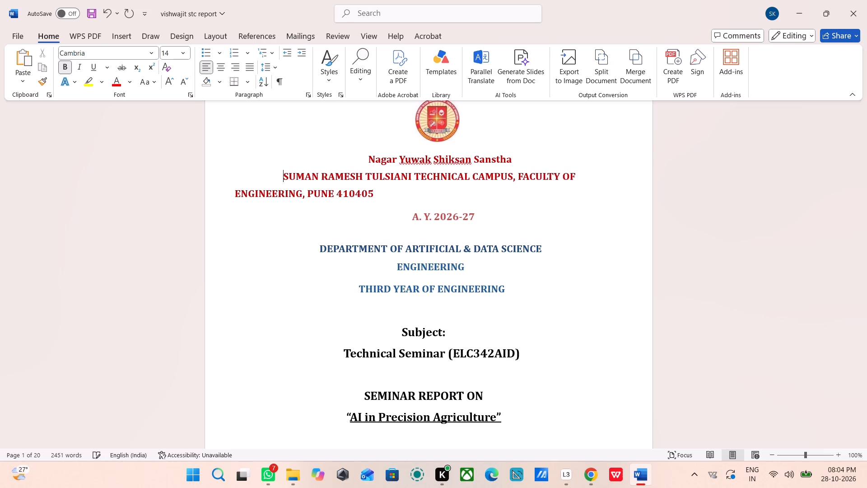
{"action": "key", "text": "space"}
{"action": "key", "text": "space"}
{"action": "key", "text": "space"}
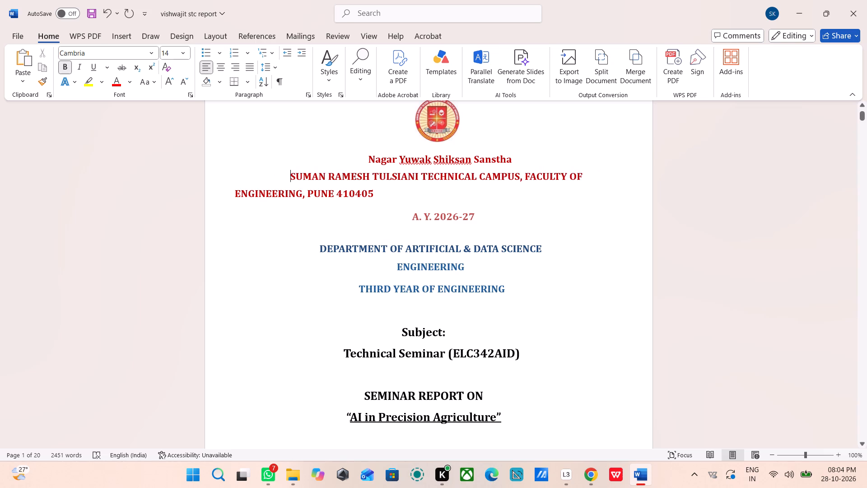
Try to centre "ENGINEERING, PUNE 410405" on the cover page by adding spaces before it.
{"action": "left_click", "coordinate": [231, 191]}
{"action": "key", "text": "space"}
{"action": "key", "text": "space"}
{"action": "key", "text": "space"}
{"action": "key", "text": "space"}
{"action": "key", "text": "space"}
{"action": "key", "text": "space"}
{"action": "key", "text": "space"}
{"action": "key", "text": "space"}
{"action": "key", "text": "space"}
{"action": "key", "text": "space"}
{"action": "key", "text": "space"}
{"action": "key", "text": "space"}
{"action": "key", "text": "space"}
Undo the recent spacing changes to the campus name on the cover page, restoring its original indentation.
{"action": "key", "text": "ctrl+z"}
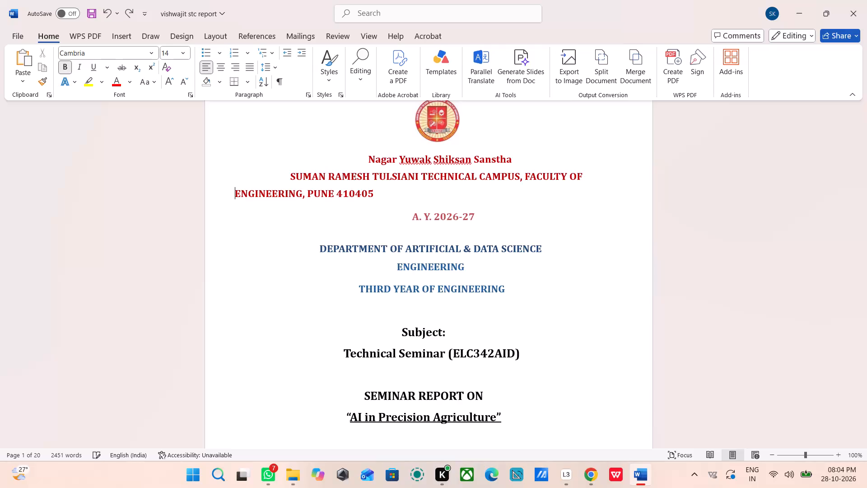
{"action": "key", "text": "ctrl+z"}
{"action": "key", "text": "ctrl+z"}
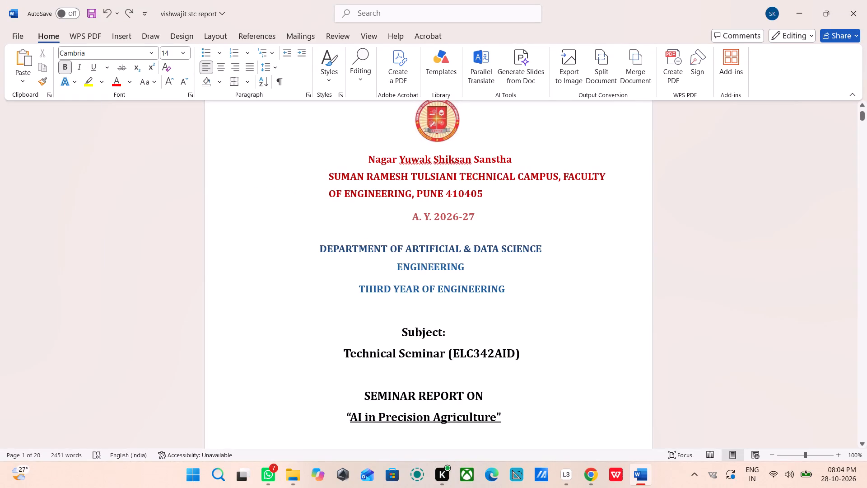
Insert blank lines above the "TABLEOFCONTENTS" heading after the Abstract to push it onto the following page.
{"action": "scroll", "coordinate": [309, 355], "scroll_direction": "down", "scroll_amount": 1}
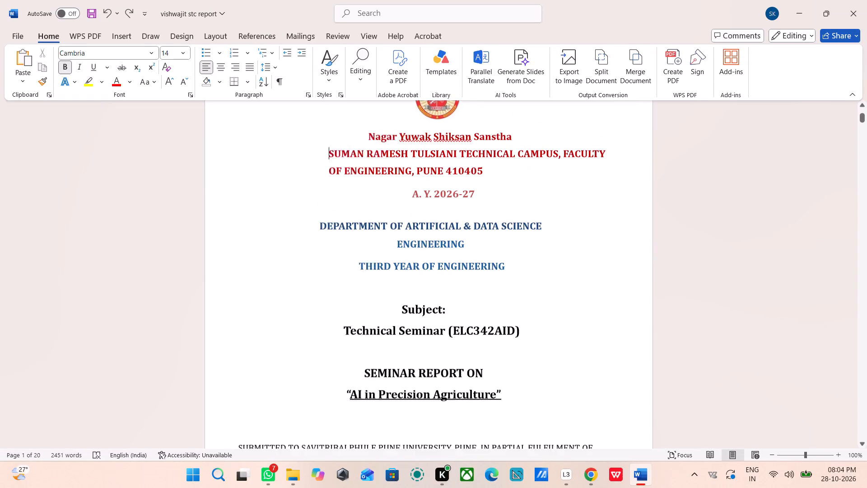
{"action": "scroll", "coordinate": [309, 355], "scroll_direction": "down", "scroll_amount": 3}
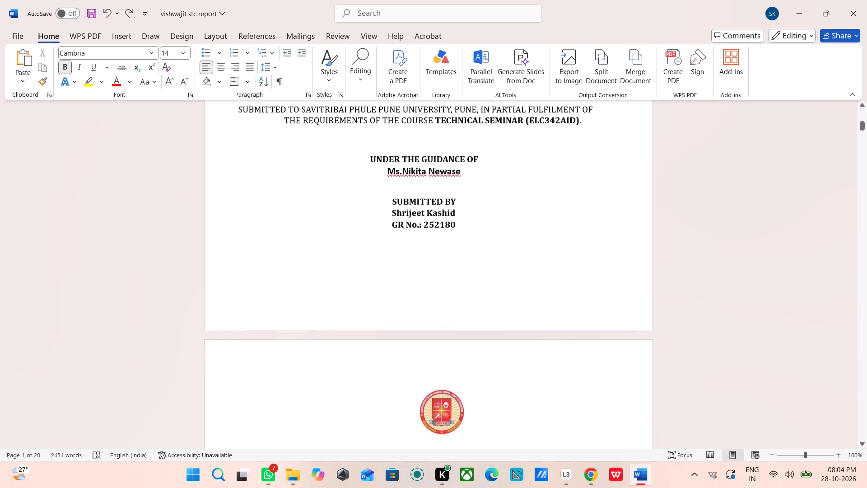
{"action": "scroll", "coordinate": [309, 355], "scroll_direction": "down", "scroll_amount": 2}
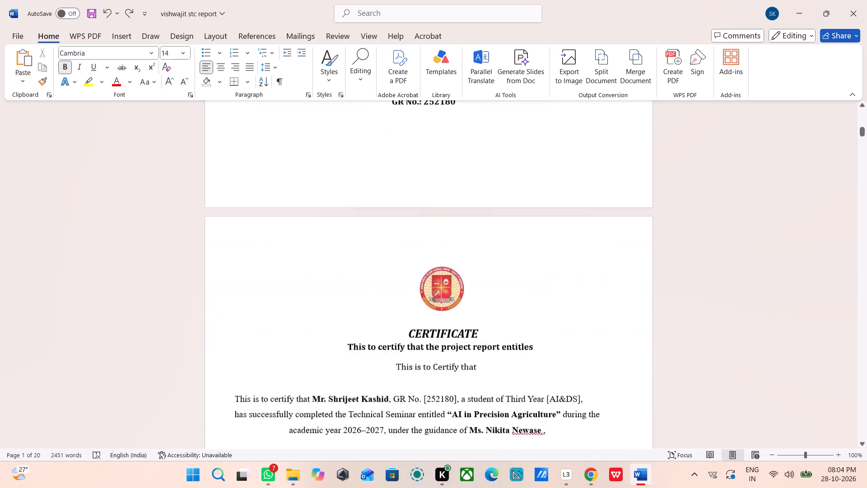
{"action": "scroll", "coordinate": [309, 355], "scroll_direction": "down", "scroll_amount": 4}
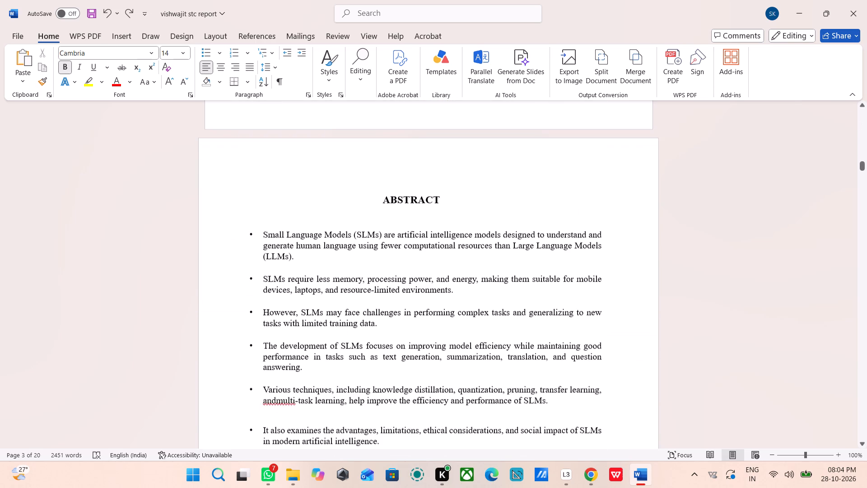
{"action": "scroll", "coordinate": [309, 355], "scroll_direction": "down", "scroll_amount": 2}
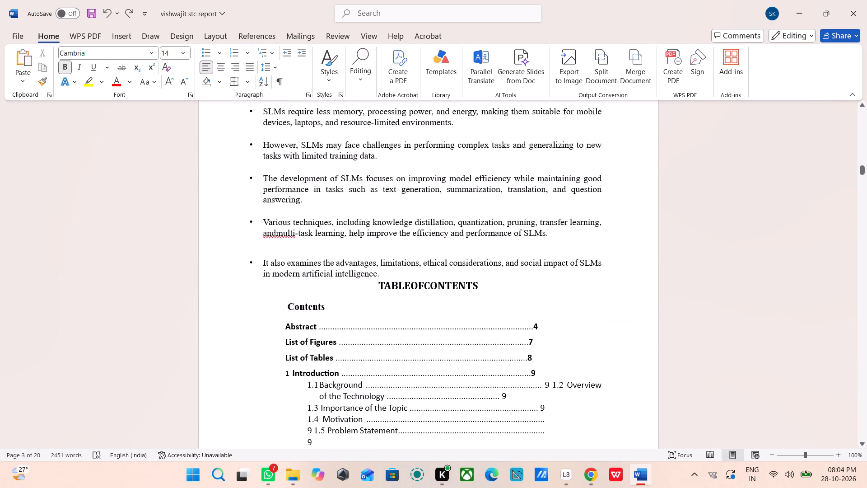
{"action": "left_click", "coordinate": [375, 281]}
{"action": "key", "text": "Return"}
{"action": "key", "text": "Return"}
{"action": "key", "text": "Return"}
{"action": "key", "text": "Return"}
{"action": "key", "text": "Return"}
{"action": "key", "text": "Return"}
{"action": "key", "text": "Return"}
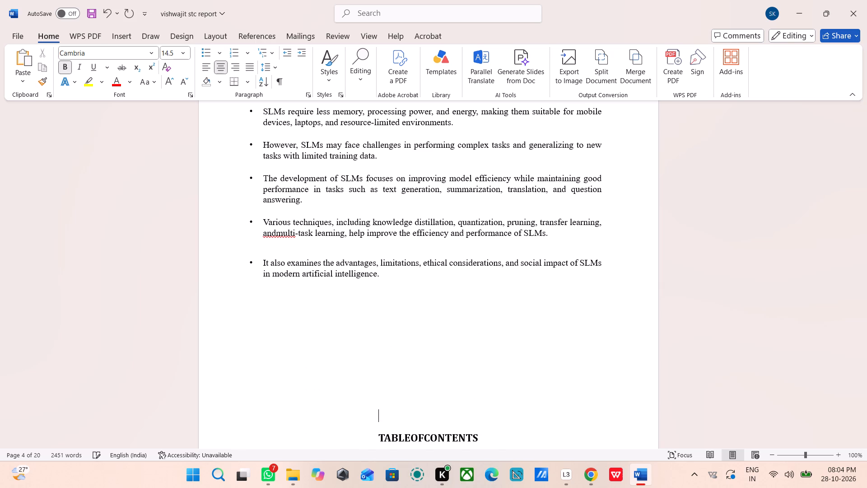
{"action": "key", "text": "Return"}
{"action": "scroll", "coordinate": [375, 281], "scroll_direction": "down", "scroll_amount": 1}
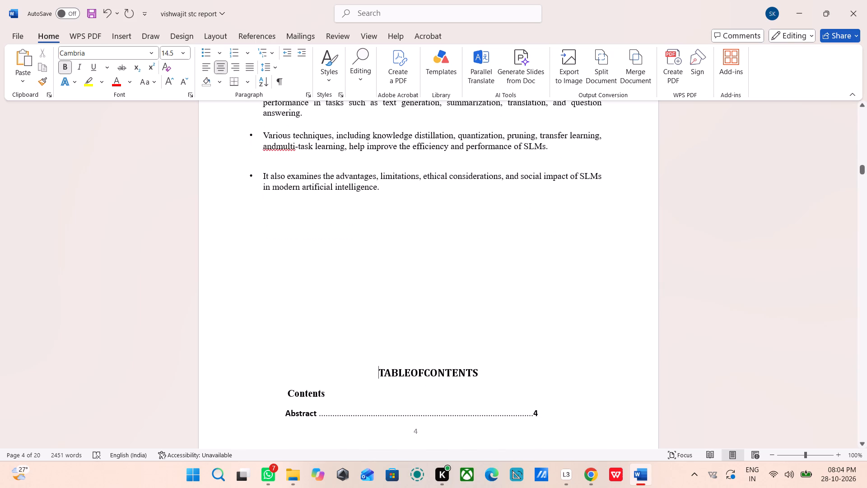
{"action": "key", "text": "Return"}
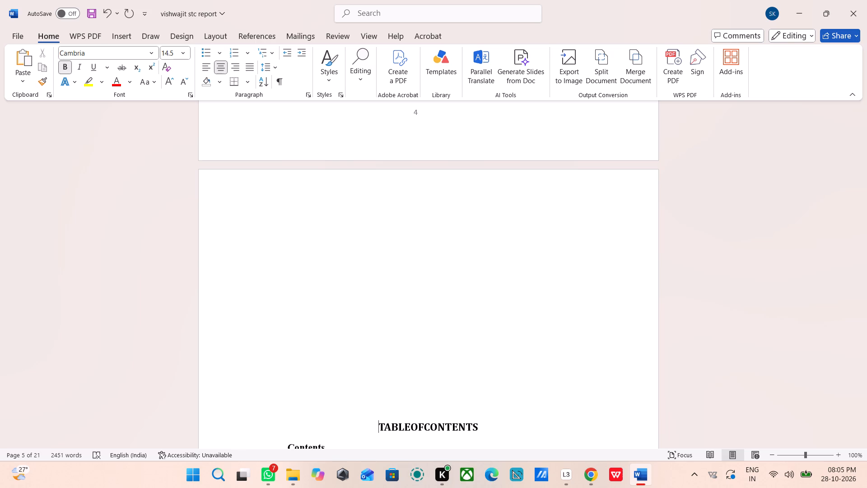
Review the contents list and the pages through the References, and return to the "TABLEOFCONTENTS" heading.
{"action": "scroll", "coordinate": [409, 371], "scroll_direction": "down", "scroll_amount": 4}
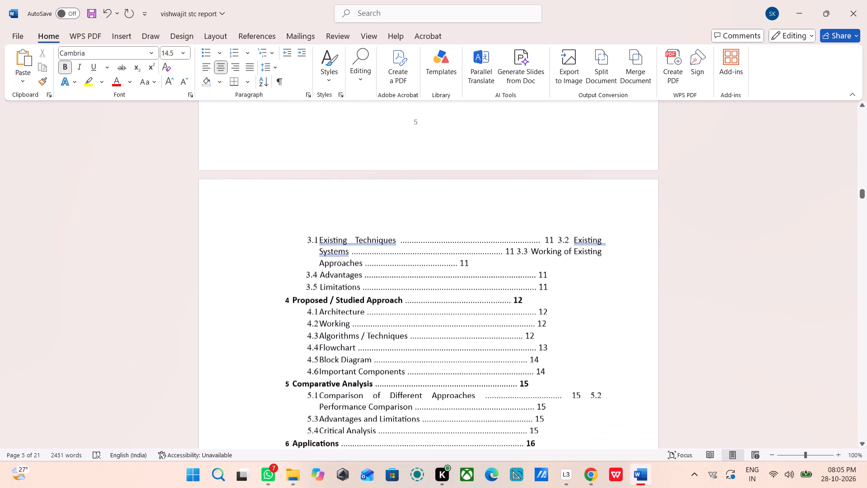
{"action": "scroll", "coordinate": [409, 371], "scroll_direction": "up", "scroll_amount": 5}
{"action": "scroll", "coordinate": [409, 371], "scroll_direction": "down", "scroll_amount": 4}
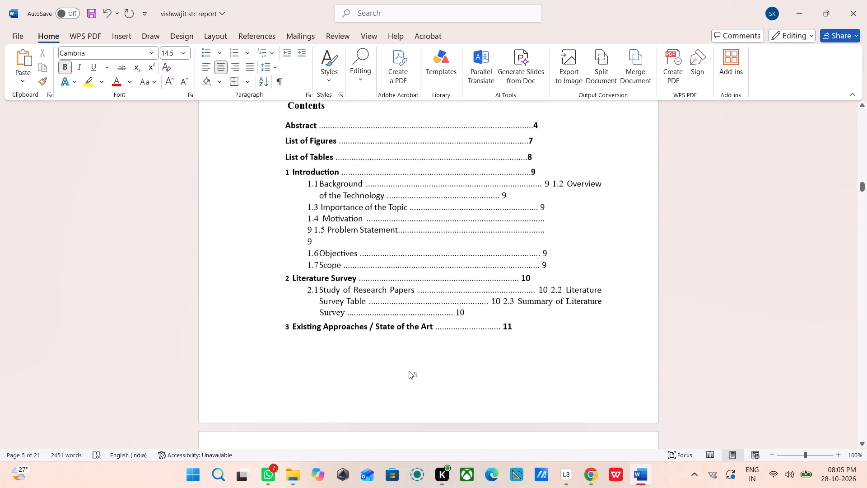
{"action": "scroll", "coordinate": [409, 371], "scroll_direction": "down", "scroll_amount": 4}
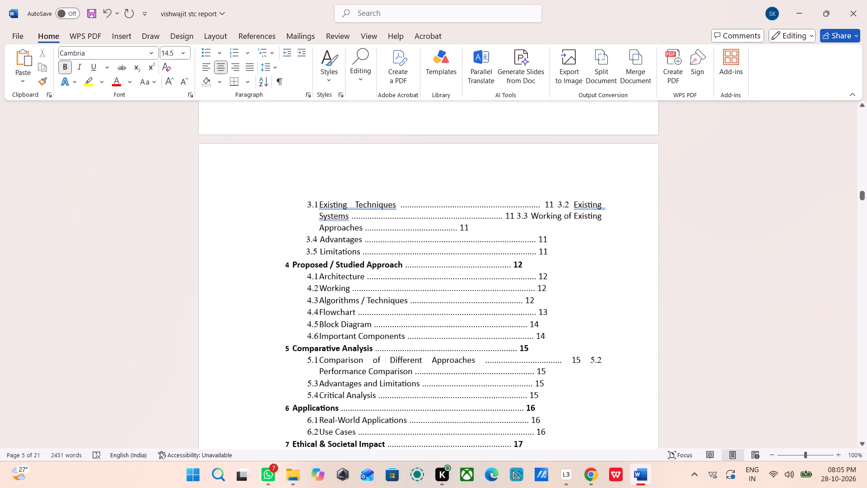
{"action": "scroll", "coordinate": [409, 371], "scroll_direction": "down", "scroll_amount": 7}
{"action": "scroll", "coordinate": [409, 371], "scroll_direction": "up", "scroll_amount": 2}
{"action": "scroll", "coordinate": [409, 371], "scroll_direction": "down", "scroll_amount": 1}
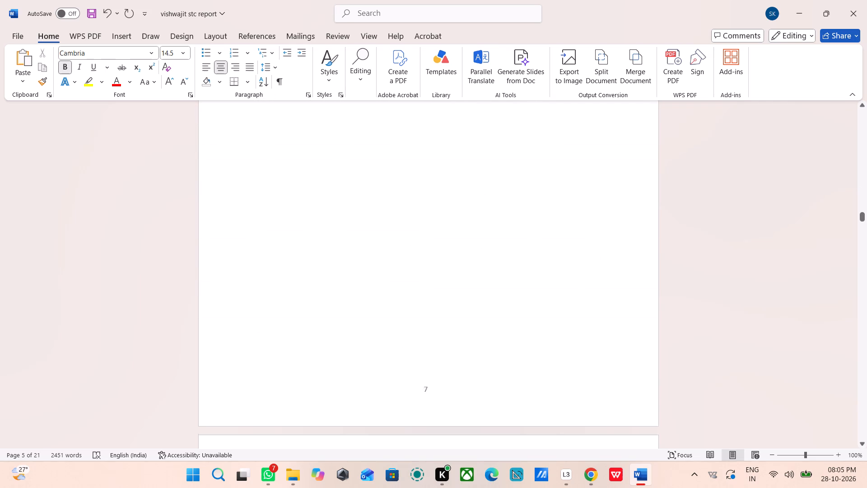
{"action": "scroll", "coordinate": [409, 371], "scroll_direction": "down", "scroll_amount": 15}
{"action": "scroll", "coordinate": [409, 371], "scroll_direction": "down", "scroll_amount": 7}
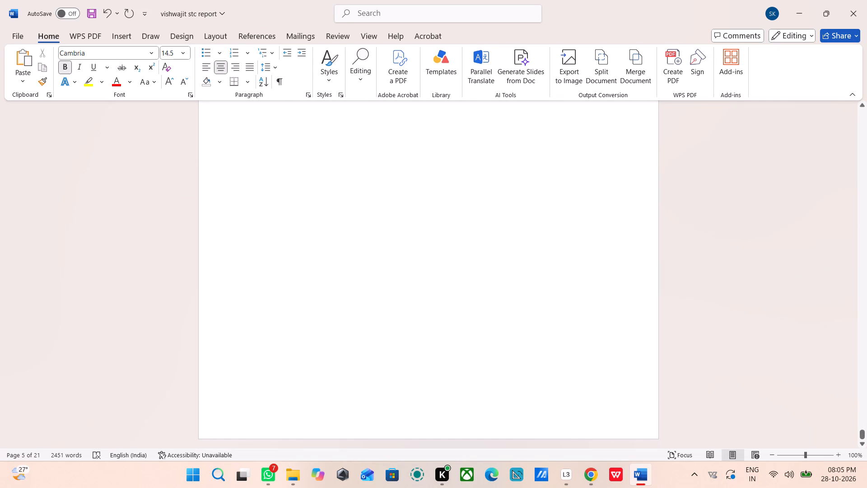
{"action": "scroll", "coordinate": [409, 371], "scroll_direction": "down", "scroll_amount": 6}
{"action": "scroll", "coordinate": [409, 371], "scroll_direction": "up", "scroll_amount": 8}
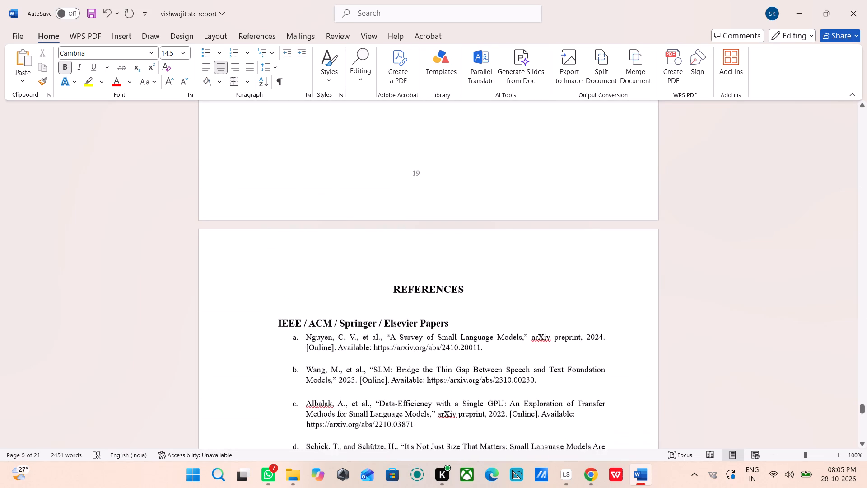
{"action": "scroll", "coordinate": [409, 371], "scroll_direction": "up", "scroll_amount": 1}
{"action": "scroll", "coordinate": [409, 371], "scroll_direction": "up", "scroll_amount": 20}
{"action": "scroll", "coordinate": [409, 371], "scroll_direction": "up", "scroll_amount": 1}
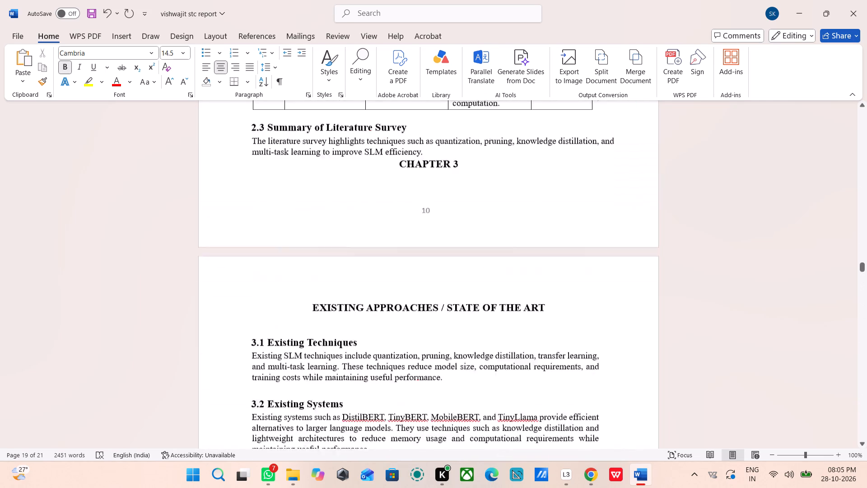
{"action": "scroll", "coordinate": [409, 371], "scroll_direction": "up", "scroll_amount": 6}
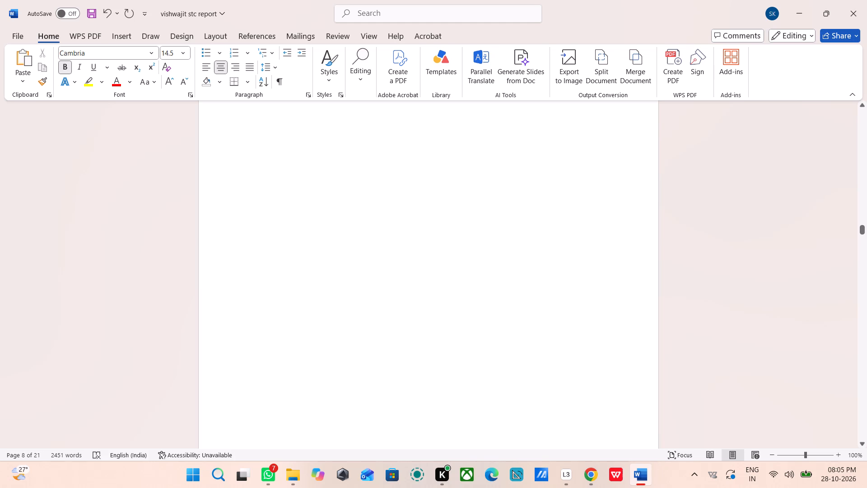
{"action": "scroll", "coordinate": [409, 371], "scroll_direction": "up", "scroll_amount": 10}
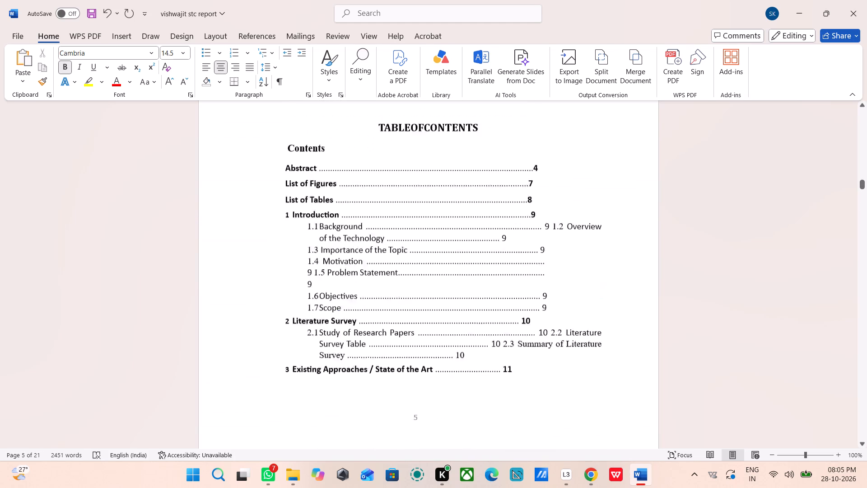
{"action": "scroll", "coordinate": [409, 371], "scroll_direction": "up", "scroll_amount": 6}
{"action": "scroll", "coordinate": [409, 371], "scroll_direction": "down", "scroll_amount": 5}
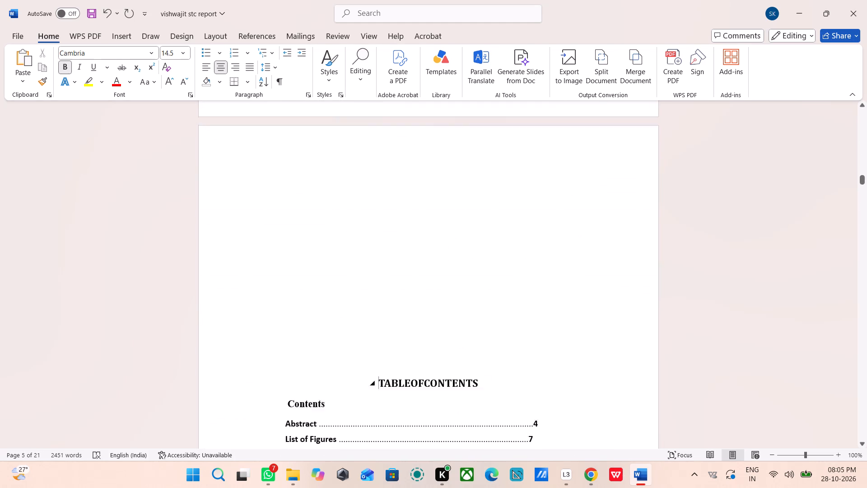
{"action": "scroll", "coordinate": [409, 371], "scroll_direction": "up", "scroll_amount": 2}
{"action": "scroll", "coordinate": [409, 371], "scroll_direction": "down", "scroll_amount": 3}
{"action": "scroll", "coordinate": [409, 371], "scroll_direction": "up", "scroll_amount": 3}
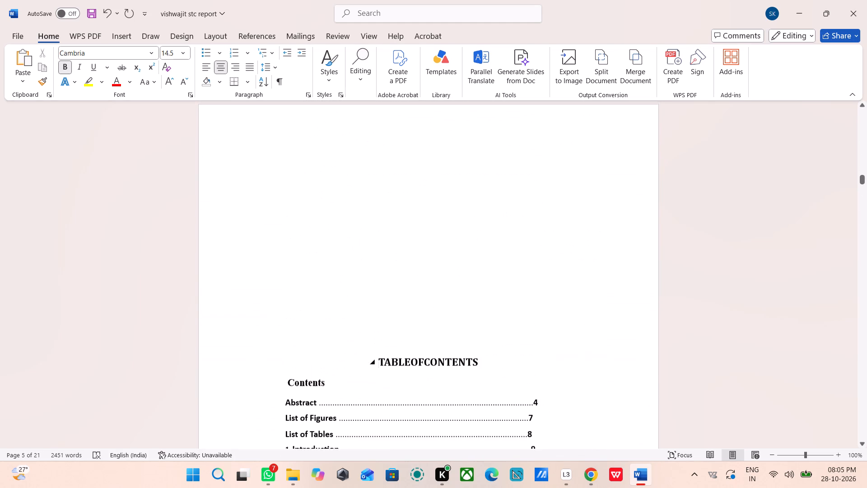
{"action": "scroll", "coordinate": [409, 371], "scroll_direction": "down", "scroll_amount": 2}
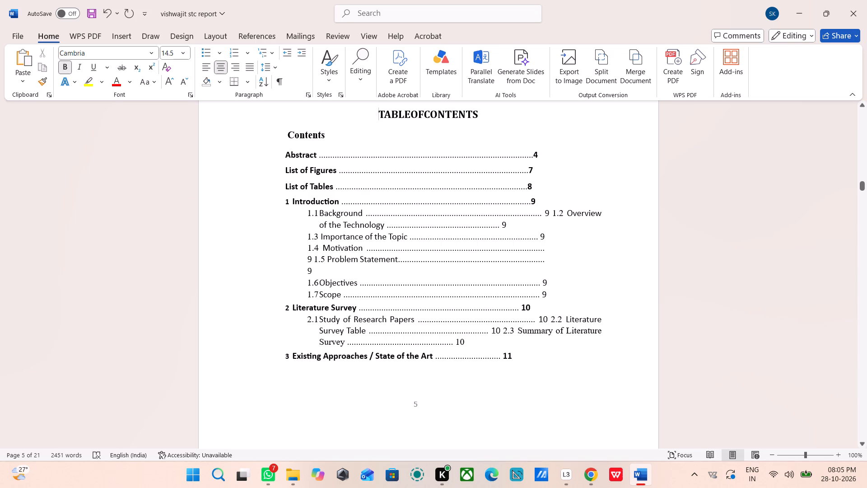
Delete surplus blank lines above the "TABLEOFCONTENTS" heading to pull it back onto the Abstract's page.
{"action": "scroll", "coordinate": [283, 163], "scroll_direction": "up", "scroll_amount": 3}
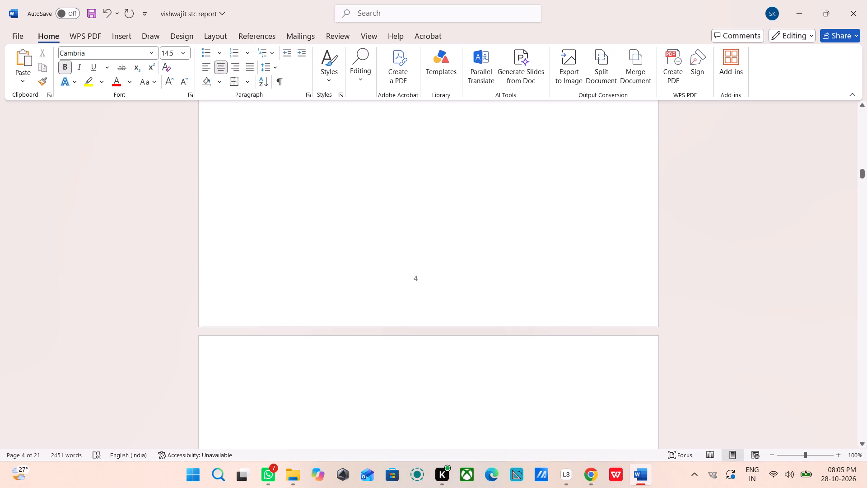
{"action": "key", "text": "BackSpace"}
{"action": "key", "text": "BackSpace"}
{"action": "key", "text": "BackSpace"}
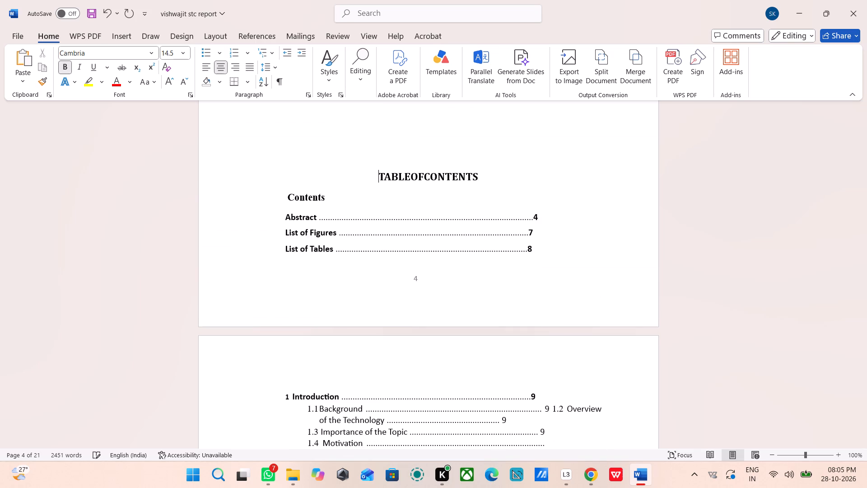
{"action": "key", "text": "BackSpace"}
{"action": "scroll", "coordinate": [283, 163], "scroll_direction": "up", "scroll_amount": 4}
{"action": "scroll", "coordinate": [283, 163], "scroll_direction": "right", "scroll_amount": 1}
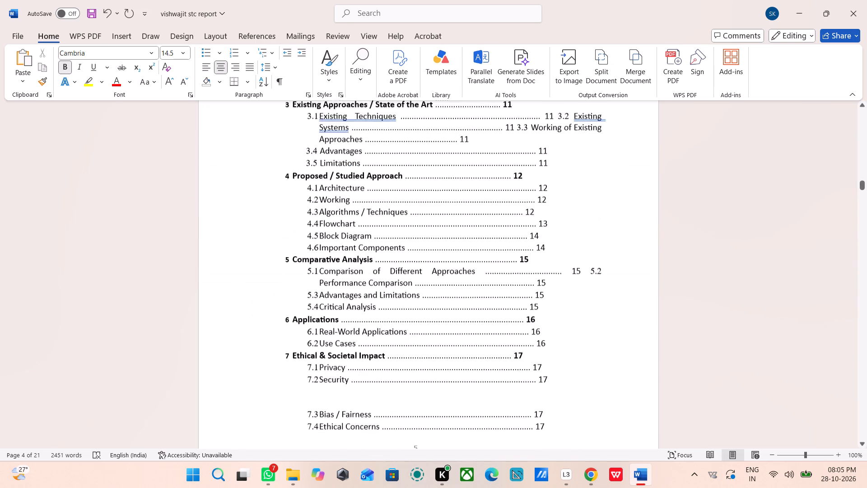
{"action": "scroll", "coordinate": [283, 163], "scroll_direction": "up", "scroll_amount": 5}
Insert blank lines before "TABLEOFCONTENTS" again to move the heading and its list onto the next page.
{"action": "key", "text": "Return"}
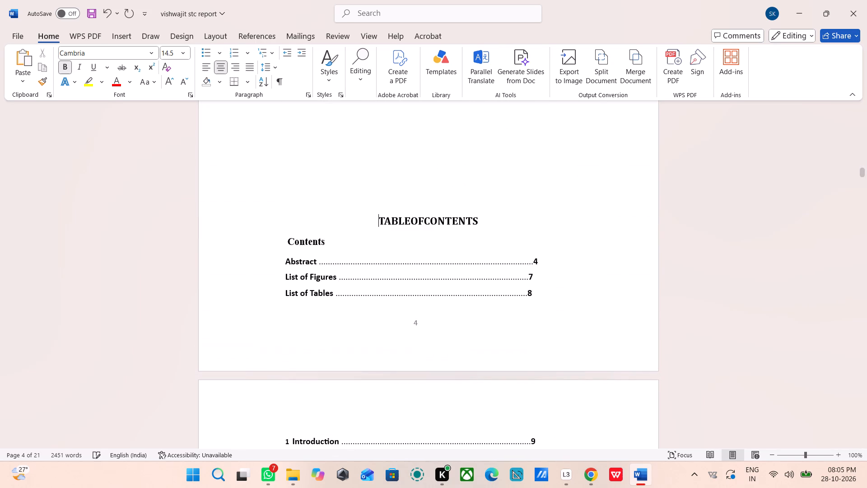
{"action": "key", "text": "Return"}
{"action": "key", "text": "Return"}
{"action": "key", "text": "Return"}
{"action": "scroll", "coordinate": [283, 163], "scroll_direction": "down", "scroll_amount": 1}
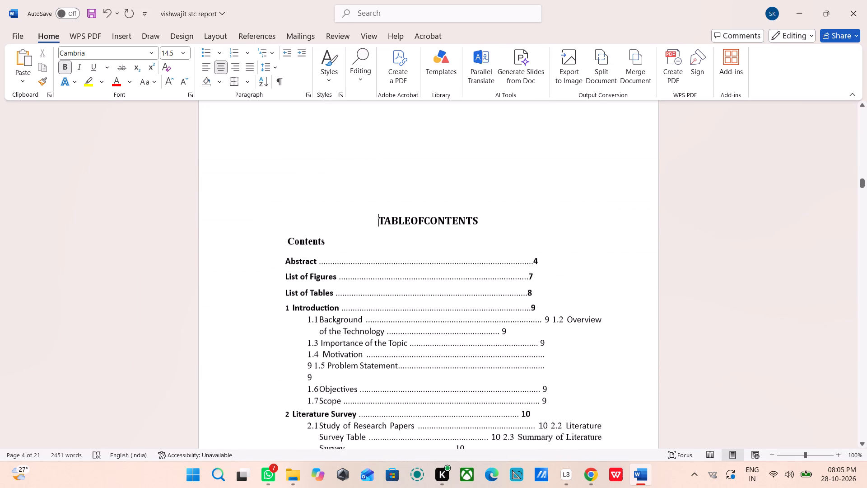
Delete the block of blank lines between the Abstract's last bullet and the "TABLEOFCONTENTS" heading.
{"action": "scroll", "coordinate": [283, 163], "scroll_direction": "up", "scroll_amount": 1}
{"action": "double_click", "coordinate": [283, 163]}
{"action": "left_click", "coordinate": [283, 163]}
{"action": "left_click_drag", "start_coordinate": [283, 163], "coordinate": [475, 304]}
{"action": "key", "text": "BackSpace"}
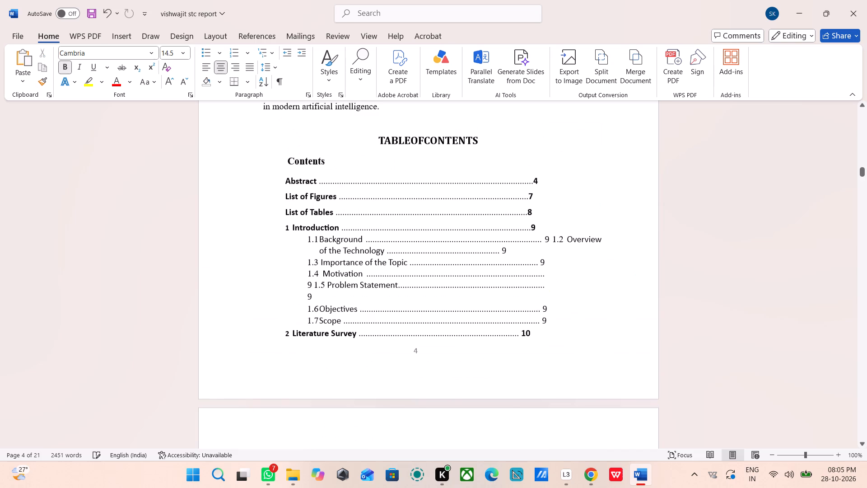
Insert blank lines after the Abstract's last bullet to move the "TABLEOFCONTENTS" heading and its list onto the next page.
{"action": "scroll", "coordinate": [475, 304], "scroll_direction": "up", "scroll_amount": 1}
{"action": "key", "text": "Return"}
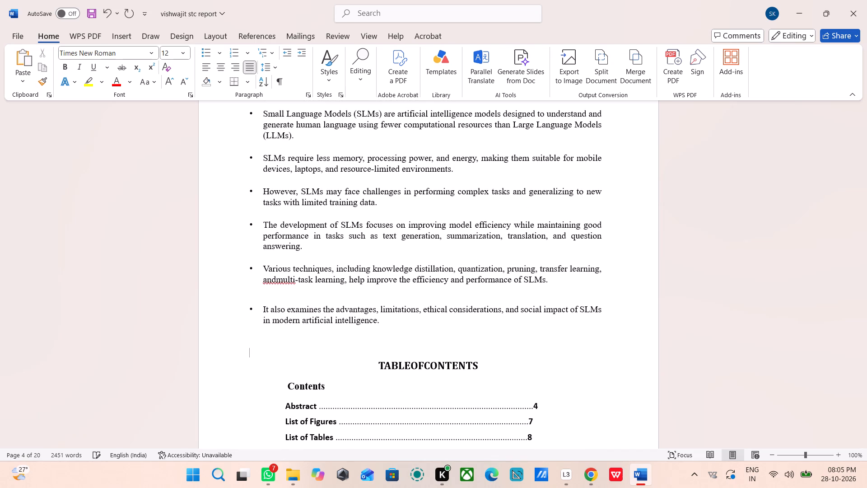
{"action": "key", "text": "Return"}
{"action": "key", "text": "Return"}
{"action": "key", "text": "Return"}
{"action": "key", "text": "Return"}
{"action": "key", "text": "Return"}
{"action": "key", "text": "Return"}
{"action": "key", "text": "Return"}
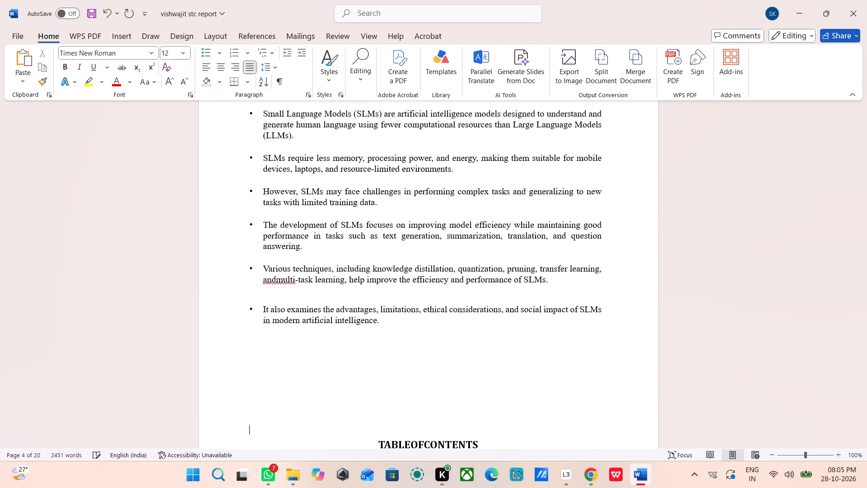
{"action": "key", "text": "Return"}
{"action": "scroll", "coordinate": [475, 304], "scroll_direction": "down", "scroll_amount": 4}
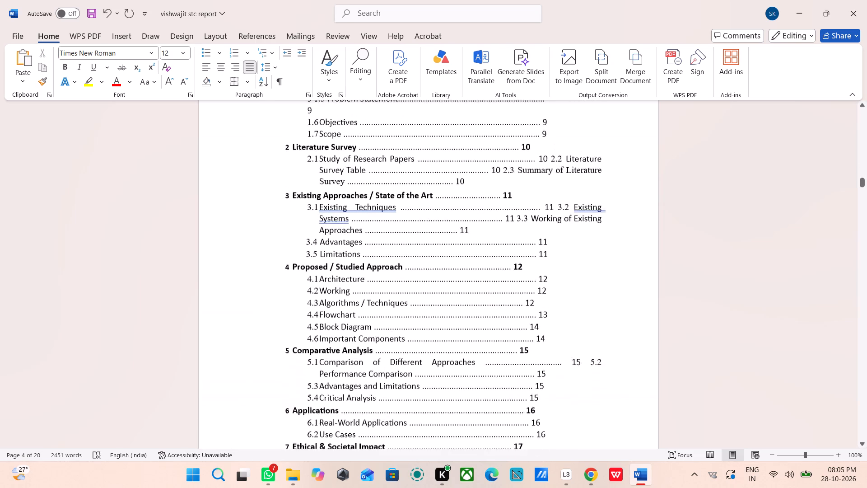
{"action": "scroll", "coordinate": [475, 304], "scroll_direction": "down", "scroll_amount": 1}
{"action": "key", "text": "Return"}
{"action": "key", "text": "Return"}
{"action": "key", "text": "Return"}
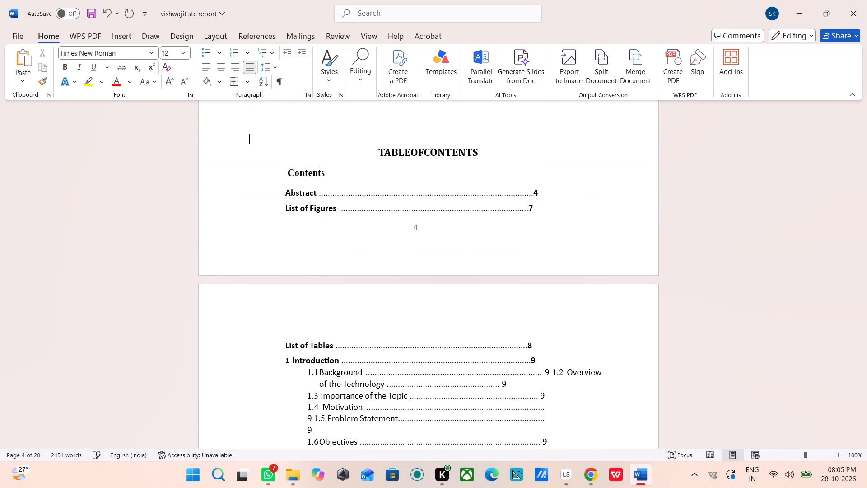
{"action": "key", "text": "Return"}
{"action": "key", "text": "Return"}
{"action": "key", "text": "Return"}
{"action": "key", "text": "Return"}
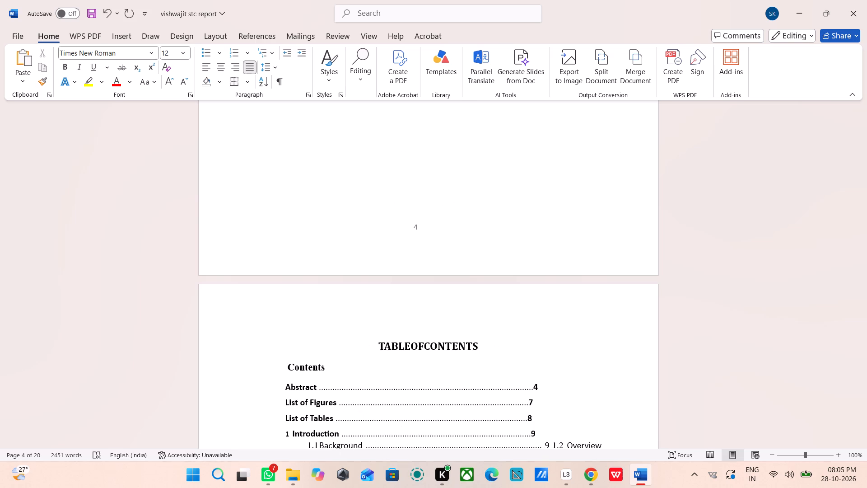
Examine the contents list from its heading to References, including where it breaks across two pages.
{"action": "scroll", "coordinate": [475, 304], "scroll_direction": "down", "scroll_amount": 2}
{"action": "scroll", "coordinate": [475, 304], "scroll_direction": "up", "scroll_amount": 2}
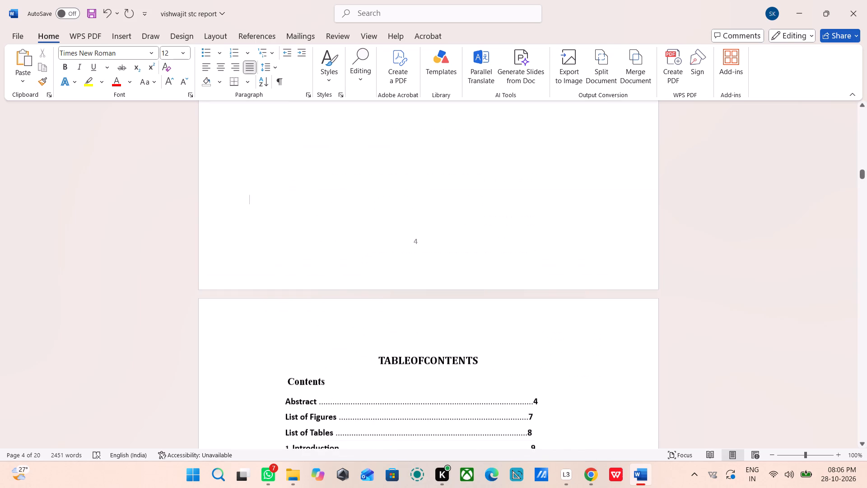
{"action": "scroll", "coordinate": [475, 304], "scroll_direction": "up", "scroll_amount": 4}
{"action": "scroll", "coordinate": [475, 304], "scroll_direction": "down", "scroll_amount": 5}
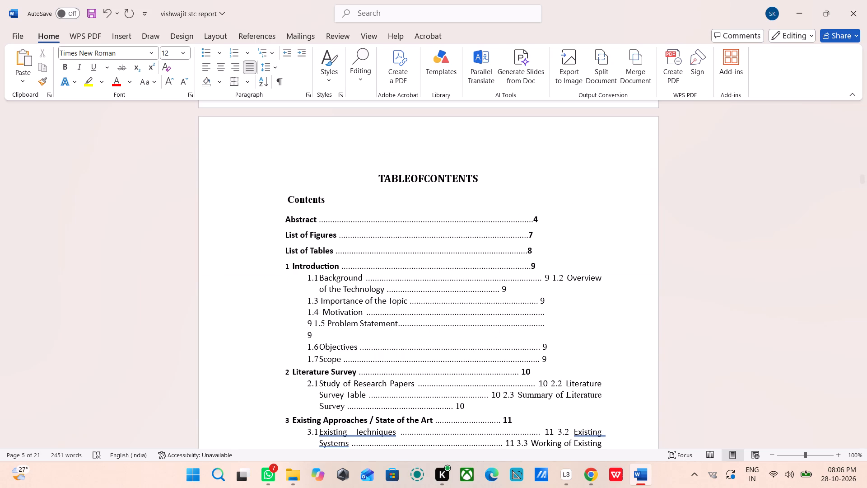
{"action": "scroll", "coordinate": [475, 304], "scroll_direction": "down", "scroll_amount": 5}
{"action": "scroll", "coordinate": [475, 304], "scroll_direction": "up", "scroll_amount": 1}
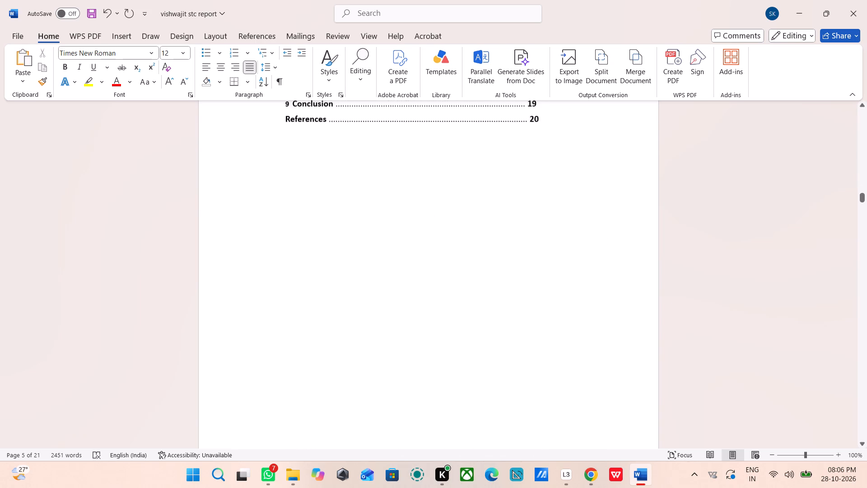
{"action": "scroll", "coordinate": [475, 304], "scroll_direction": "up", "scroll_amount": 2}
{"action": "scroll", "coordinate": [475, 304], "scroll_direction": "down", "scroll_amount": 4}
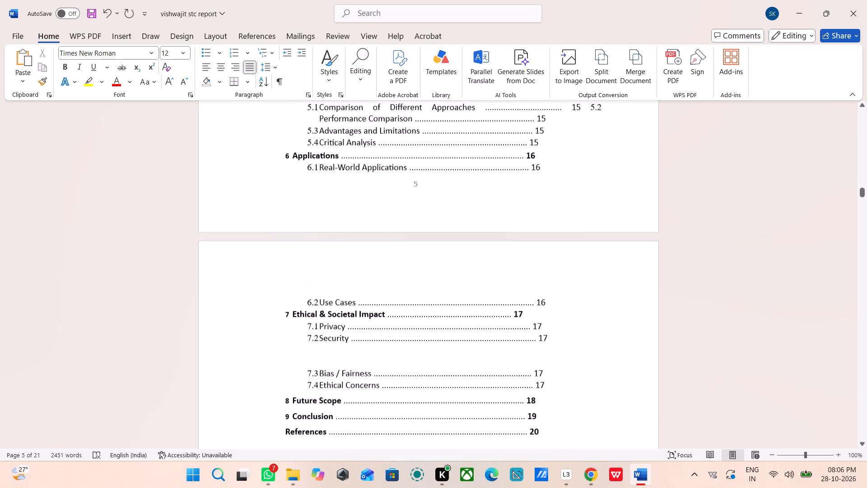
{"action": "scroll", "coordinate": [475, 304], "scroll_direction": "down", "scroll_amount": 1}
{"action": "scroll", "coordinate": [475, 304], "scroll_direction": "up", "scroll_amount": 1}
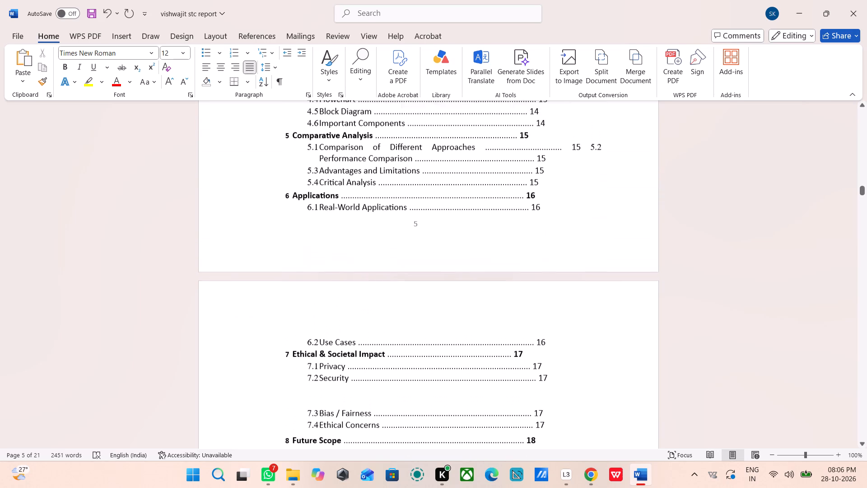
{"action": "scroll", "coordinate": [475, 304], "scroll_direction": "up", "scroll_amount": 1}
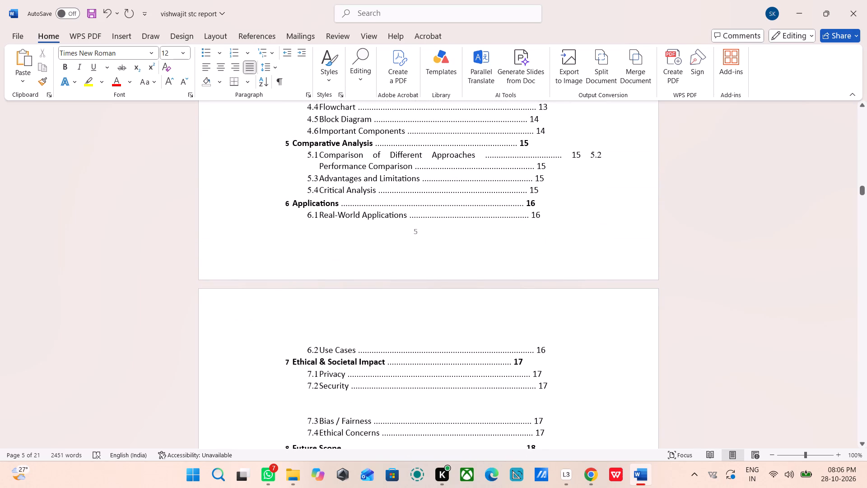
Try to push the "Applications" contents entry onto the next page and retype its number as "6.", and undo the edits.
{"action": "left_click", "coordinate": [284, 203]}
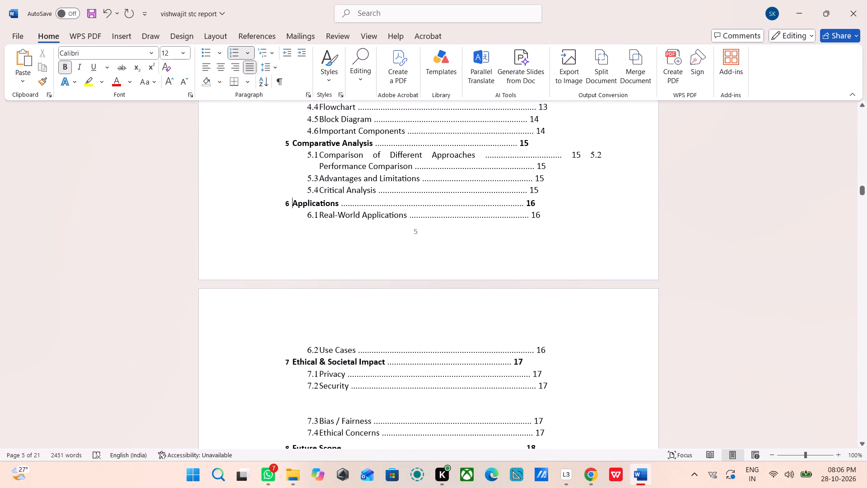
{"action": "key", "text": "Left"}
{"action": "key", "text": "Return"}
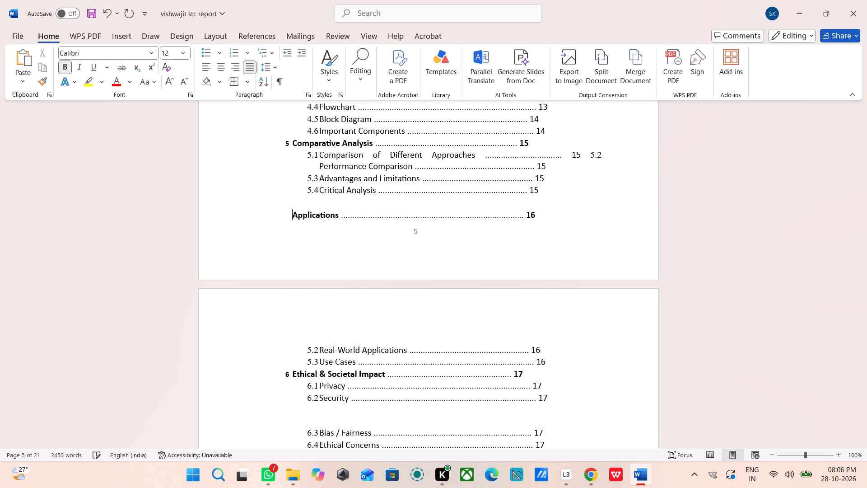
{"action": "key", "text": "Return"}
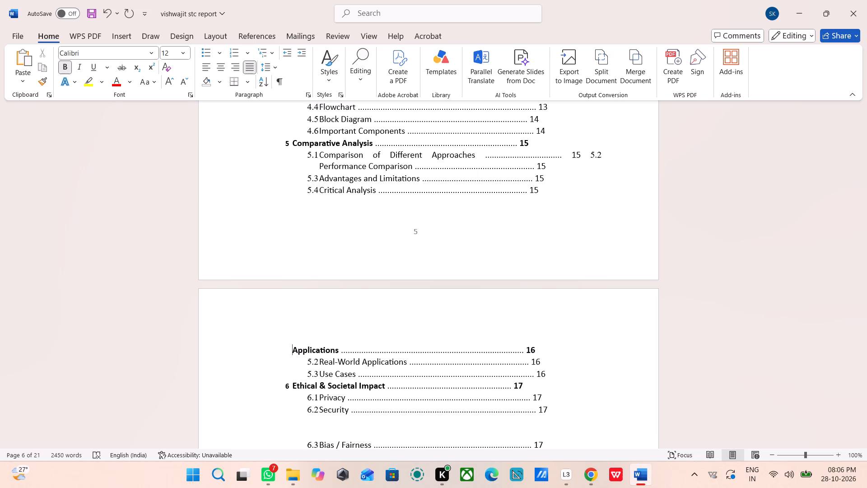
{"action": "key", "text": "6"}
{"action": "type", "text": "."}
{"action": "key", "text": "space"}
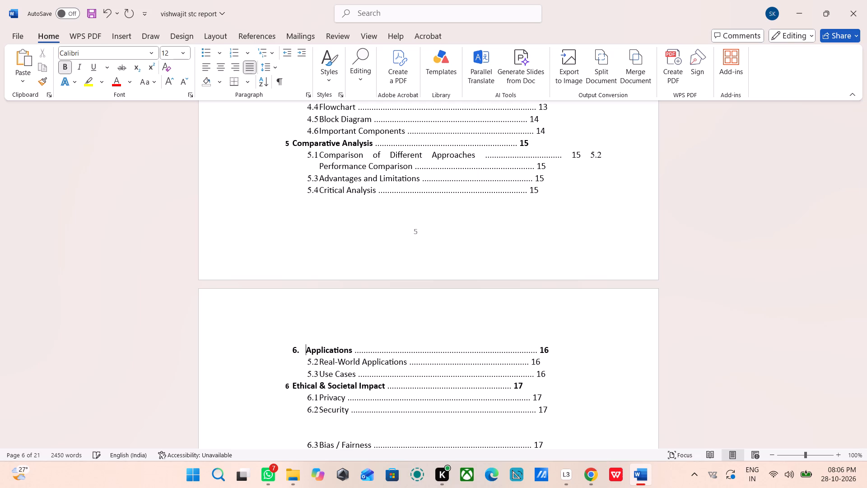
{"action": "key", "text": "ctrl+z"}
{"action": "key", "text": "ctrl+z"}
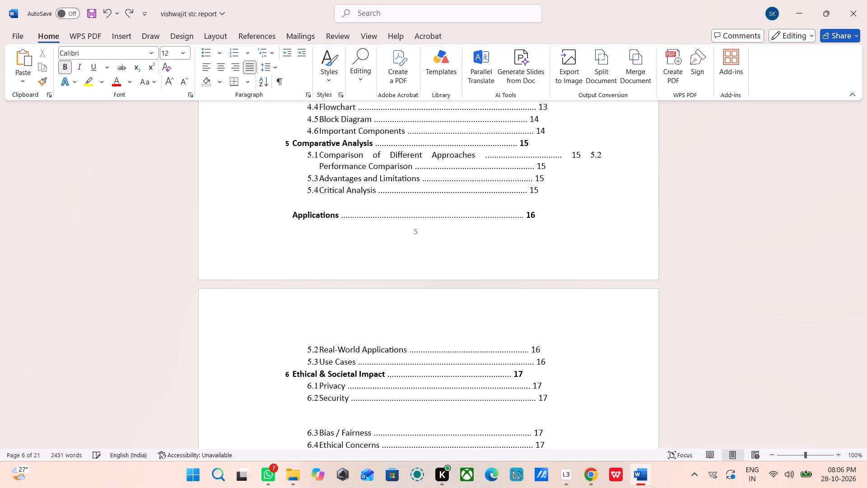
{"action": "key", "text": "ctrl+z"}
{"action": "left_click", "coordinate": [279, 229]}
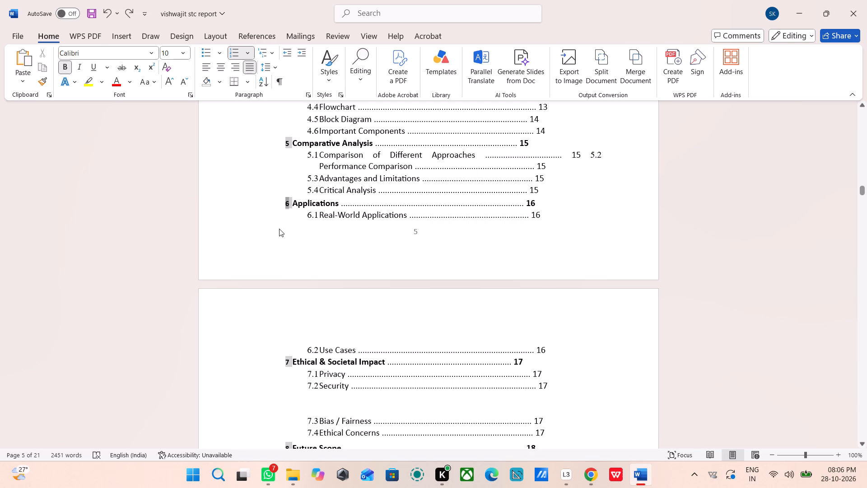
Insert blank lines after the "5.4 Critical Analysis" entry so section 6 "Applications" starts on the next page.
{"action": "left_click", "coordinate": [548, 186]}
{"action": "key", "text": "Return"}
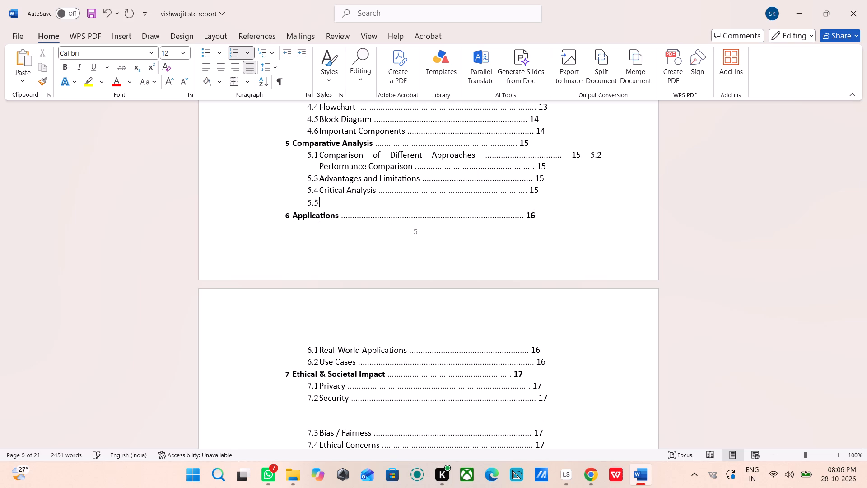
{"action": "key", "text": "Return"}
{"action": "key", "text": "Return"}
{"action": "key", "text": "Return"}
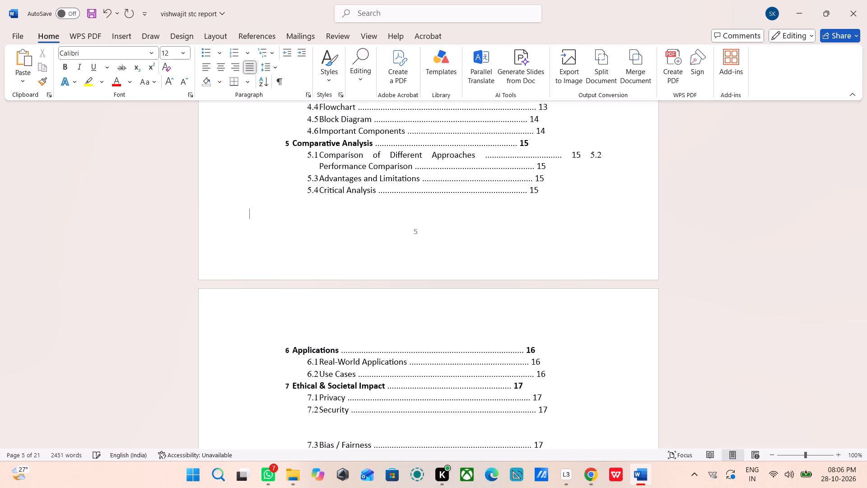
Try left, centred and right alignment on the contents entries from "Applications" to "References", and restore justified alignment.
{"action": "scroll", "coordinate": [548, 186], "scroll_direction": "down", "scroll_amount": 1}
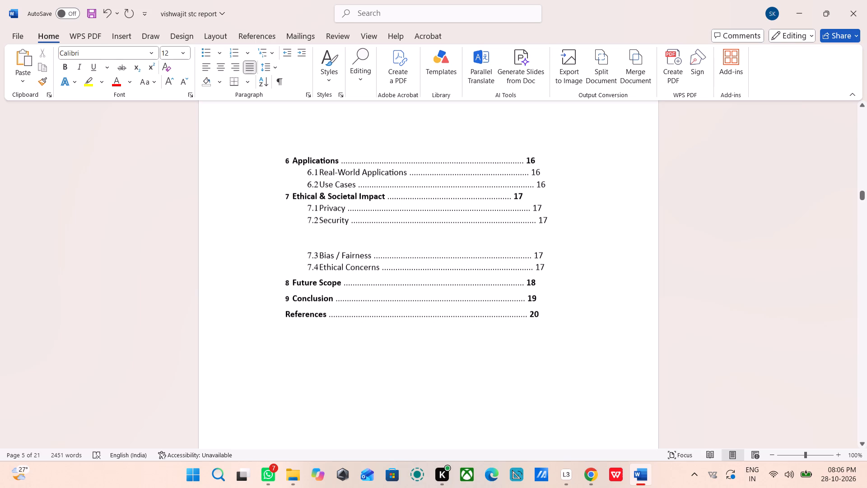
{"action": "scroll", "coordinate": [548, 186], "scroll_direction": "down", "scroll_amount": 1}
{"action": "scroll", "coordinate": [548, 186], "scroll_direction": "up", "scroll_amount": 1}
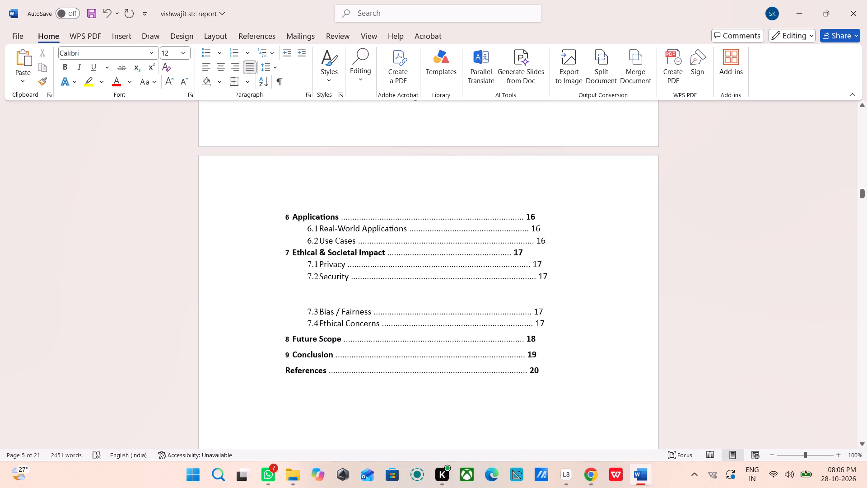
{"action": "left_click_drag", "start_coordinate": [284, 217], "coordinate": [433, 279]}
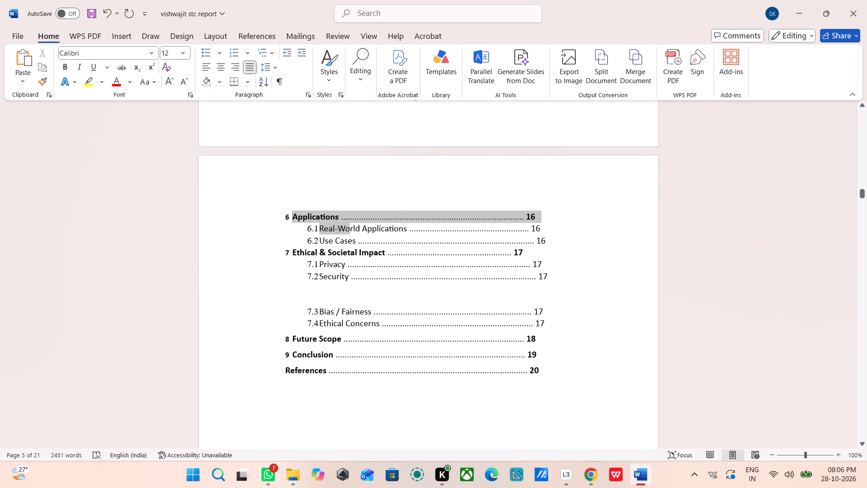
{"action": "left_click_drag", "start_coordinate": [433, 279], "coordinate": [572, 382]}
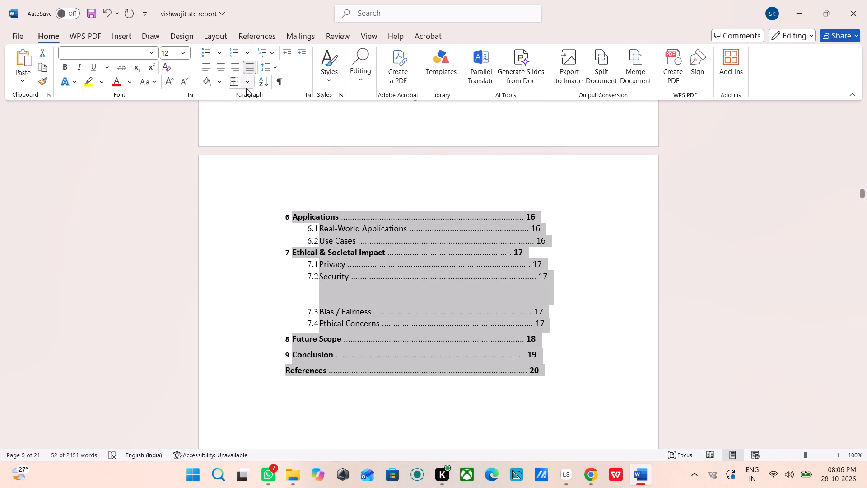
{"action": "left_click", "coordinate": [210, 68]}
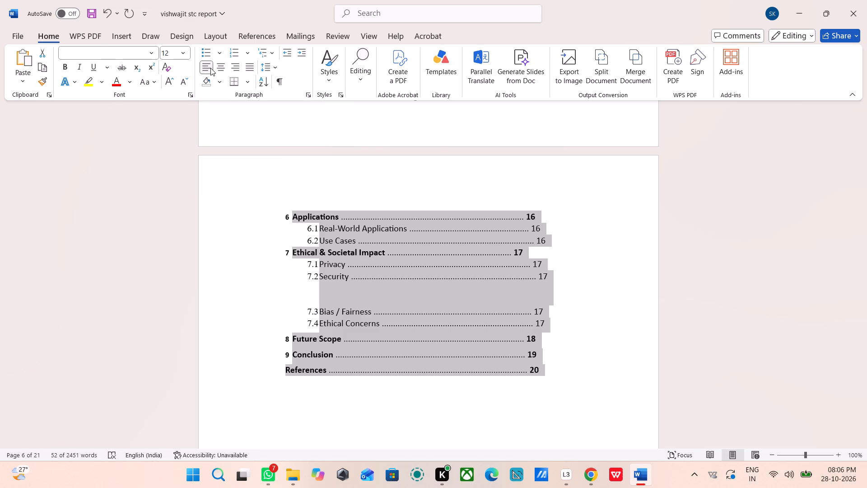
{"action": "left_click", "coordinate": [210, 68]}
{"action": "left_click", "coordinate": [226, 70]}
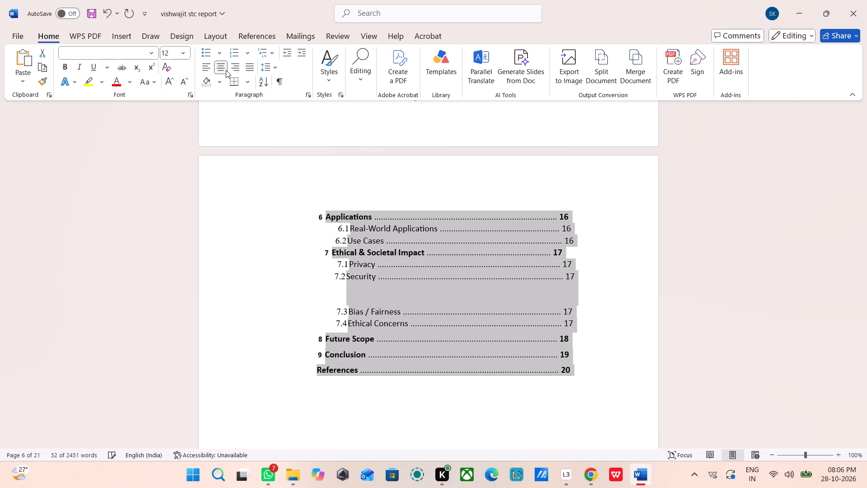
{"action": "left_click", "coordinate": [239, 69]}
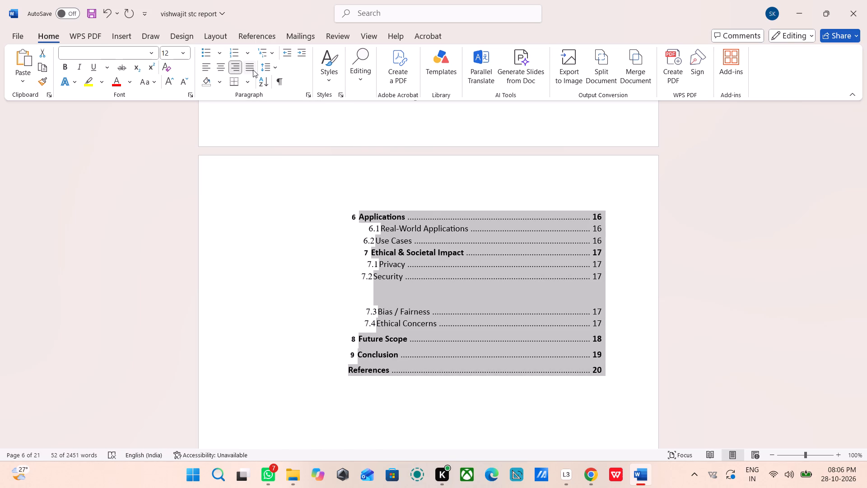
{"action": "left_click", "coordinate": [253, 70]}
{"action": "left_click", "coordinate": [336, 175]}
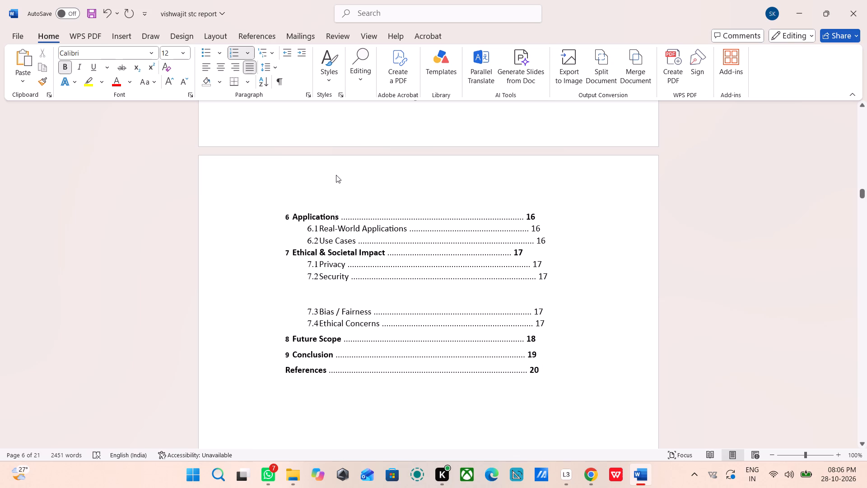
Review the layout of the contents pages from the "TABLEOFCONTENTS" heading through the end of the list.
{"action": "scroll", "coordinate": [336, 175], "scroll_direction": "up", "scroll_amount": 2}
{"action": "scroll", "coordinate": [336, 175], "scroll_direction": "right", "scroll_amount": 1}
{"action": "scroll", "coordinate": [336, 175], "scroll_direction": "down", "scroll_amount": 1}
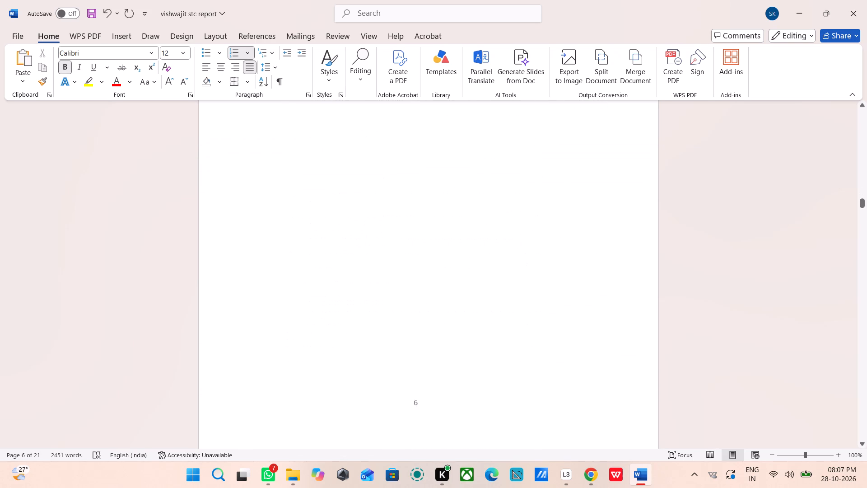
{"action": "scroll", "coordinate": [336, 175], "scroll_direction": "up", "scroll_amount": 2}
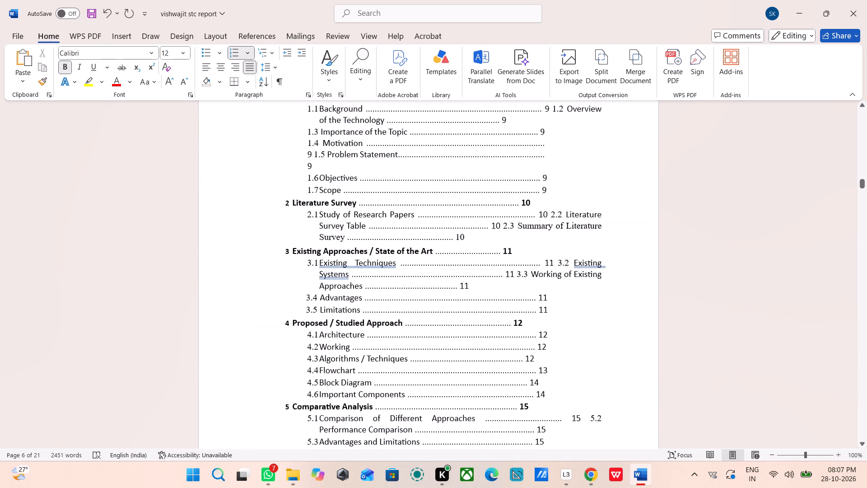
{"action": "scroll", "coordinate": [336, 175], "scroll_direction": "up", "scroll_amount": 1}
{"action": "scroll", "coordinate": [336, 175], "scroll_direction": "down", "scroll_amount": 1}
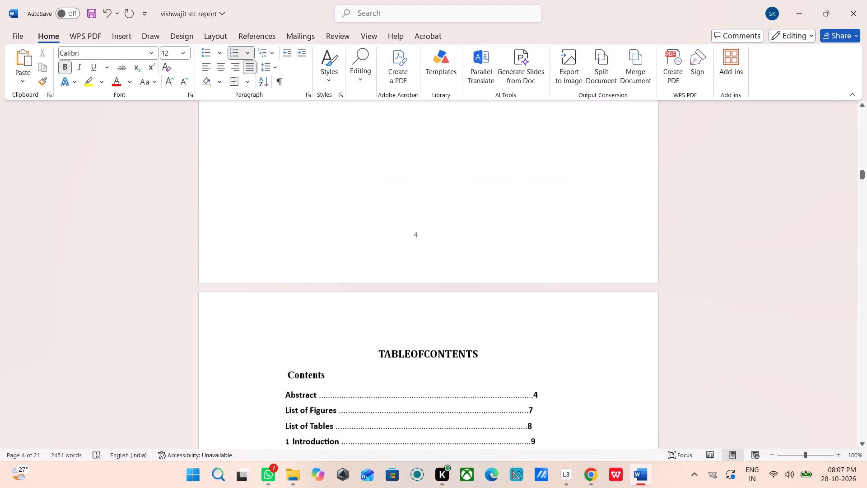
{"action": "scroll", "coordinate": [336, 175], "scroll_direction": "down", "scroll_amount": 1}
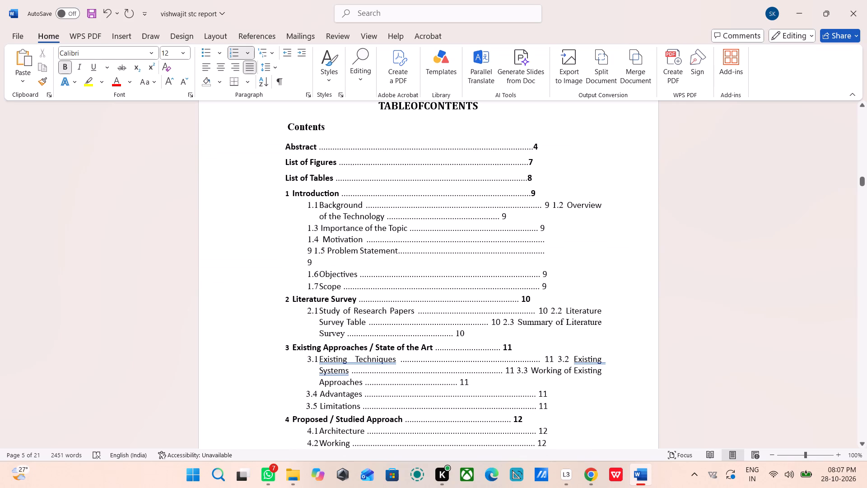
Place the text cursor just before the page number 9 in the "1.1 Background" contents entry.
{"action": "left_click", "coordinate": [545, 202]}
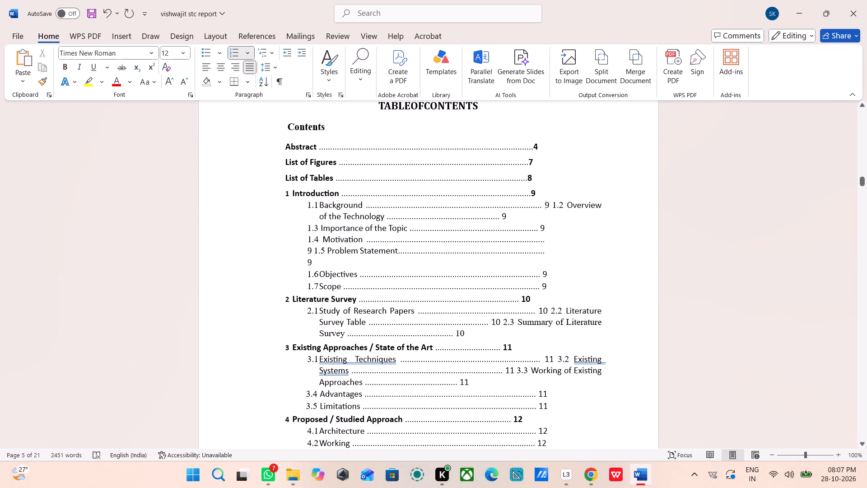
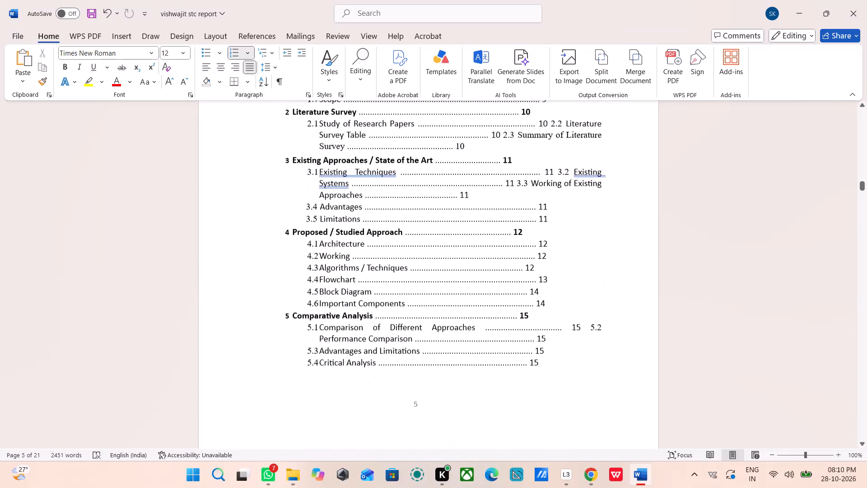
Review the contents pages from the "Abstract" entry through "References" for layout problems.
{"action": "scroll", "coordinate": [573, 205], "scroll_direction": "down", "scroll_amount": 3}
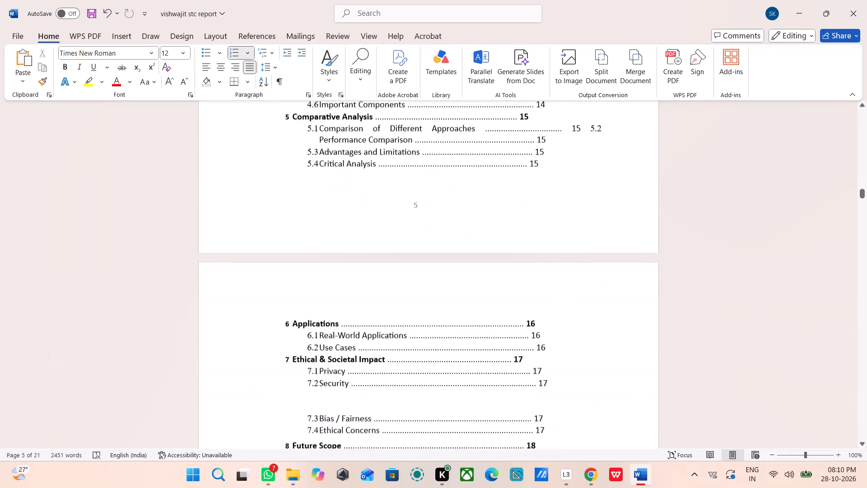
{"action": "scroll", "coordinate": [573, 205], "scroll_direction": "down", "scroll_amount": 1}
{"action": "scroll", "coordinate": [573, 205], "scroll_direction": "up", "scroll_amount": 1}
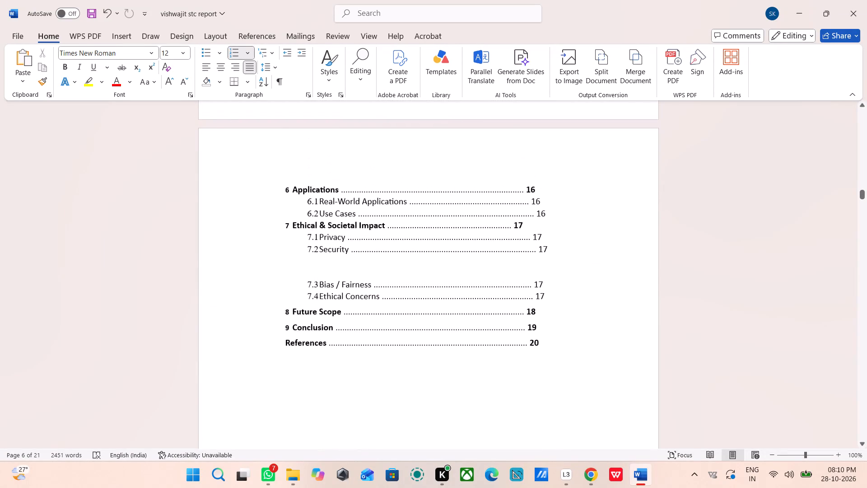
{"action": "scroll", "coordinate": [573, 205], "scroll_direction": "up", "scroll_amount": 4}
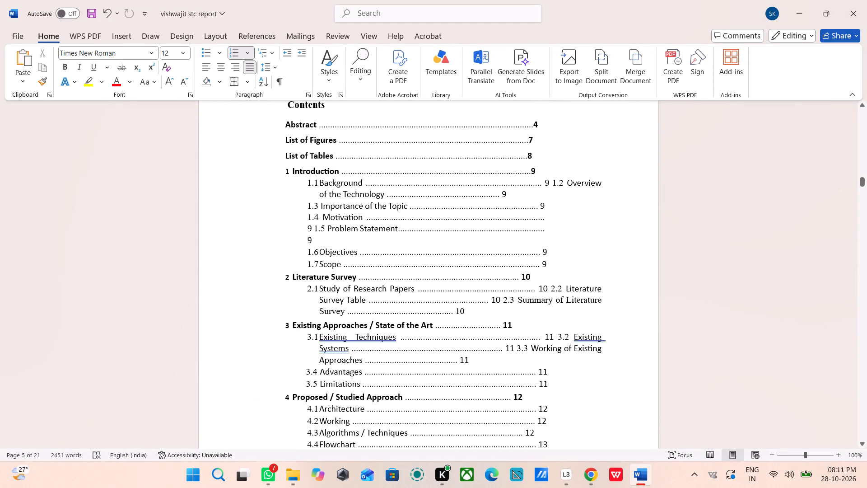
{"action": "scroll", "coordinate": [573, 205], "scroll_direction": "down", "scroll_amount": 6}
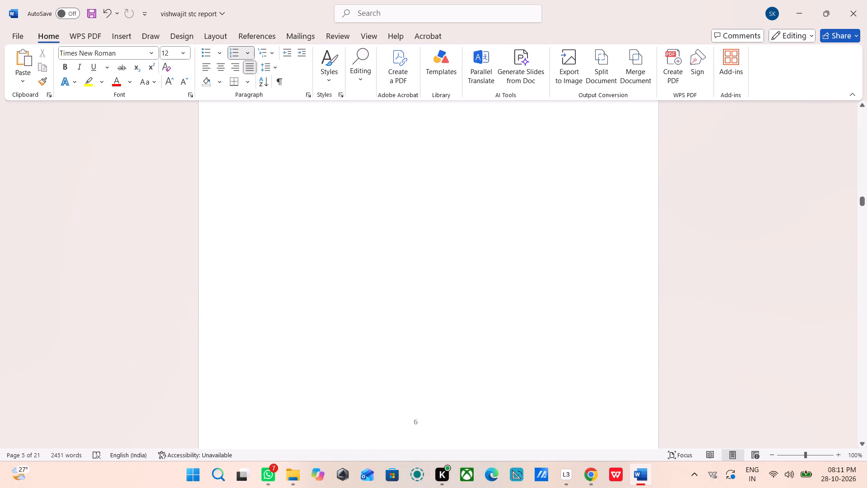
Review the page layout of the body text from Chapter 1 "Introduction" through the start of Chapter 4.
{"action": "scroll", "coordinate": [573, 205], "scroll_direction": "down", "scroll_amount": 5}
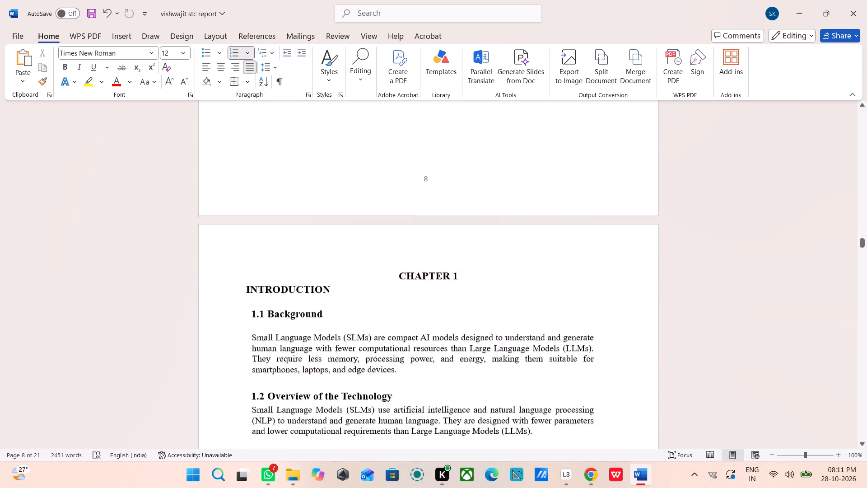
{"action": "scroll", "coordinate": [573, 205], "scroll_direction": "down", "scroll_amount": 1}
{"action": "scroll", "coordinate": [573, 205], "scroll_direction": "up", "scroll_amount": 1}
{"action": "scroll", "coordinate": [573, 205], "scroll_direction": "down", "scroll_amount": 1}
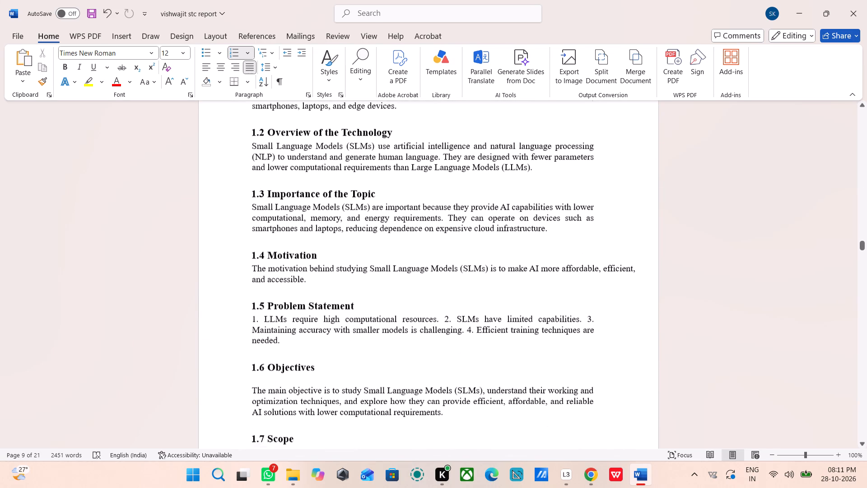
{"action": "scroll", "coordinate": [573, 205], "scroll_direction": "down", "scroll_amount": 6}
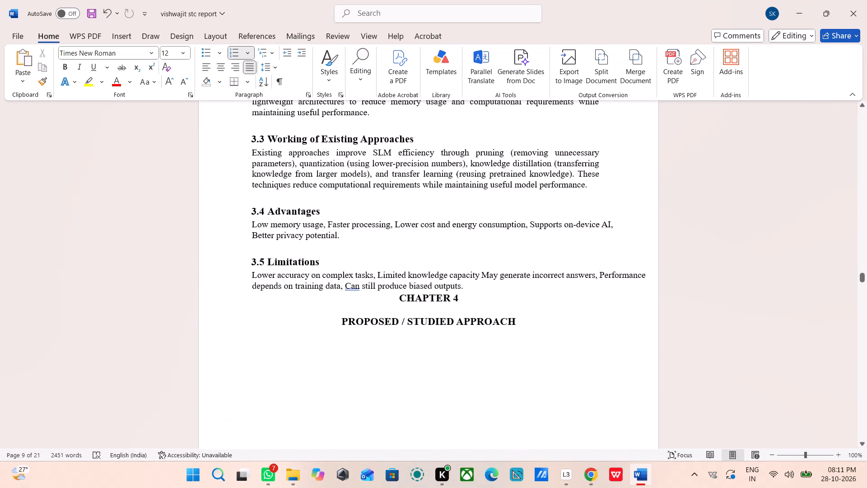
Insert blank lines before the "CHAPTER 4" heading so that it starts on the next page after section 3.5 "Limitations".
{"action": "scroll", "coordinate": [573, 205], "scroll_direction": "down", "scroll_amount": 1}
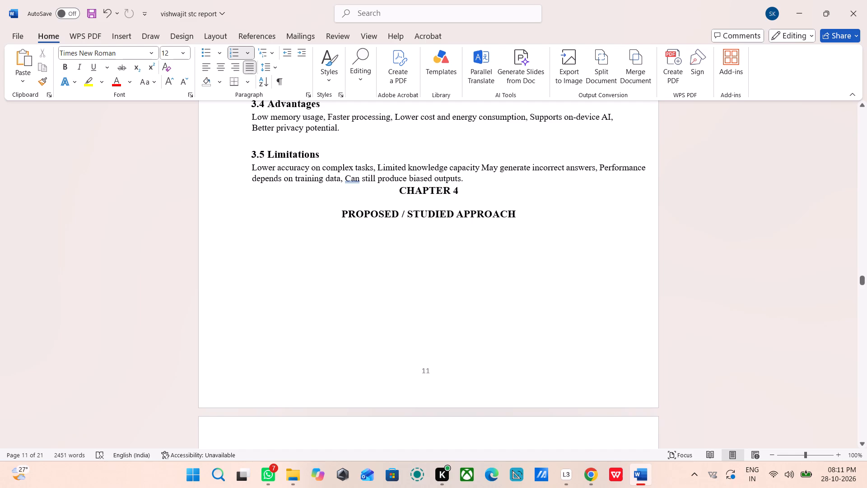
{"action": "left_click", "coordinate": [399, 192]}
{"action": "key", "text": "Return"}
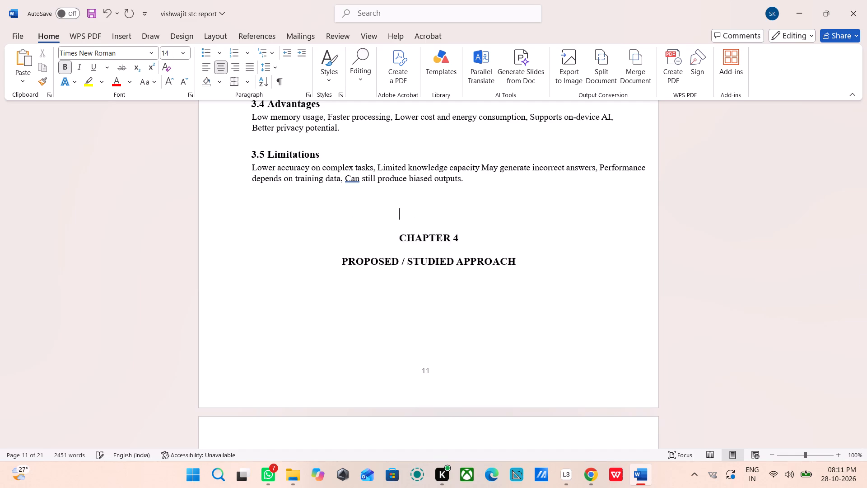
{"action": "key", "text": "Return"}
{"action": "key", "text": "Return"}
{"action": "key", "text": "Return"}
{"action": "key", "text": "Return"}
{"action": "key", "text": "Return"}
{"action": "key", "text": "Return"}
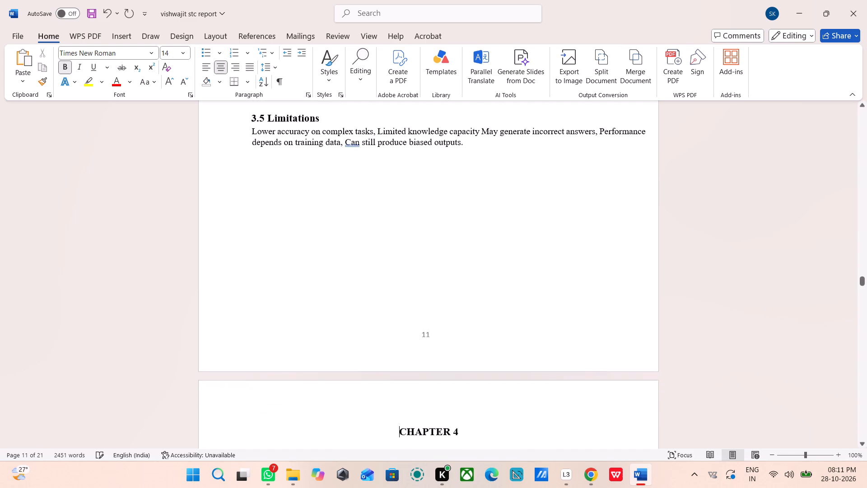
Review the page layout from Chapter 4 through the comparative analysis and conclusion.
{"action": "scroll", "coordinate": [399, 192], "scroll_direction": "down", "scroll_amount": 7}
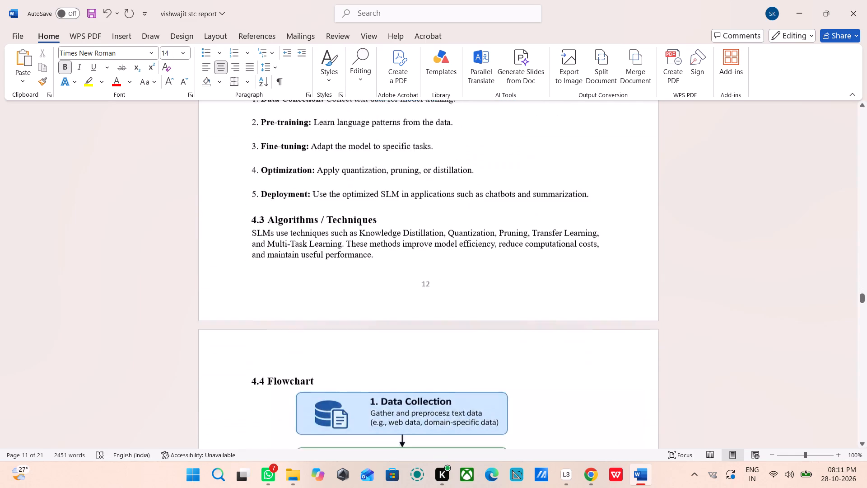
{"action": "scroll", "coordinate": [399, 192], "scroll_direction": "down", "scroll_amount": 10}
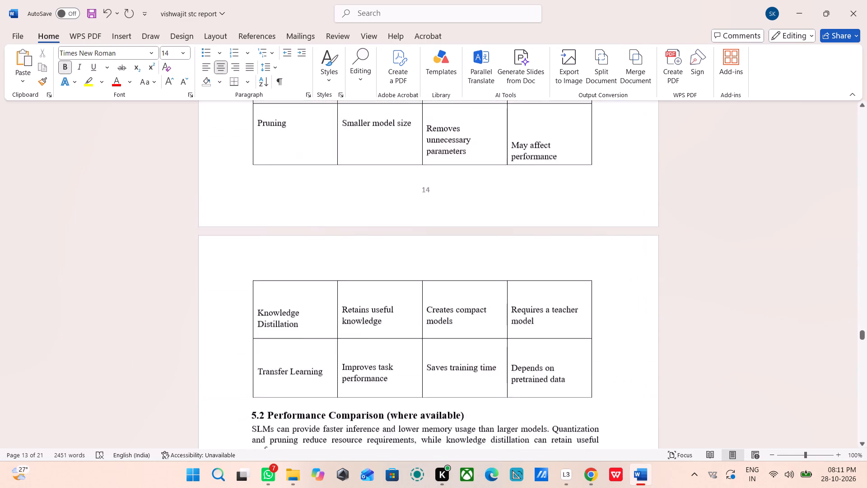
{"action": "scroll", "coordinate": [399, 192], "scroll_direction": "down", "scroll_amount": 10}
{"action": "scroll", "coordinate": [399, 192], "scroll_direction": "up", "scroll_amount": 5}
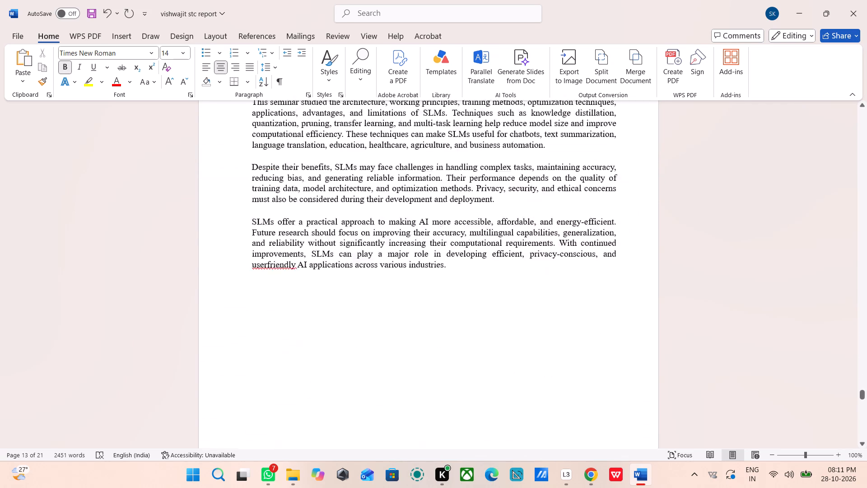
Go back to the front of the report and review the cover and certificate pages.
{"action": "scroll", "coordinate": [399, 192], "scroll_direction": "up", "scroll_amount": 20}
{"action": "scroll", "coordinate": [399, 192], "scroll_direction": "up", "scroll_amount": 7}
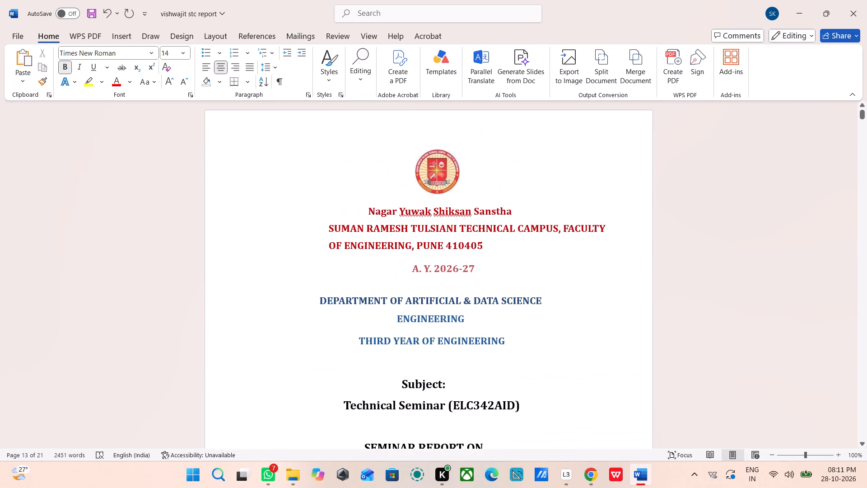
{"action": "scroll", "coordinate": [399, 192], "scroll_direction": "down", "scroll_amount": 4}
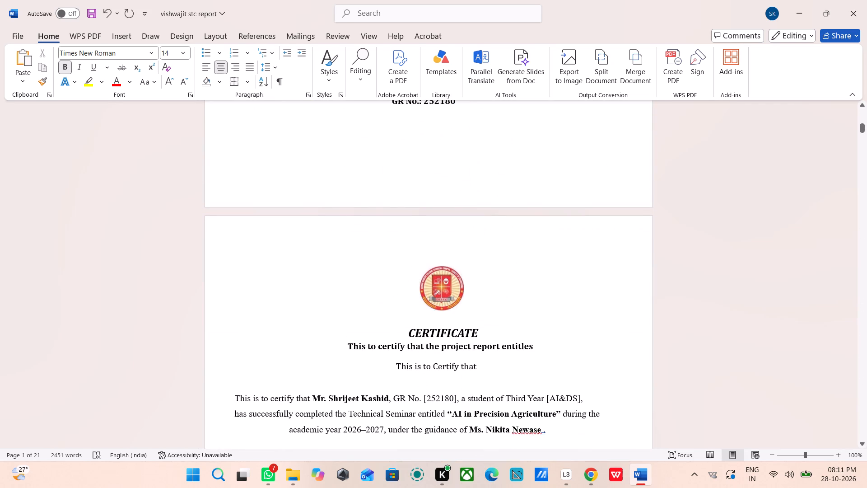
{"action": "scroll", "coordinate": [399, 192], "scroll_direction": "down", "scroll_amount": 3}
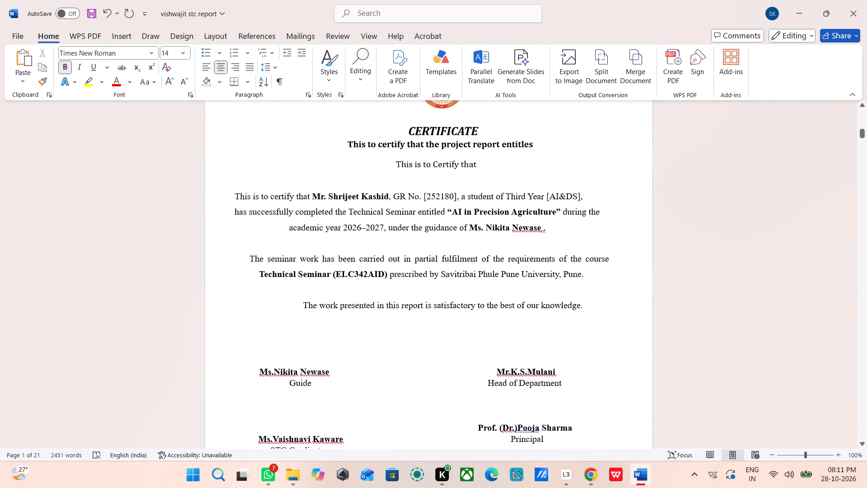
{"action": "scroll", "coordinate": [399, 192], "scroll_direction": "down", "scroll_amount": 2}
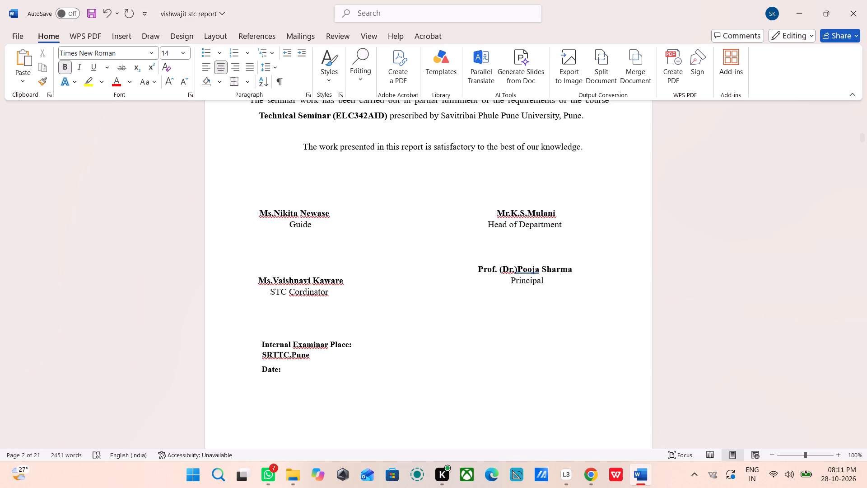
{"action": "scroll", "coordinate": [399, 192], "scroll_direction": "up", "scroll_amount": 11}
{"action": "scroll", "coordinate": [399, 192], "scroll_direction": "down", "scroll_amount": 4}
{"action": "scroll", "coordinate": [399, 192], "scroll_direction": "up", "scroll_amount": 3}
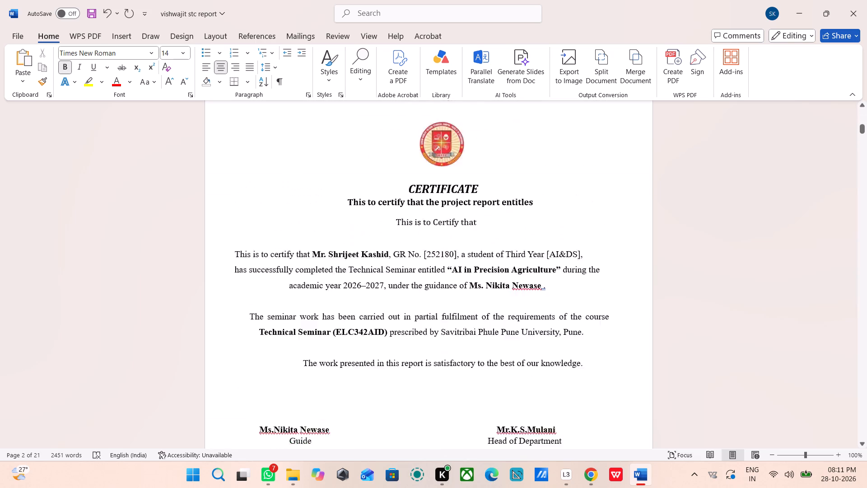
{"action": "scroll", "coordinate": [399, 192], "scroll_direction": "up", "scroll_amount": 6}
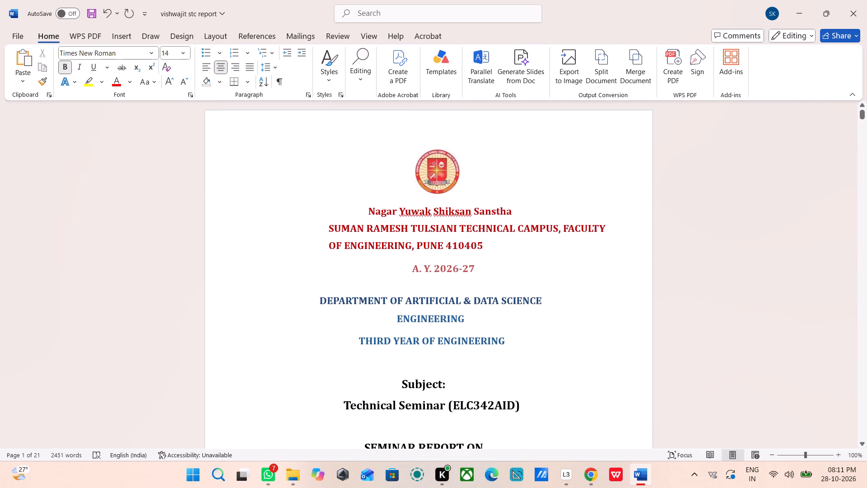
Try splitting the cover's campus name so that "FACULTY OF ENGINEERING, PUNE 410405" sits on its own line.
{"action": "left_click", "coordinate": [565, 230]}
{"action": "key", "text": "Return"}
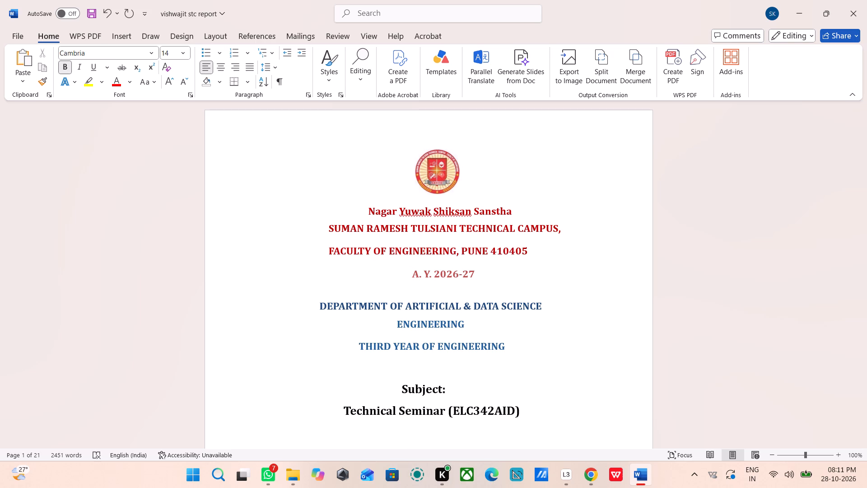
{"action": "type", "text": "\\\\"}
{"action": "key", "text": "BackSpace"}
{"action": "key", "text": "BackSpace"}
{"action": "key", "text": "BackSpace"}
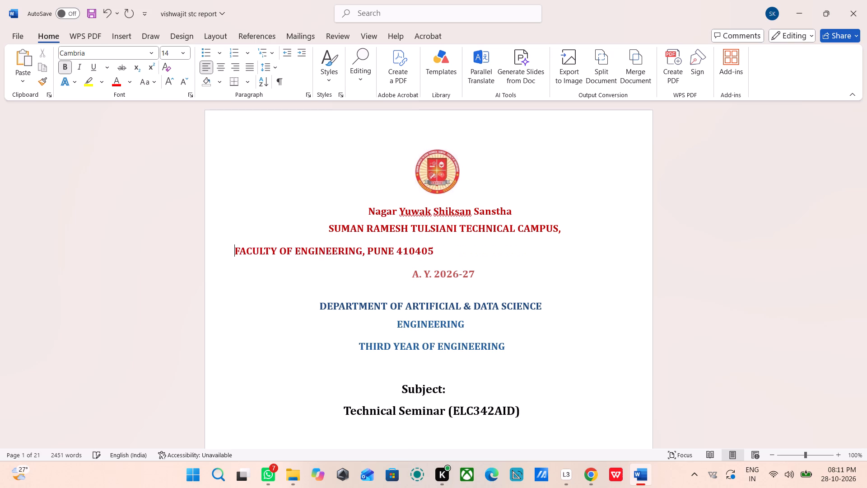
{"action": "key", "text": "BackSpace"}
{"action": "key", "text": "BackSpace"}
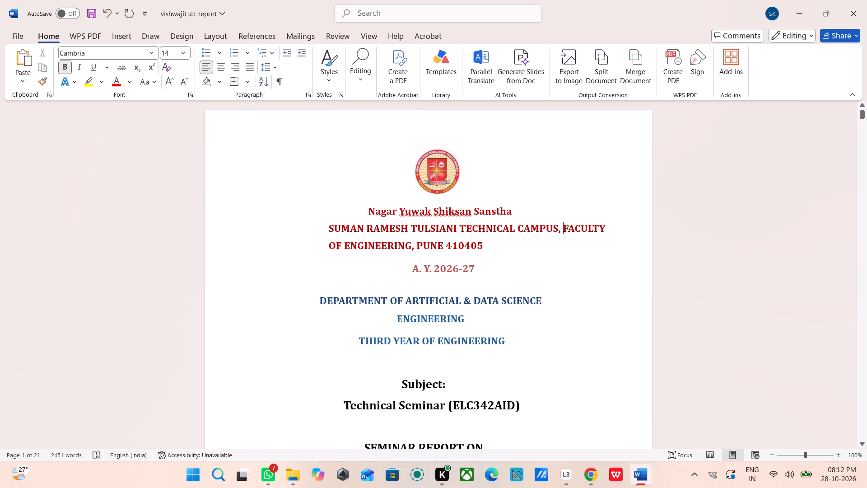
Centre the two-line campus name "SUMAN RAMESH TULSIANI TECHNICAL CAMPUS, FACULTY OF ENGINEERING, PUNE 410405" on the cover page.
{"action": "left_click_drag", "start_coordinate": [327, 231], "coordinate": [472, 250]}
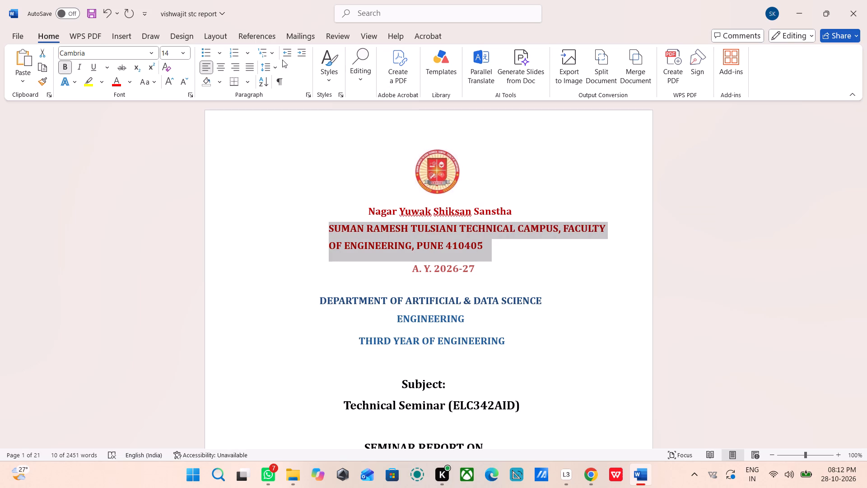
{"action": "left_click", "coordinate": [227, 64]}
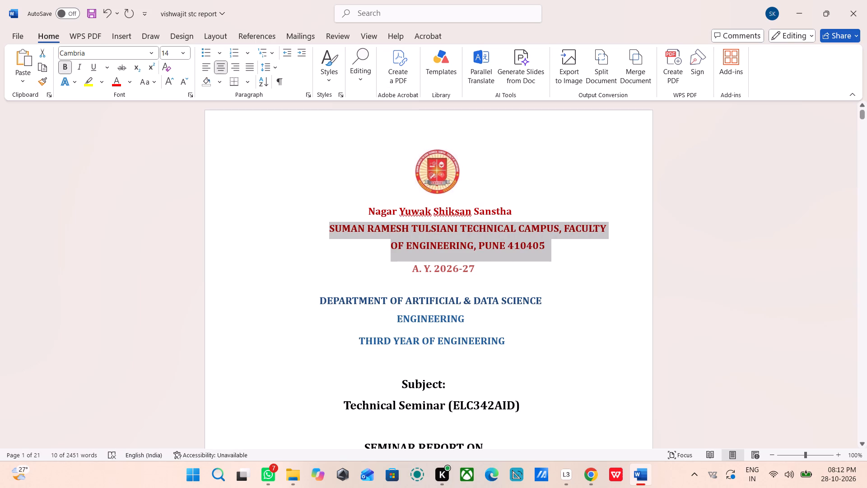
{"action": "left_click", "coordinate": [317, 235]}
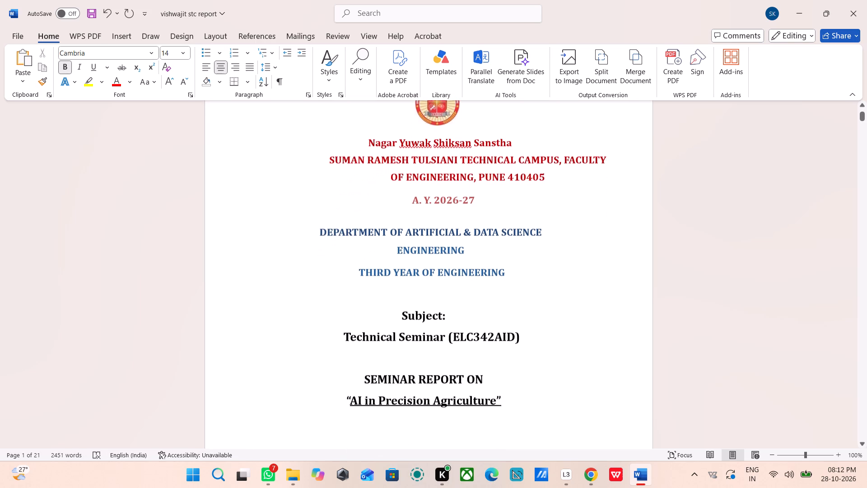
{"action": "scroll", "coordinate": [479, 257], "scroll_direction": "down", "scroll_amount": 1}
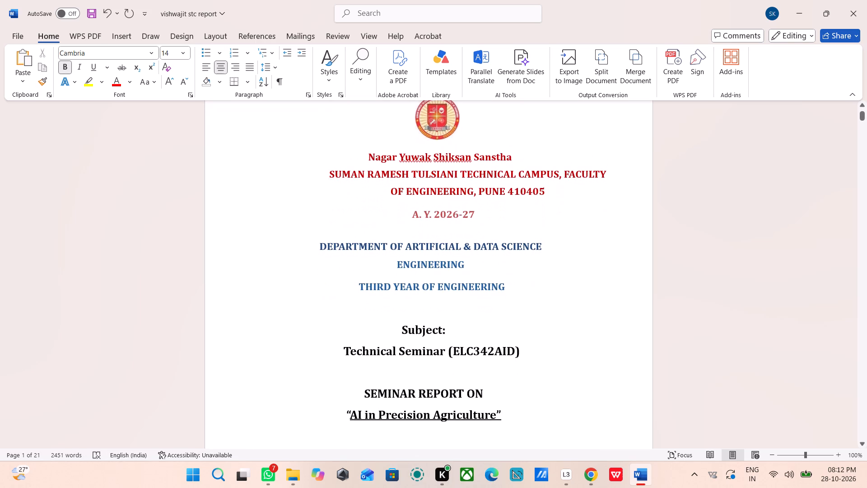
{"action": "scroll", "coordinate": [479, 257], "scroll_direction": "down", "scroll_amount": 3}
Review the report's front pages from the cover through the certificate, acknowledgements and abstract to the table of contents.
{"action": "scroll", "coordinate": [479, 257], "scroll_direction": "down", "scroll_amount": 1}
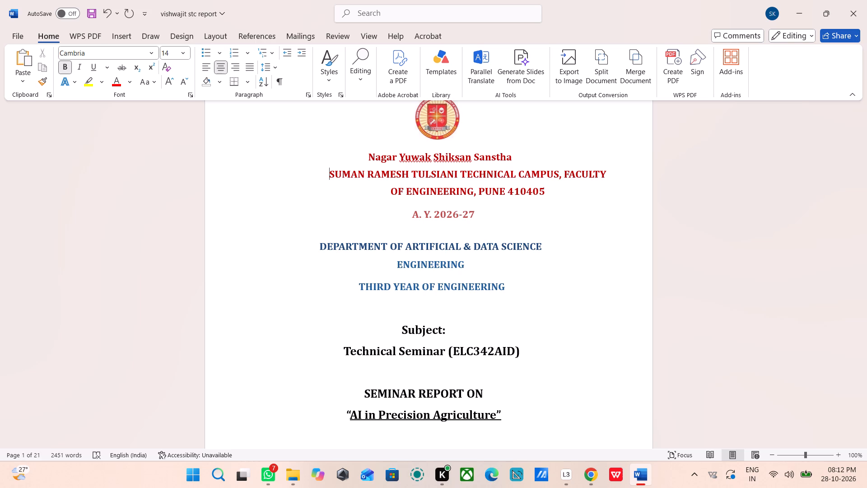
{"action": "scroll", "coordinate": [479, 257], "scroll_direction": "down", "scroll_amount": 7}
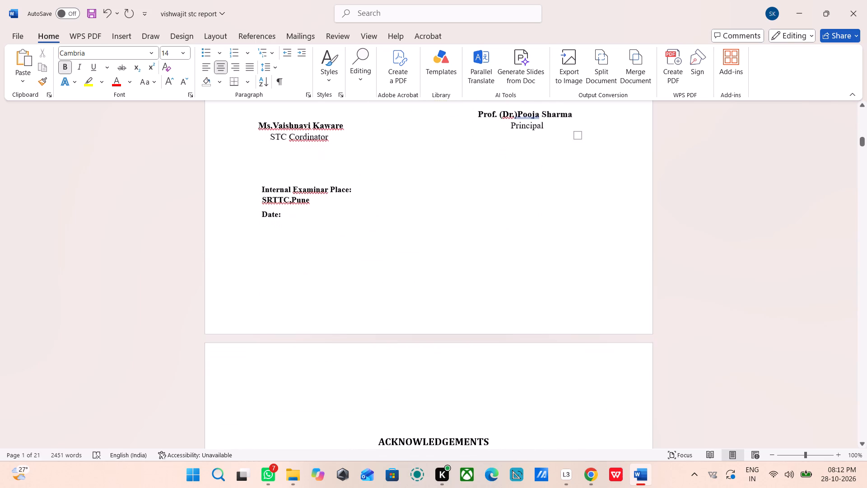
{"action": "scroll", "coordinate": [479, 257], "scroll_direction": "down", "scroll_amount": 3}
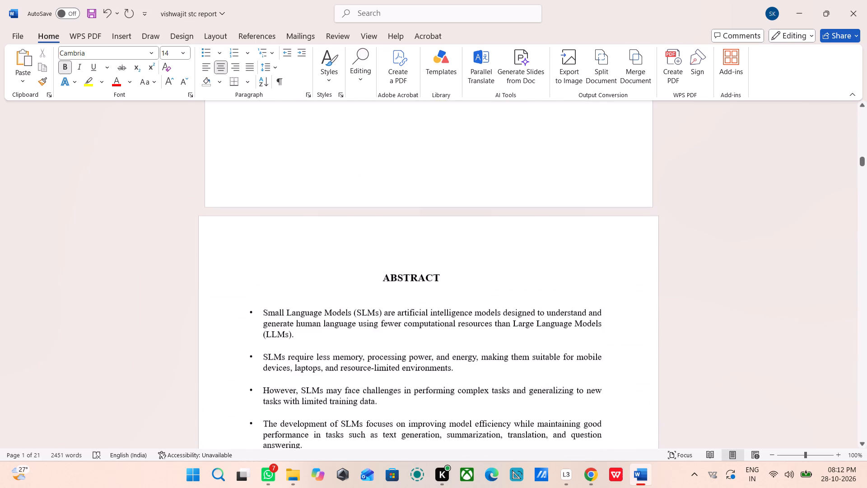
{"action": "scroll", "coordinate": [479, 257], "scroll_direction": "down", "scroll_amount": 5}
Close the seminar report document.
{"action": "left_click", "coordinate": [866, 0]}
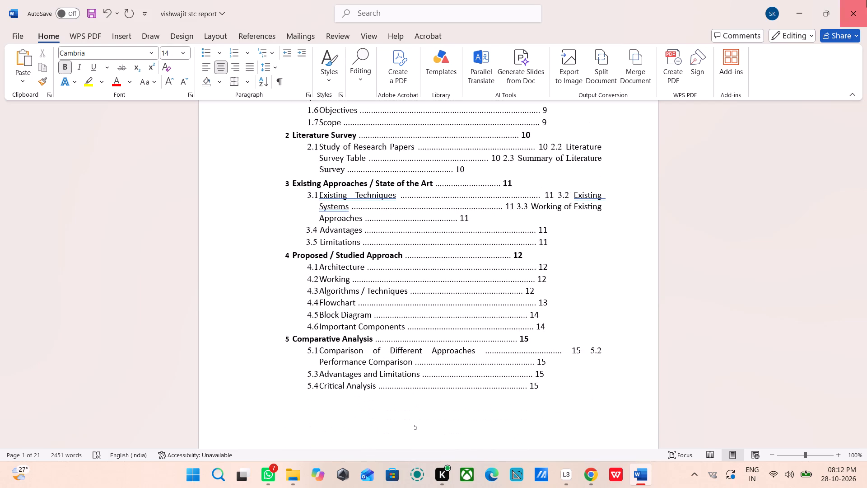
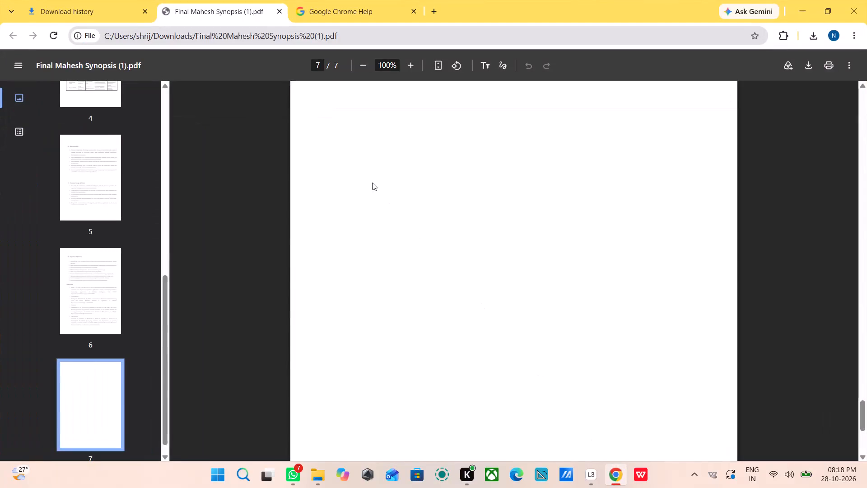
Leave the open synopsis PDF in Google Chrome and bring up the download history.
{"action": "left_click", "coordinate": [327, 1]}
{"action": "left_click", "coordinate": [121, 0]}
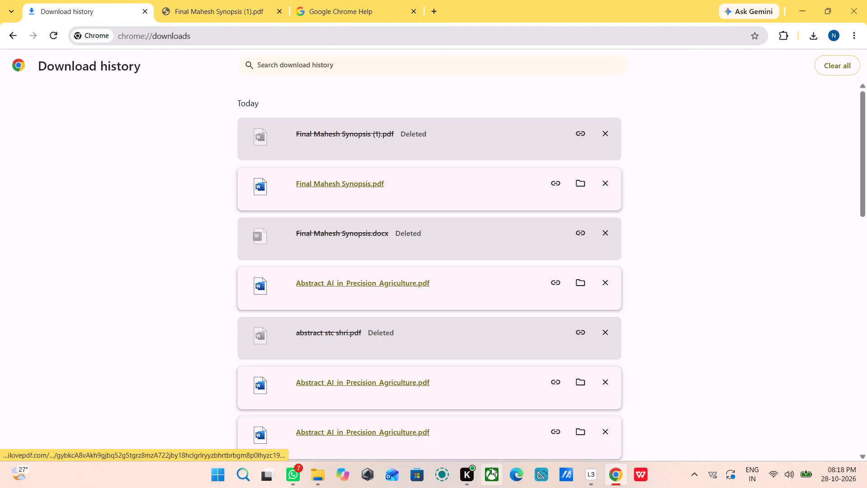
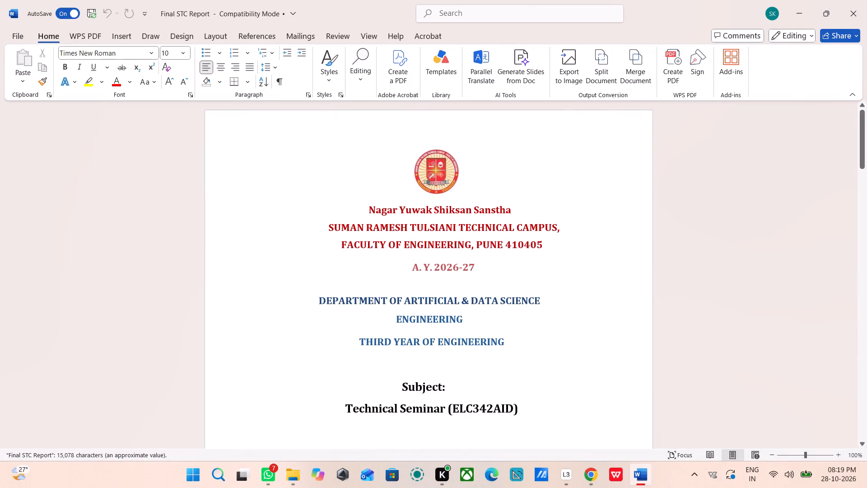
Review the report from the cover through the contents and figure list to the literature survey in Chapter 2.
{"action": "scroll", "coordinate": [402, 328], "scroll_direction": "down", "scroll_amount": 18}
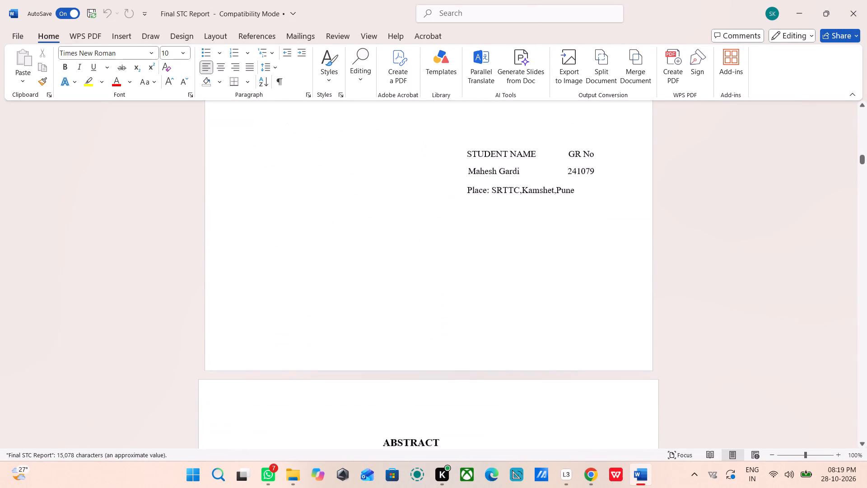
{"action": "scroll", "coordinate": [402, 328], "scroll_direction": "down", "scroll_amount": 7}
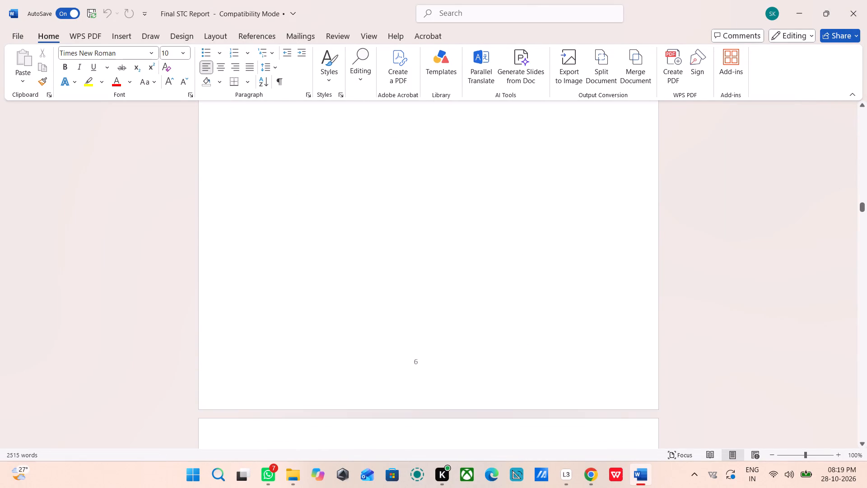
{"action": "scroll", "coordinate": [402, 328], "scroll_direction": "up", "scroll_amount": 1}
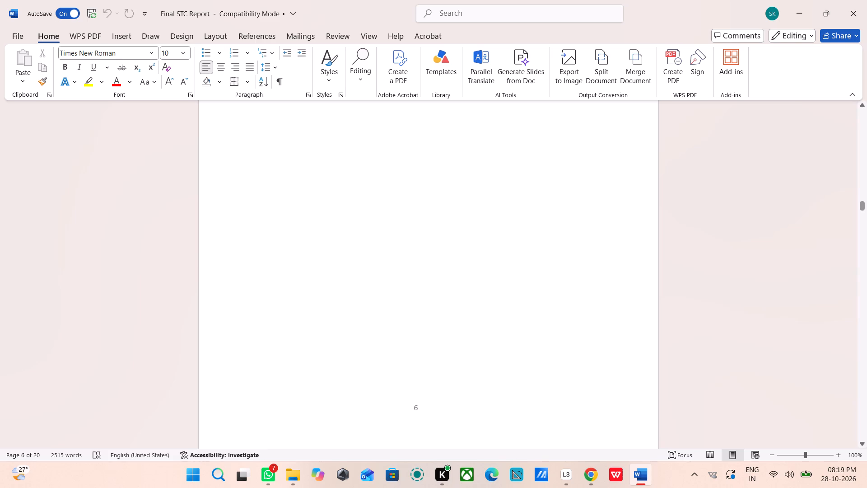
{"action": "scroll", "coordinate": [370, 341], "scroll_direction": "down", "scroll_amount": 2}
{"action": "scroll", "coordinate": [370, 341], "scroll_direction": "up", "scroll_amount": 2}
{"action": "scroll", "coordinate": [370, 341], "scroll_direction": "down", "scroll_amount": 5}
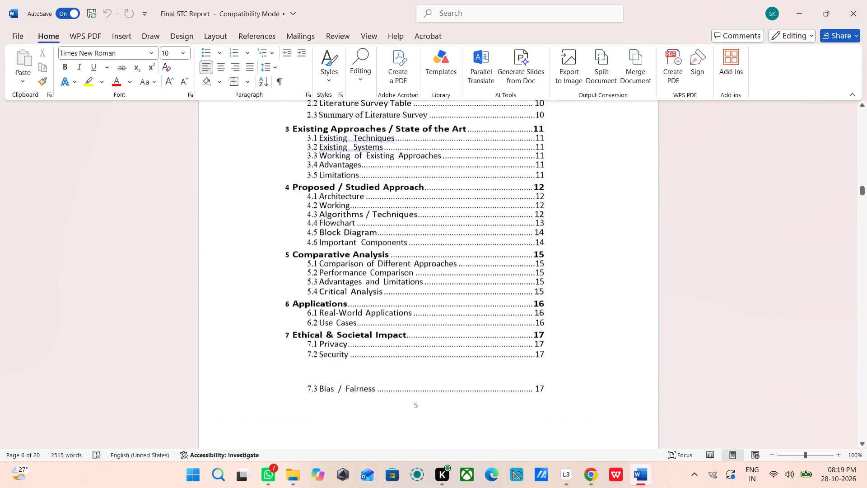
{"action": "scroll", "coordinate": [370, 341], "scroll_direction": "down", "scroll_amount": 1}
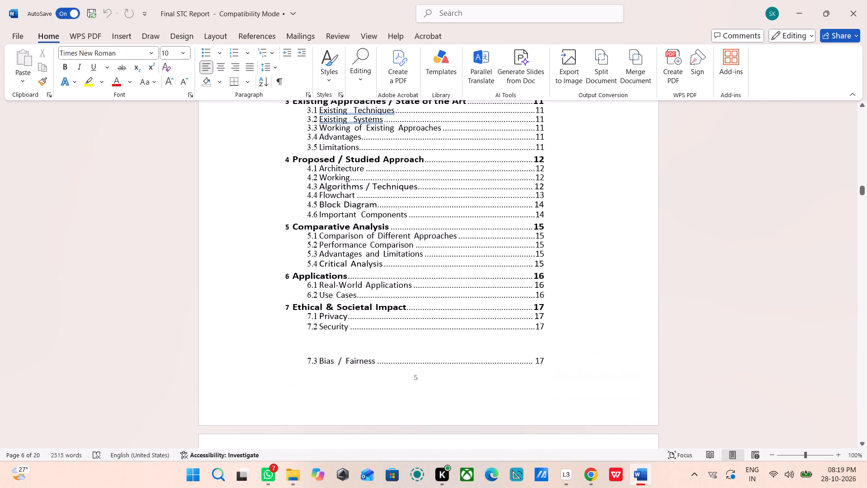
{"action": "scroll", "coordinate": [370, 341], "scroll_direction": "down", "scroll_amount": 8}
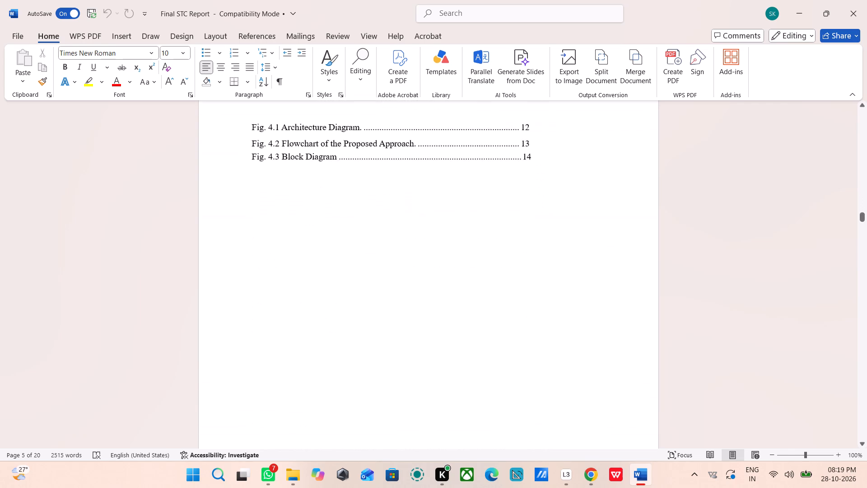
{"action": "scroll", "coordinate": [370, 341], "scroll_direction": "down", "scroll_amount": 5}
{"action": "scroll", "coordinate": [370, 341], "scroll_direction": "up", "scroll_amount": 2}
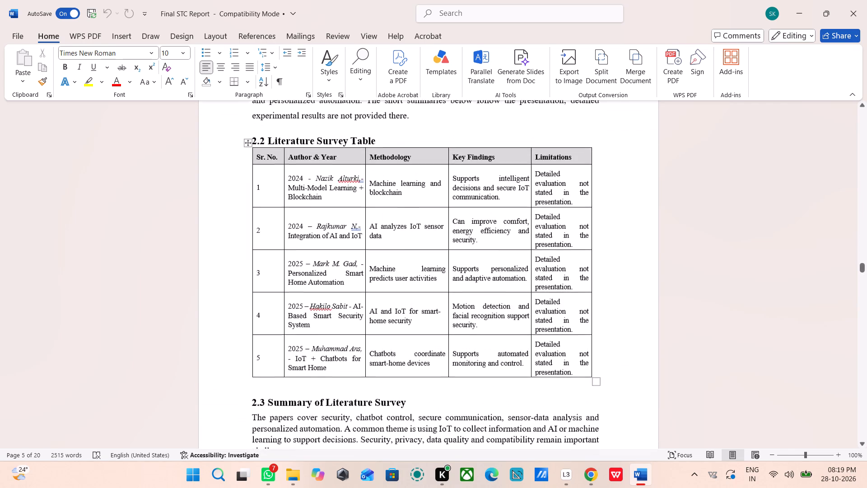
Go back through Chapter 1, the table of contents and the abstract, checking their text and layout.
{"action": "scroll", "coordinate": [370, 341], "scroll_direction": "up", "scroll_amount": 4}
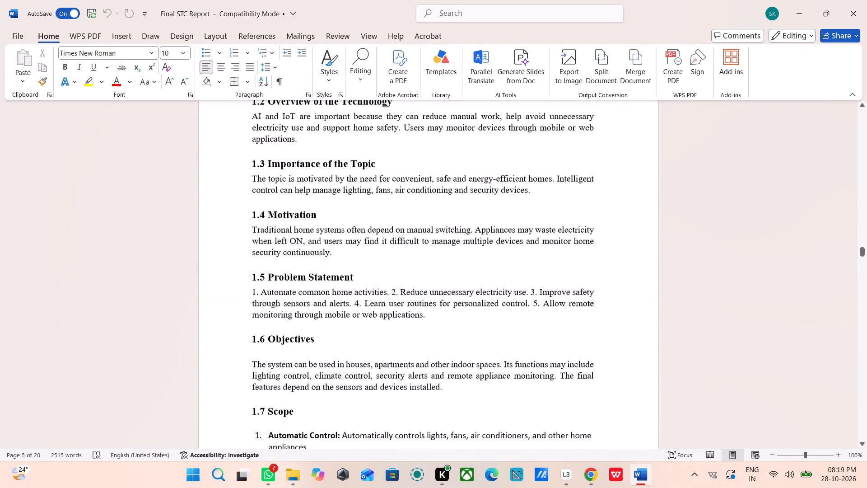
{"action": "scroll", "coordinate": [370, 341], "scroll_direction": "up", "scroll_amount": 2}
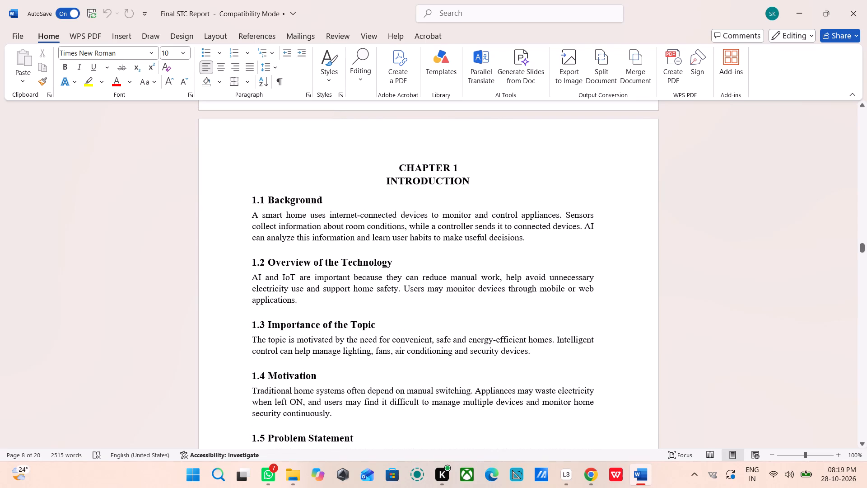
{"action": "scroll", "coordinate": [383, 254], "scroll_direction": "down", "scroll_amount": 2}
{"action": "scroll", "coordinate": [383, 254], "scroll_direction": "up", "scroll_amount": 3}
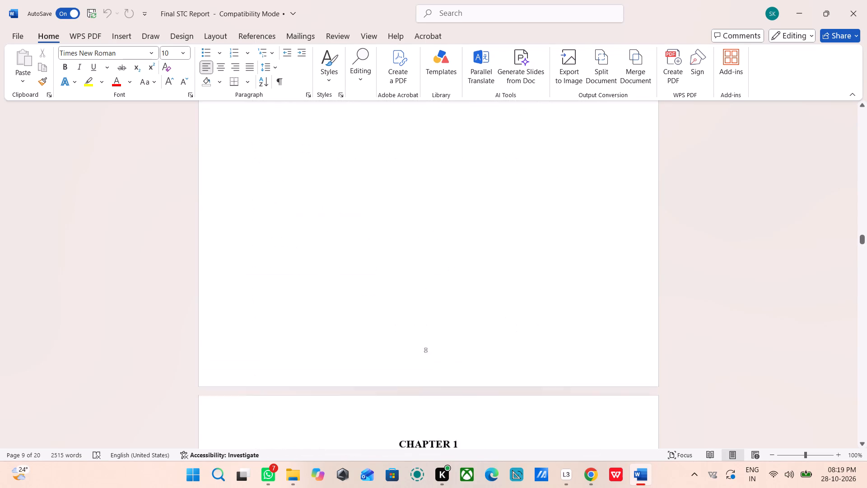
{"action": "scroll", "coordinate": [383, 254], "scroll_direction": "up", "scroll_amount": 8}
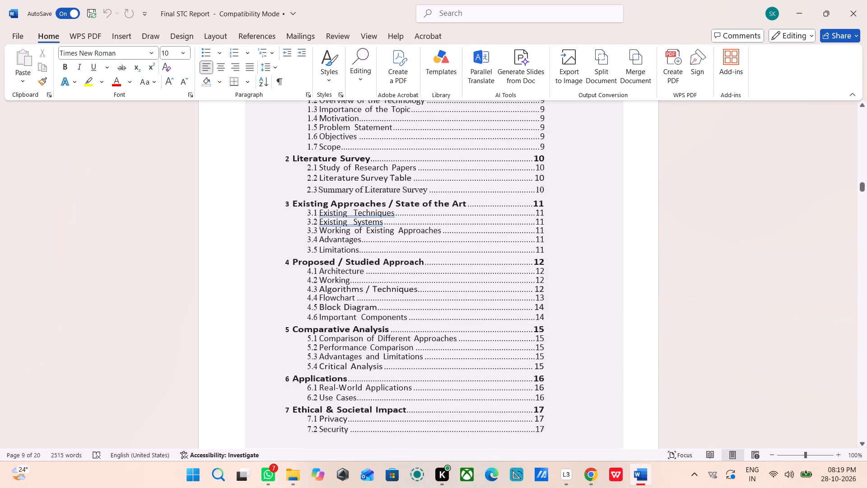
{"action": "scroll", "coordinate": [383, 254], "scroll_direction": "up", "scroll_amount": 2}
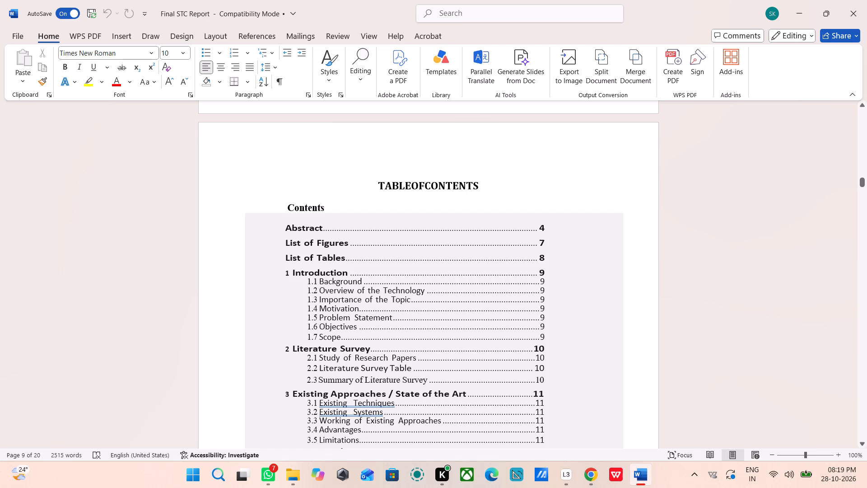
{"action": "scroll", "coordinate": [368, 261], "scroll_direction": "up", "scroll_amount": 3}
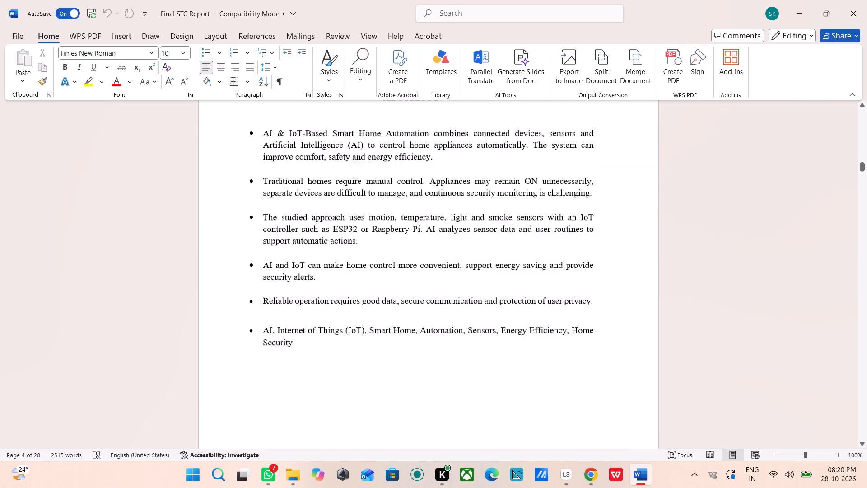
{"action": "scroll", "coordinate": [368, 261], "scroll_direction": "up", "scroll_amount": 7}
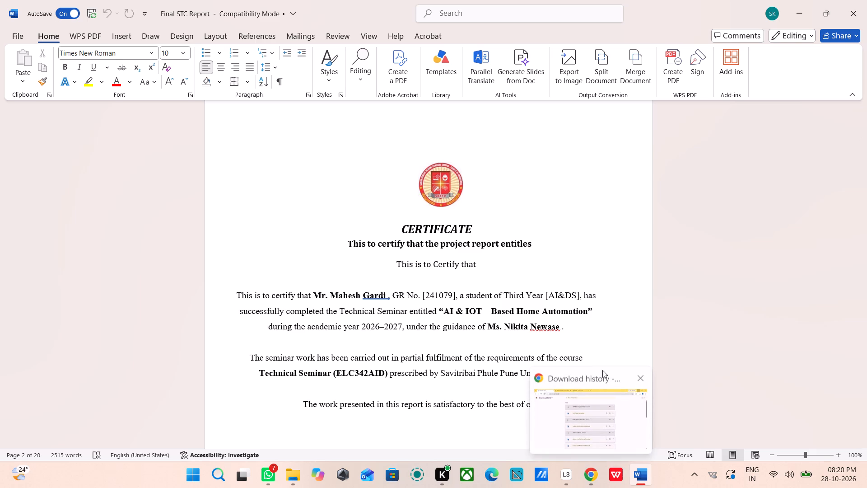
Change the seminar report title on the cover page to "AI in precision Agriculture", single-spaced and inside the existing quotation marks.
{"action": "scroll", "coordinate": [602, 370], "scroll_direction": "up", "scroll_amount": 3}
{"action": "scroll", "coordinate": [457, 249], "scroll_direction": "up", "scroll_amount": 5}
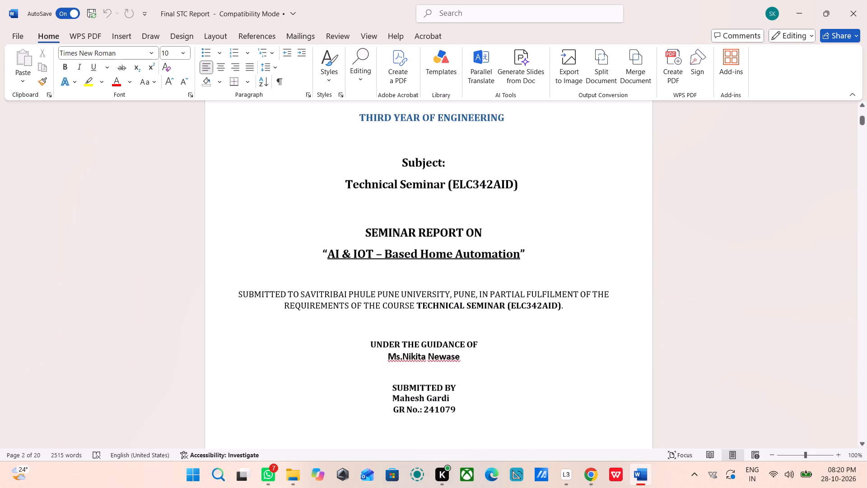
{"action": "scroll", "coordinate": [457, 249], "scroll_direction": "down", "scroll_amount": 1}
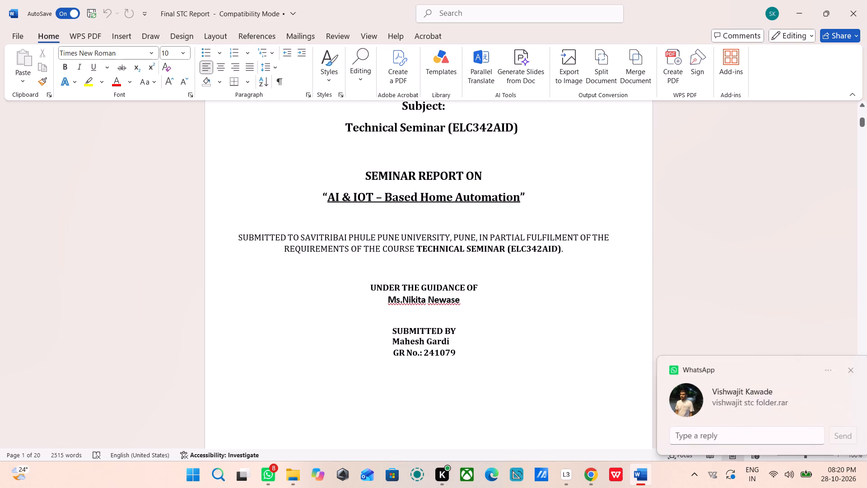
{"action": "left_click", "coordinate": [519, 197]}
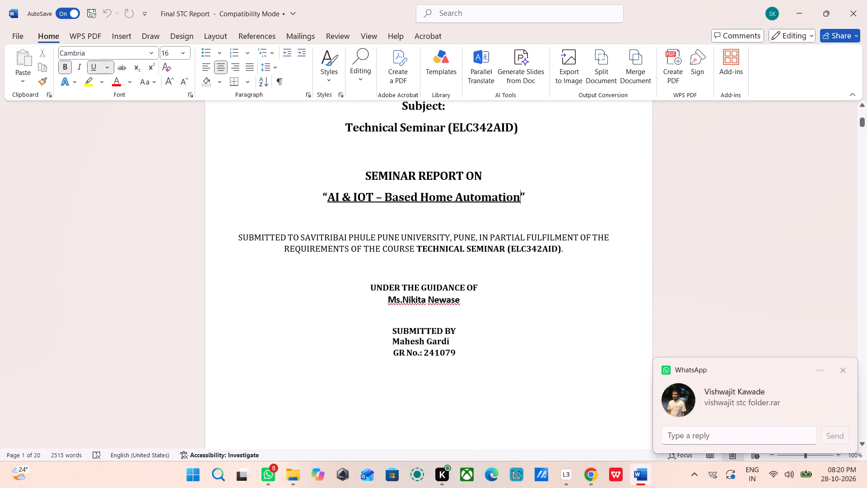
{"action": "key", "text": "BackSpace"}
{"action": "key", "text": "BackSpace"}
{"action": "key", "text": "BackSpace"}
{"action": "key", "text": "BackSpace"}
{"action": "key", "text": "BackSpace"}
{"action": "key", "text": "BackSpace"}
{"action": "key", "text": "BackSpace"}
{"action": "key", "text": "BackSpace"}
{"action": "key", "text": "BackSpace"}
{"action": "key", "text": "BackSpace"}
{"action": "key", "text": "BackSpace"}
{"action": "key", "text": "BackSpace"}
{"action": "key", "text": "BackSpace"}
{"action": "key", "text": "BackSpace"}
{"action": "key", "text": "BackSpace"}
{"action": "key", "text": "BackSpace"}
{"action": "key", "text": "BackSpace"}
{"action": "key", "text": "BackSpace"}
{"action": "key", "text": "BackSpace"}
{"action": "key", "text": "BackSpace"}
{"action": "key", "text": "BackSpace"}
{"action": "key", "text": "BackSpace"}
{"action": "key", "text": "BackSpace"}
{"action": "key", "text": "BackSpace"}
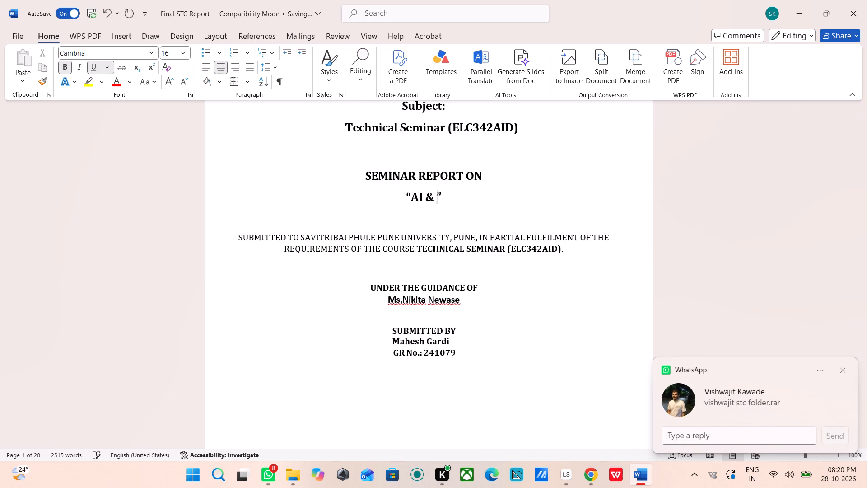
{"action": "key", "text": "BackSpace"}
{"action": "key", "text": "BackSpace"}
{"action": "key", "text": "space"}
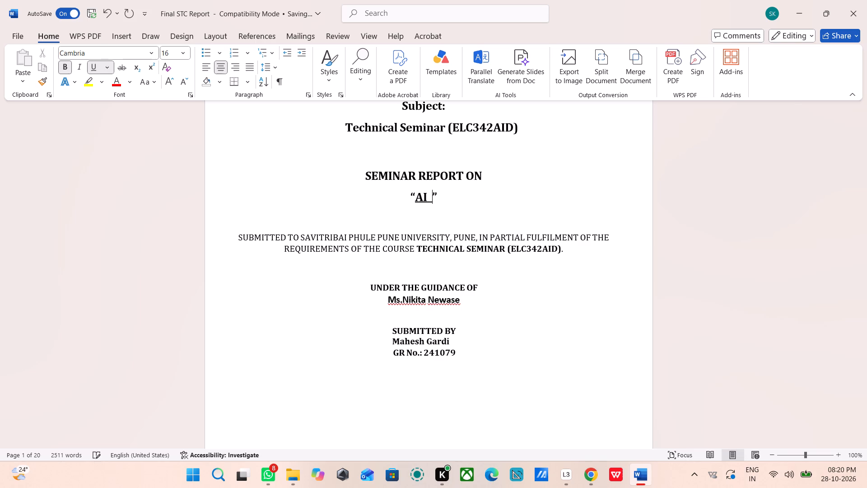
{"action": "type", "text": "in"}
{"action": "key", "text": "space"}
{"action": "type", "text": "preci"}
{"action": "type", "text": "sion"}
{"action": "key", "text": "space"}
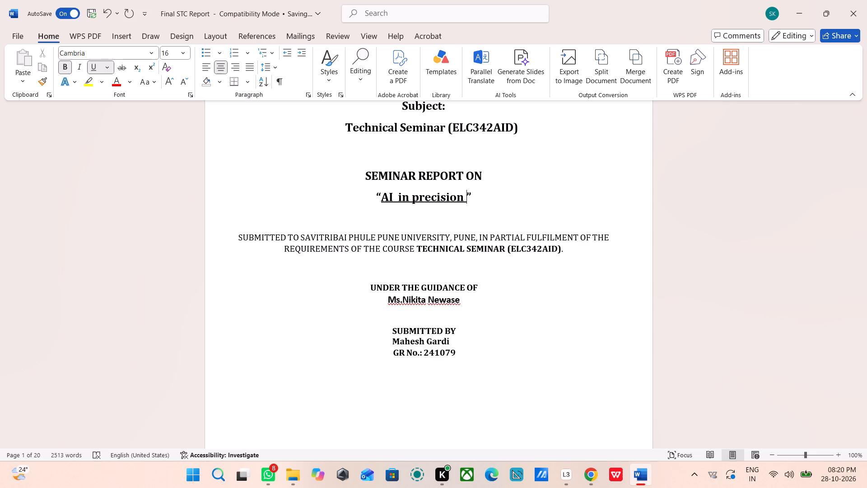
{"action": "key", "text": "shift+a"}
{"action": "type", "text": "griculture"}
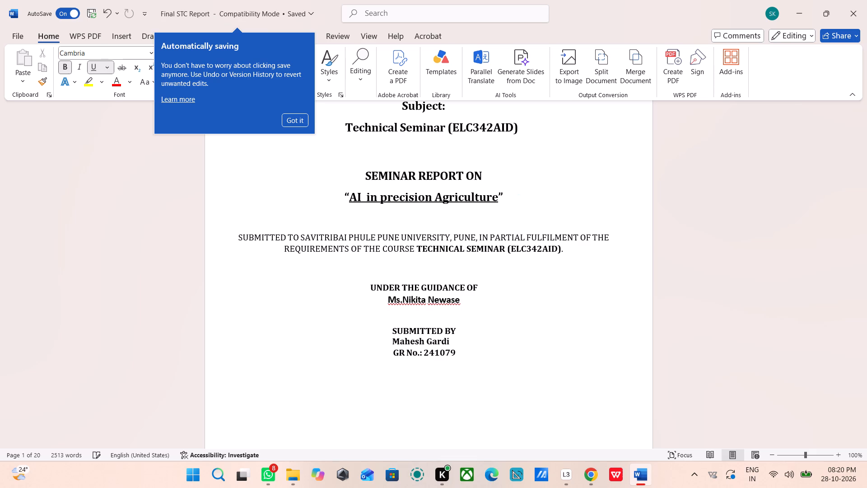
Move the text insertion point back to the word "in" within the cover's seminar title "AI in precision Agriculture".
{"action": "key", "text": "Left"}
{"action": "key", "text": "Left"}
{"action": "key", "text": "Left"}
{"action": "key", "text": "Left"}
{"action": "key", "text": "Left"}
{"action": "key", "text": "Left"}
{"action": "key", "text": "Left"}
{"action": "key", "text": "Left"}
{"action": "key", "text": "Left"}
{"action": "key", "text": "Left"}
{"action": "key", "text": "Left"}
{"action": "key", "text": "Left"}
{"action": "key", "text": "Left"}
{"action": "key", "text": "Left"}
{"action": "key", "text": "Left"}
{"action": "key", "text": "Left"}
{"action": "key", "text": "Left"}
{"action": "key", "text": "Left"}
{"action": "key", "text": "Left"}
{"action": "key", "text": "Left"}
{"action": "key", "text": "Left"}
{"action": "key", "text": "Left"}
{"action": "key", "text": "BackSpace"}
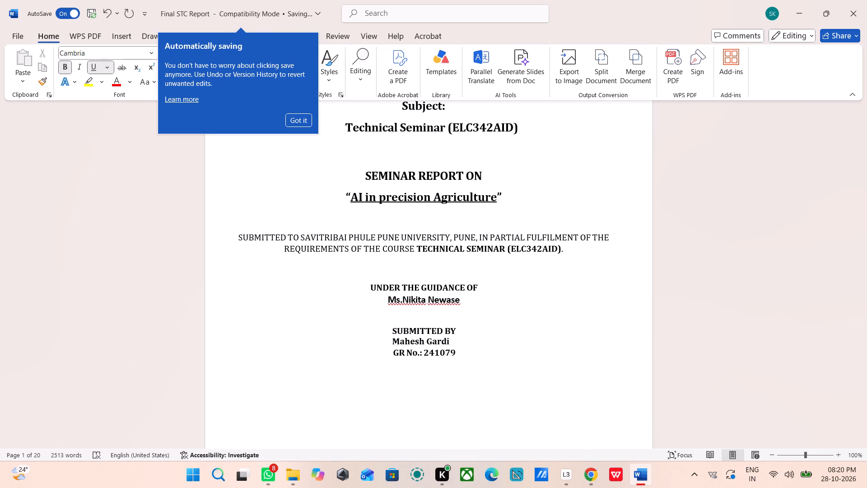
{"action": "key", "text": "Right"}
Place the text cursor at the end of the GR number under "SUBMITTED BY" on the cover page.
{"action": "scroll", "coordinate": [494, 342], "scroll_direction": "down", "scroll_amount": 2}
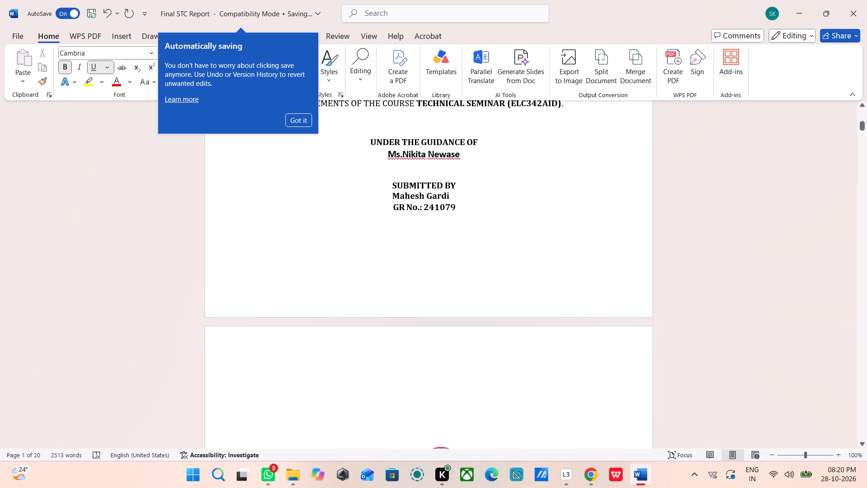
{"action": "left_click", "coordinate": [460, 205]}
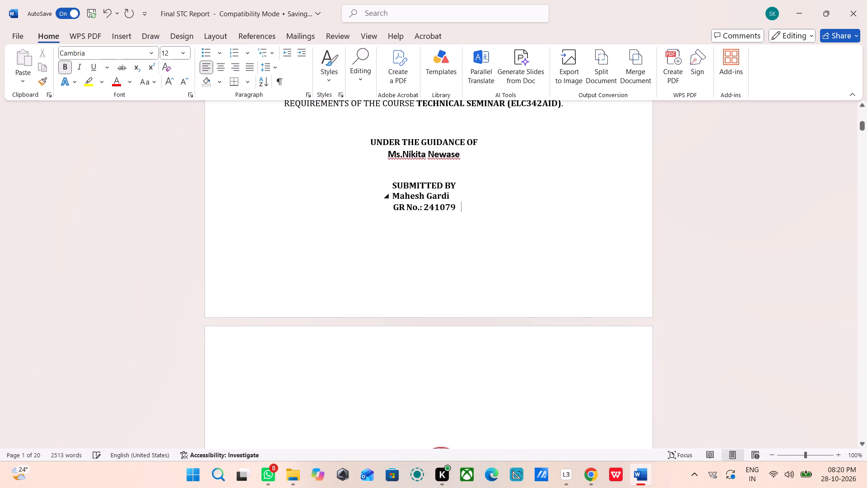
{"action": "left_click", "coordinate": [454, 206]}
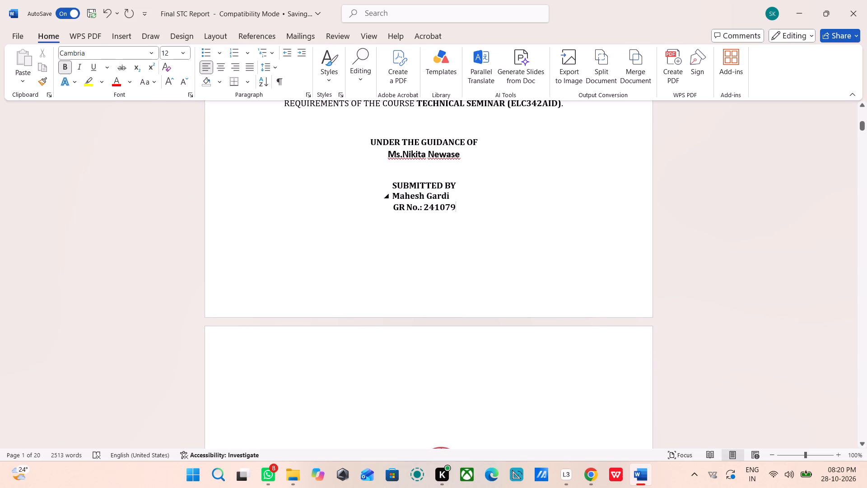
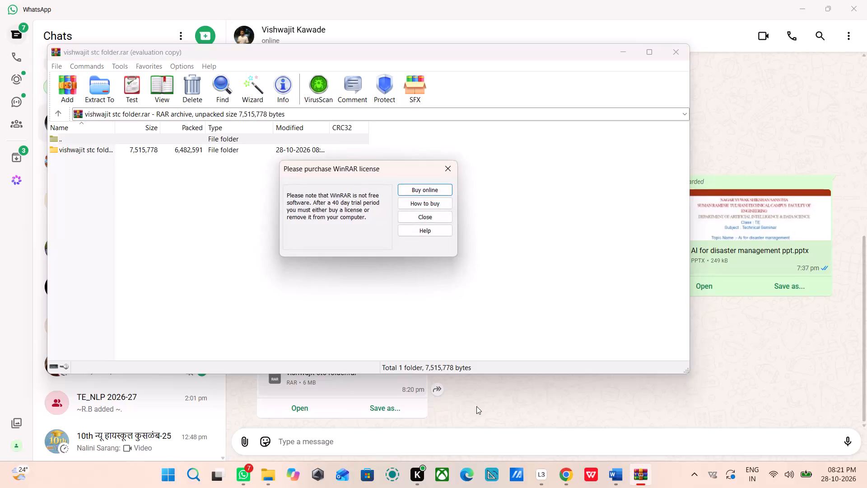
In WinRAR, dismiss the licence notice and open the final synopsis Word document from the archive's stc folder.
{"action": "left_click", "coordinate": [447, 168]}
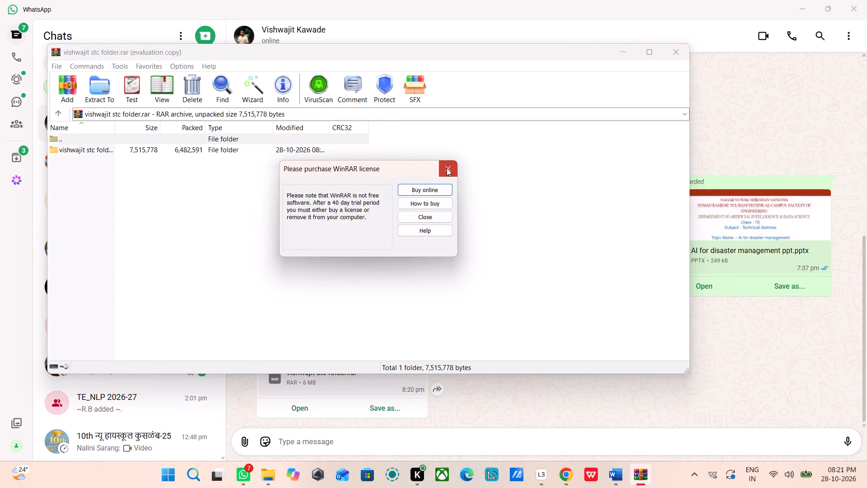
{"action": "left_click", "coordinate": [278, 147]}
{"action": "left_click", "coordinate": [278, 147]}
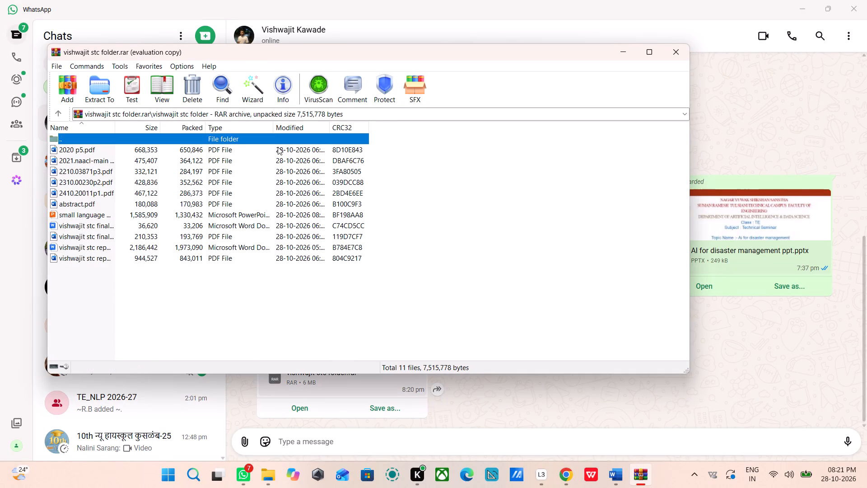
{"action": "left_click", "coordinate": [94, 225]}
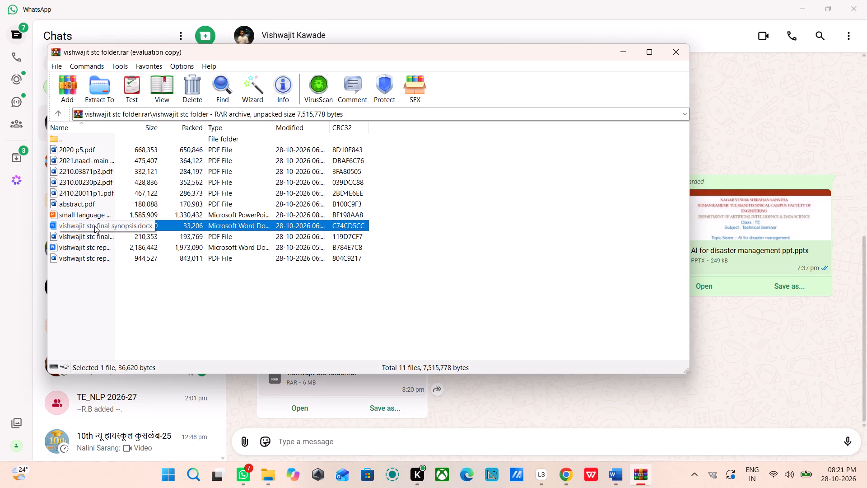
{"action": "double_click", "coordinate": [94, 225]}
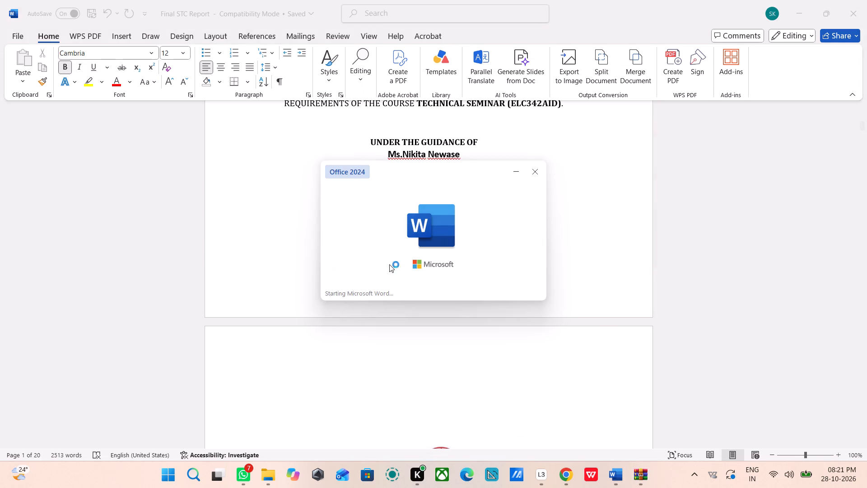
Look through the "Small Language Models(SLMs)" synopsis, checking its references and cover page layout, and close the document.
{"action": "scroll", "coordinate": [451, 254], "scroll_direction": "down", "scroll_amount": 2}
{"action": "scroll", "coordinate": [451, 254], "scroll_direction": "up", "scroll_amount": 1}
{"action": "scroll", "coordinate": [451, 254], "scroll_direction": "down", "scroll_amount": 16}
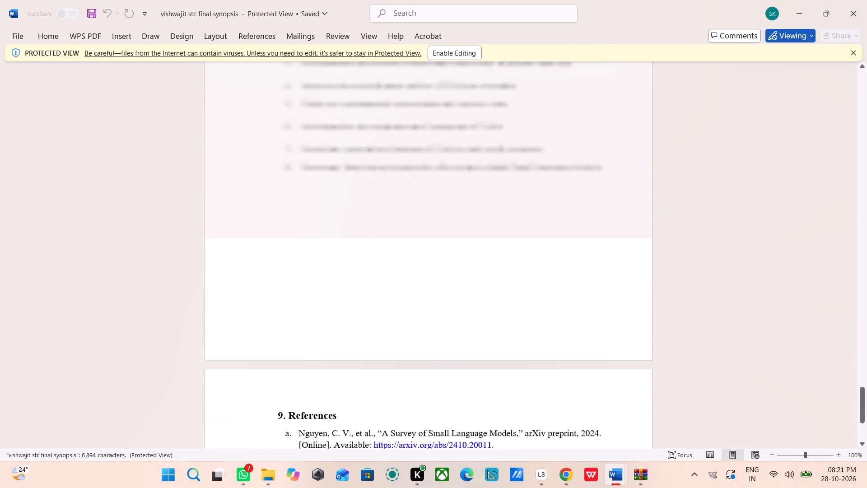
{"action": "scroll", "coordinate": [451, 254], "scroll_direction": "down", "scroll_amount": 9}
{"action": "scroll", "coordinate": [451, 254], "scroll_direction": "up", "scroll_amount": 8}
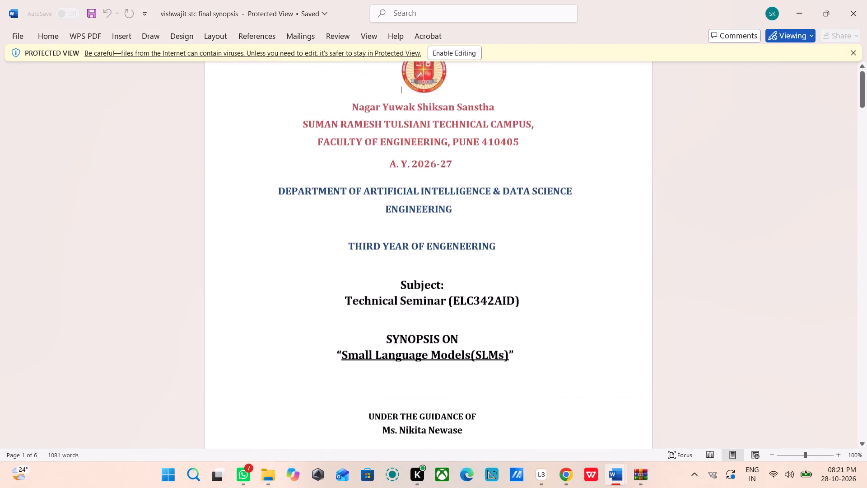
{"action": "scroll", "coordinate": [451, 254], "scroll_direction": "up", "scroll_amount": 6}
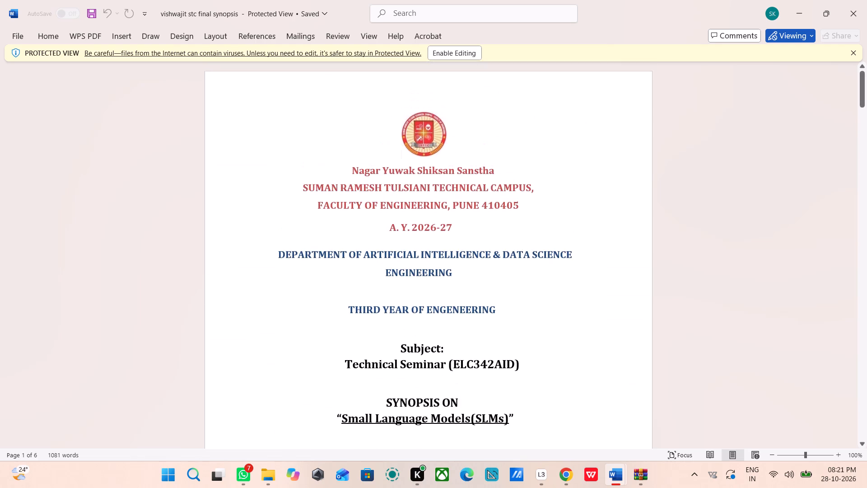
{"action": "scroll", "coordinate": [451, 254], "scroll_direction": "down", "scroll_amount": 1}
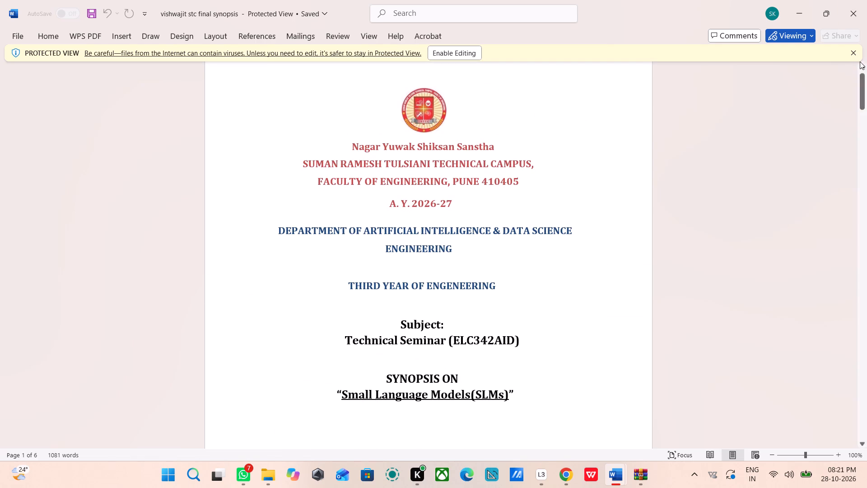
{"action": "left_click", "coordinate": [860, 0]}
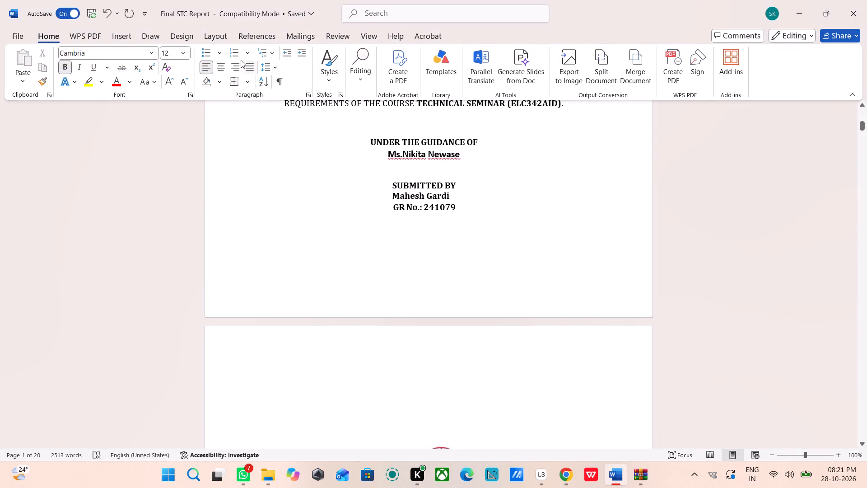
Replace the previous student's name under SUBMITTED BY on the cover with the new student's first name and surname.
{"action": "scroll", "coordinate": [390, 156], "scroll_direction": "up", "scroll_amount": 1}
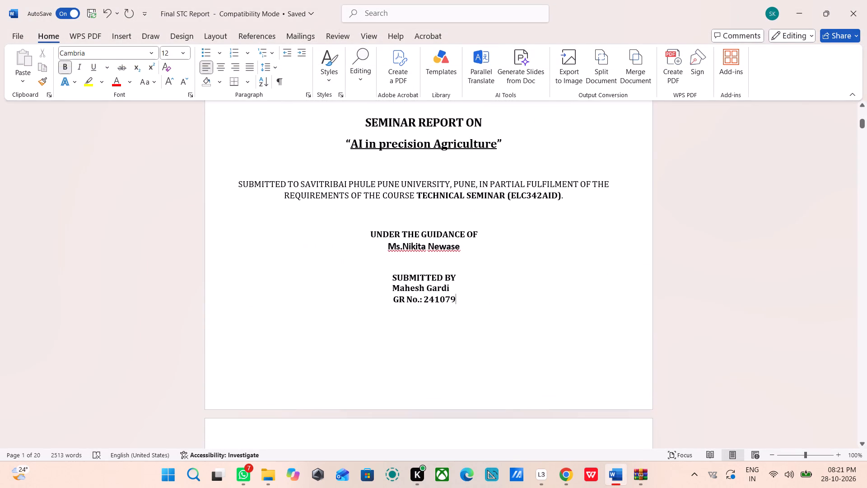
{"action": "left_click", "coordinate": [454, 278]}
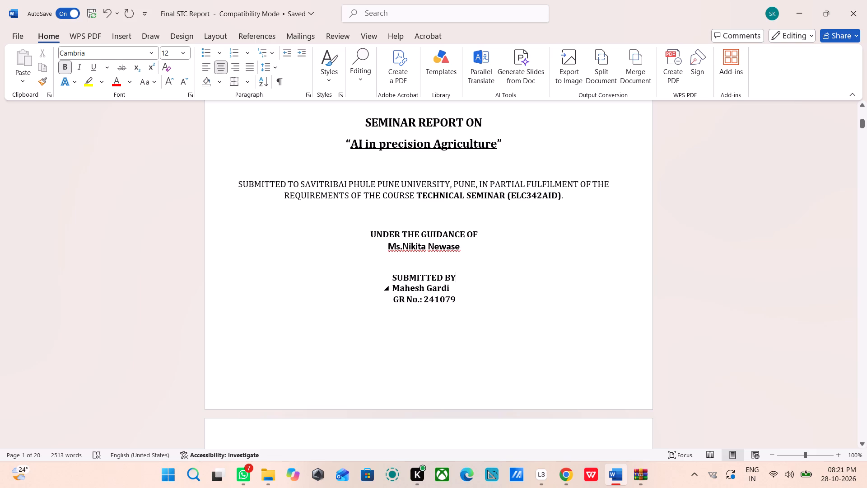
{"action": "left_click", "coordinate": [448, 293]}
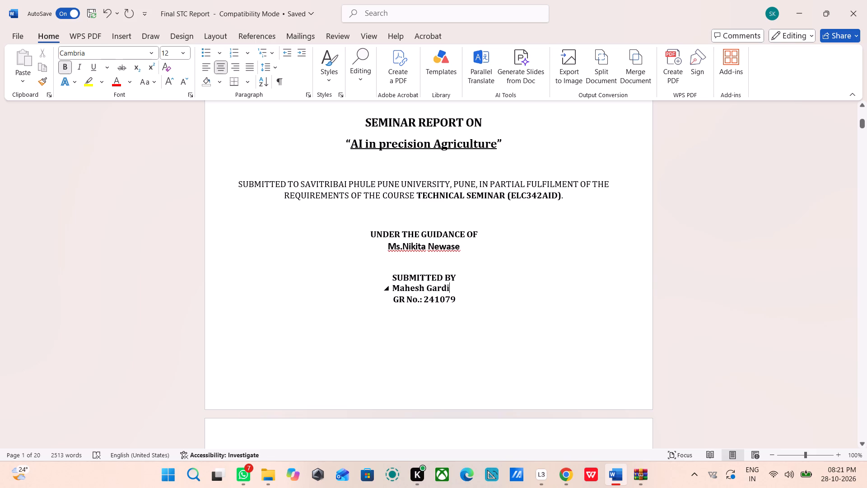
{"action": "left_click", "coordinate": [448, 293]}
{"action": "key", "text": "BackSpace"}
{"action": "key", "text": "BackSpace"}
{"action": "key", "text": "BackSpace"}
{"action": "key", "text": "BackSpace"}
{"action": "key", "text": "BackSpace"}
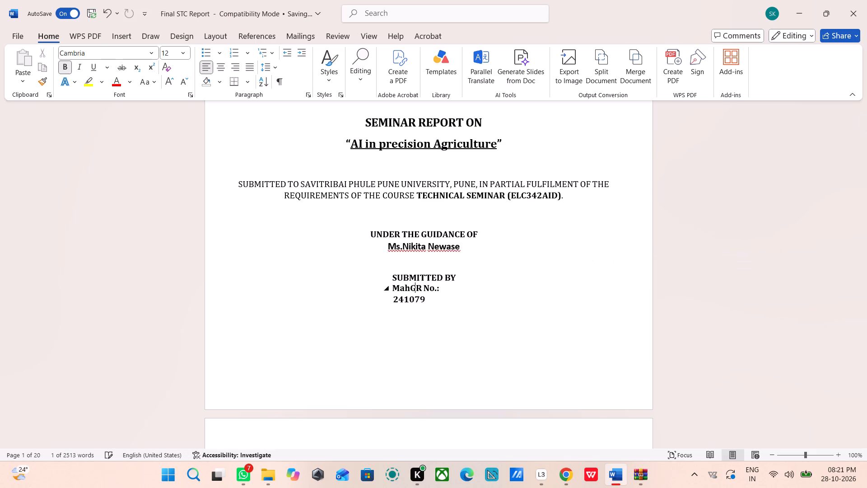
{"action": "key", "text": "BackSpace"}
{"action": "key", "text": "BackSpace"}
{"action": "key", "text": "BackSpace"}
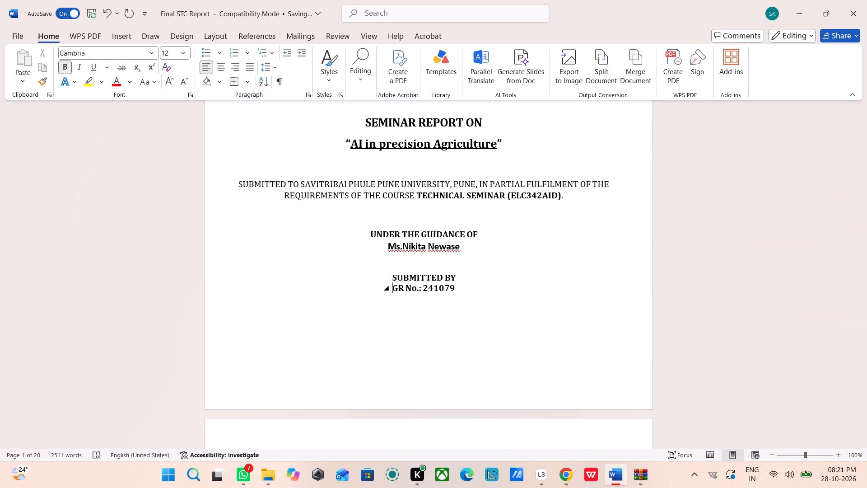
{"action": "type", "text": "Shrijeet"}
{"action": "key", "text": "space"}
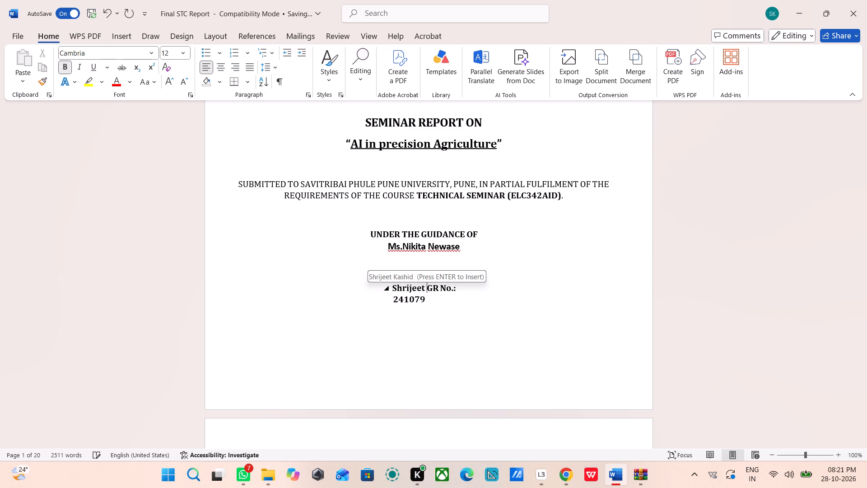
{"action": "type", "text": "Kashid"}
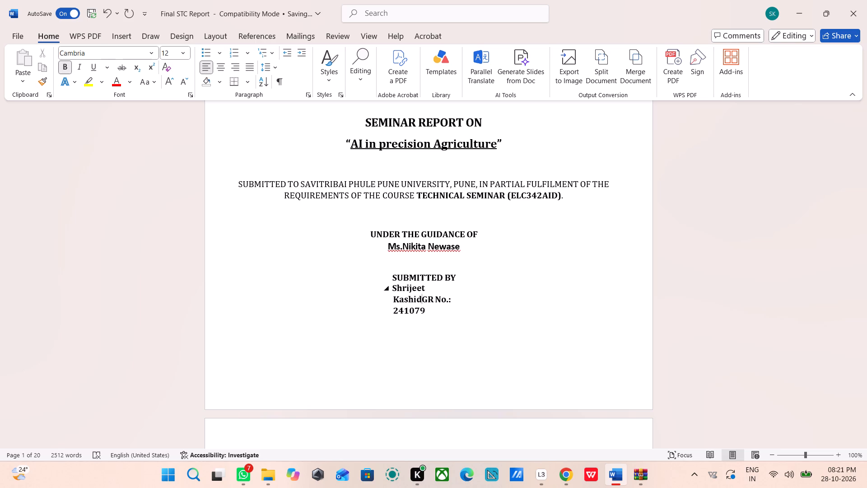
Remove the space between the first name and surname in the student name on the cover.
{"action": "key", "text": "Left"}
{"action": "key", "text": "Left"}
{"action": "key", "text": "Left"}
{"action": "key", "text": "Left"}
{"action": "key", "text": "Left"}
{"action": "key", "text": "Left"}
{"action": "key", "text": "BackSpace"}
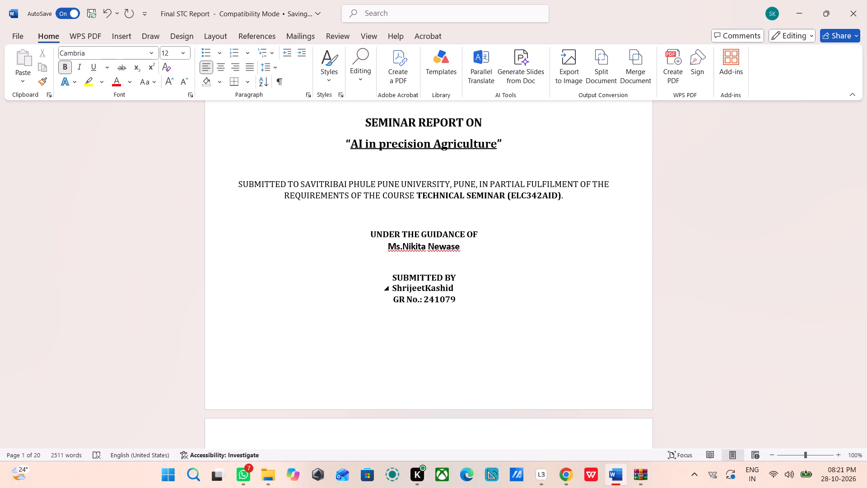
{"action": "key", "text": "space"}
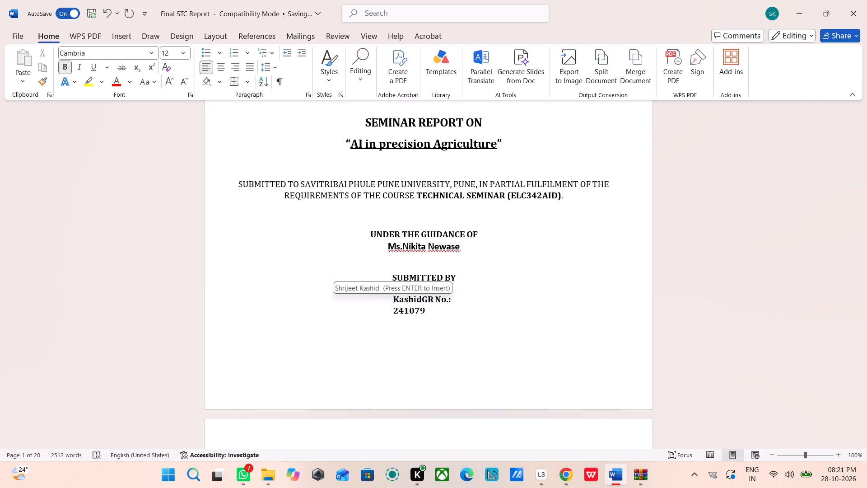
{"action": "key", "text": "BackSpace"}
Delete one character backwards from the start of the student name under SUBMITTED BY on the cover.
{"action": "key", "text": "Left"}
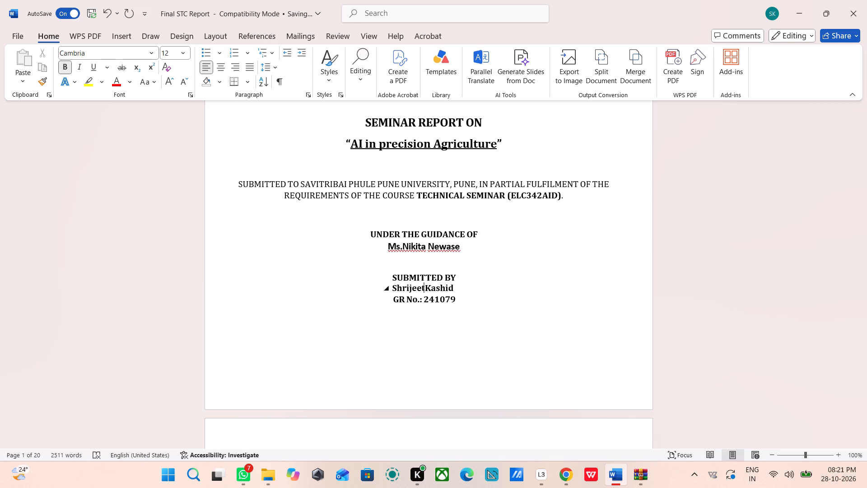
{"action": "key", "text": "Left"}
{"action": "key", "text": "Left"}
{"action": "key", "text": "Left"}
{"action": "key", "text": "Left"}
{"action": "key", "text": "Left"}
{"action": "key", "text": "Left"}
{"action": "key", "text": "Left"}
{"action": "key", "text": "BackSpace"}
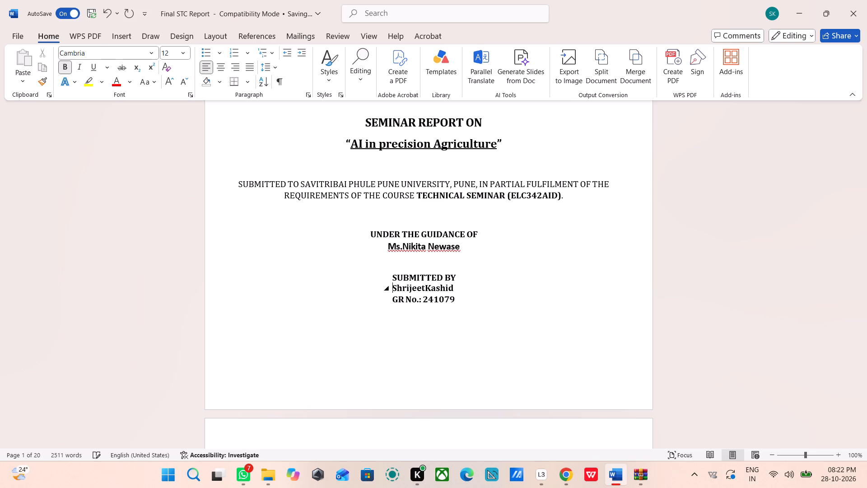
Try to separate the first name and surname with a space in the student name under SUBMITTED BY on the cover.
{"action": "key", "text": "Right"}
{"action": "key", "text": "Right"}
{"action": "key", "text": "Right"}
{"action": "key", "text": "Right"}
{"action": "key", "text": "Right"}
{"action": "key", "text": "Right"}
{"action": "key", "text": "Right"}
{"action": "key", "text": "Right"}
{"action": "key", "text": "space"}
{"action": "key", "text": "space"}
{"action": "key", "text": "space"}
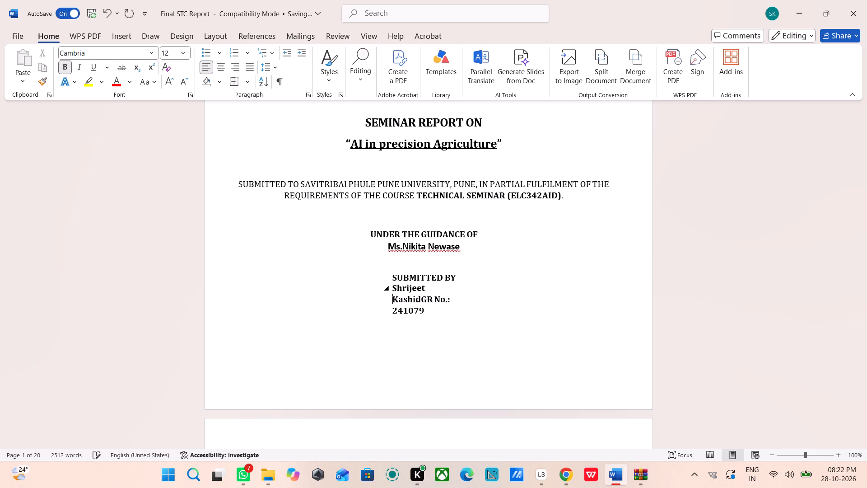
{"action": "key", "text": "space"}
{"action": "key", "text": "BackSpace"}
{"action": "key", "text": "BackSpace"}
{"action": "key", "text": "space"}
Undo the recent edits under SUBMITTED BY on the cover back to the point where the student name is removed.
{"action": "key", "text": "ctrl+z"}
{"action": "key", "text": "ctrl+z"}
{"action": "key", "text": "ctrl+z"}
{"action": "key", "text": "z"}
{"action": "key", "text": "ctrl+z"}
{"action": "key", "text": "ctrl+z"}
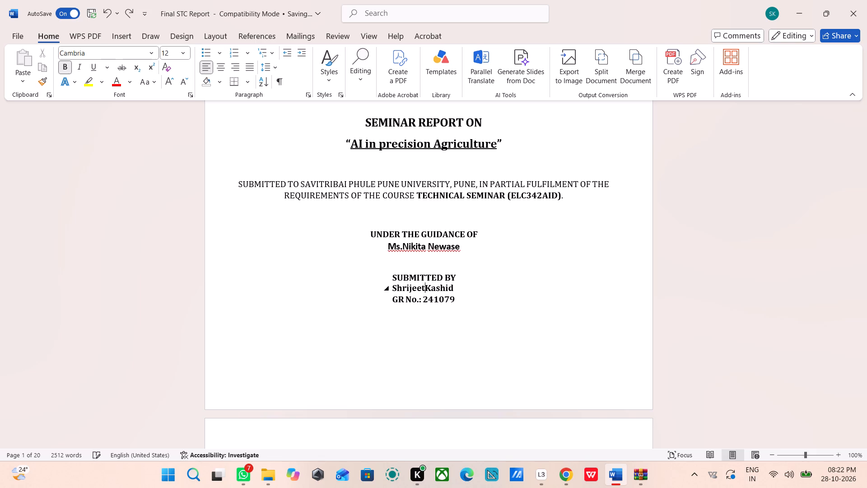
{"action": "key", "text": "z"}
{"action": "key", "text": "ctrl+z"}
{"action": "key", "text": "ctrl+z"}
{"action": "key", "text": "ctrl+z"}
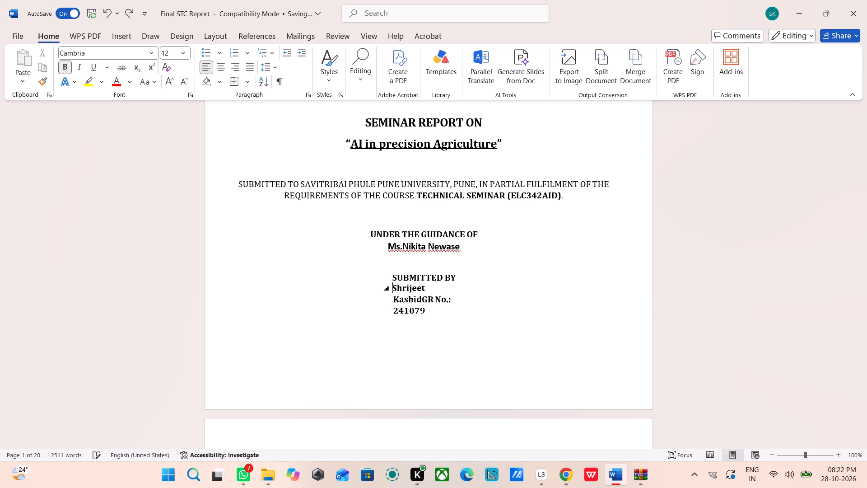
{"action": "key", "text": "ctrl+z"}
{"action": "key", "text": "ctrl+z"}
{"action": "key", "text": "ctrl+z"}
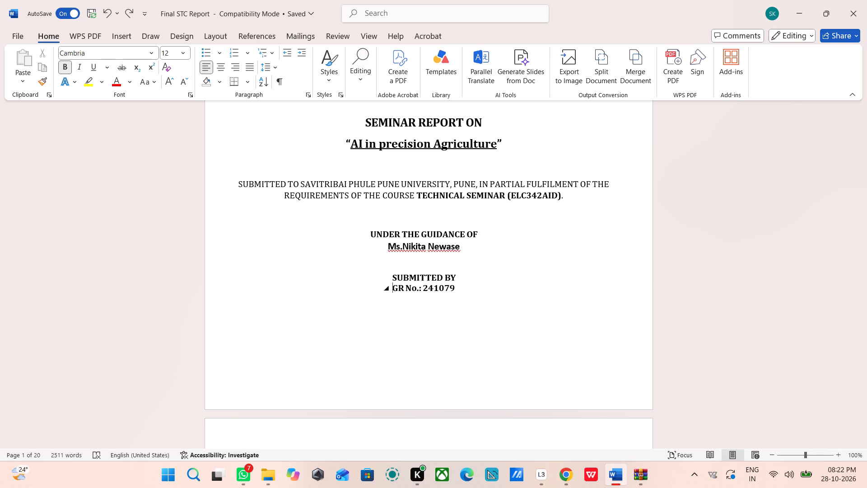
Add two line breaks before the cover's GR No. and enter the new student's first name and surname on the line directly above it.
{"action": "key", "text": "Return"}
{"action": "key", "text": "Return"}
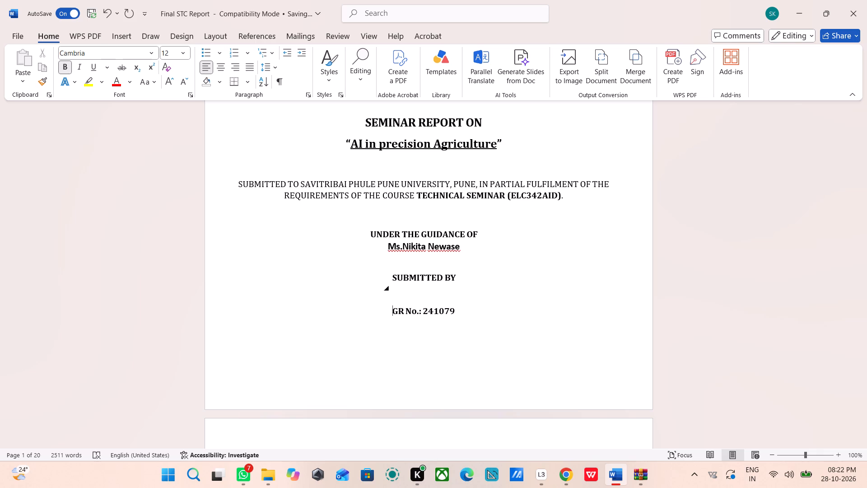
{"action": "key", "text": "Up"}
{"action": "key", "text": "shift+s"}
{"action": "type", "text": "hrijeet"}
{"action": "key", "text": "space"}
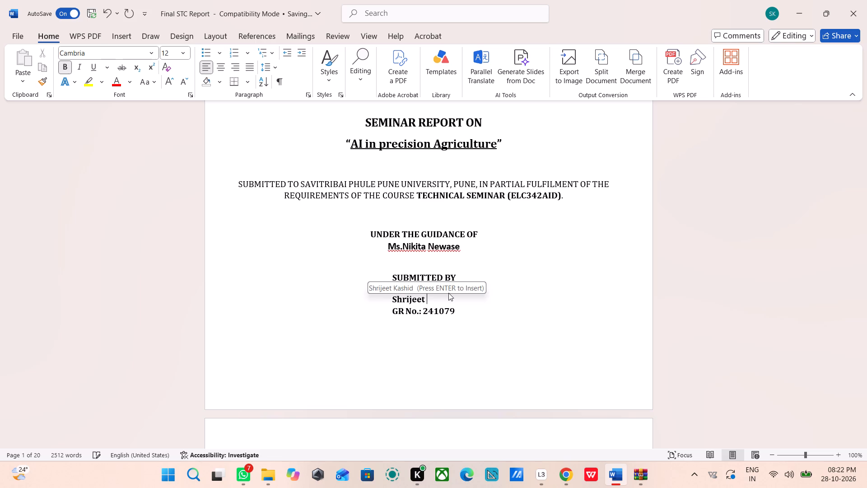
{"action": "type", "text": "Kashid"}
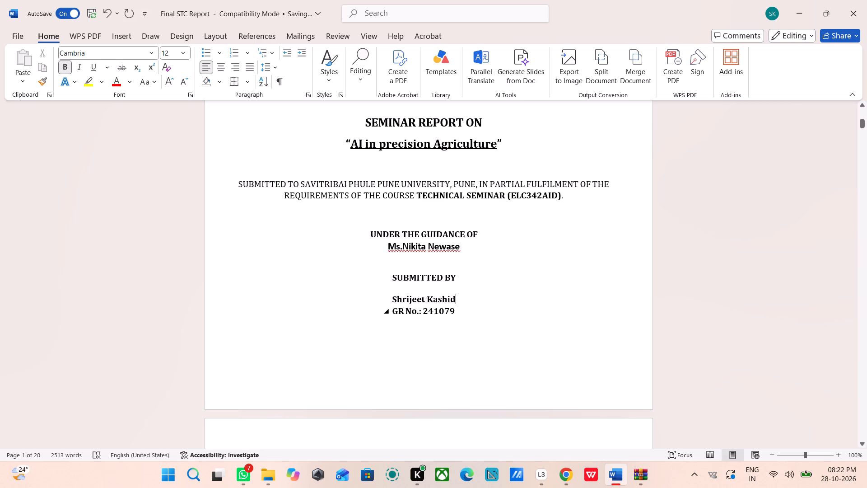
Replace the previous student's name in the certificate statement with "Mr" and the new student's first name and surname.
{"action": "scroll", "coordinate": [387, 330], "scroll_direction": "down", "scroll_amount": 1}
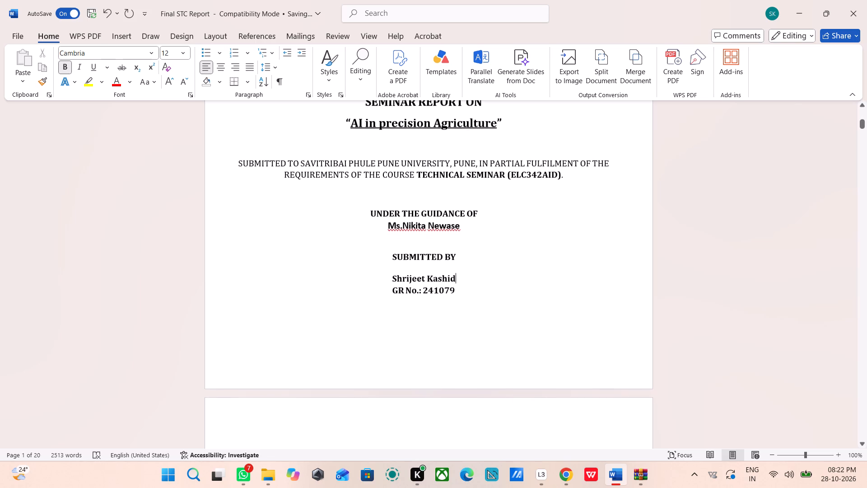
{"action": "scroll", "coordinate": [387, 330], "scroll_direction": "up", "scroll_amount": 1}
{"action": "scroll", "coordinate": [387, 330], "scroll_direction": "down", "scroll_amount": 2}
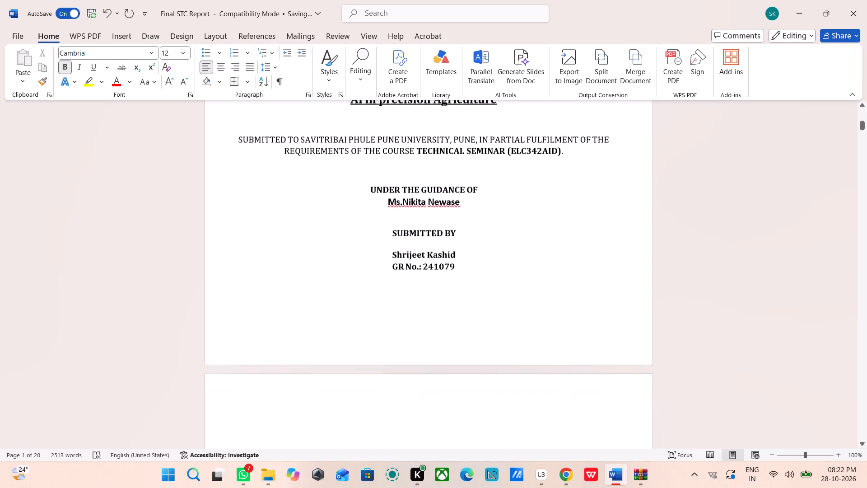
{"action": "scroll", "coordinate": [387, 330], "scroll_direction": "down", "scroll_amount": 3}
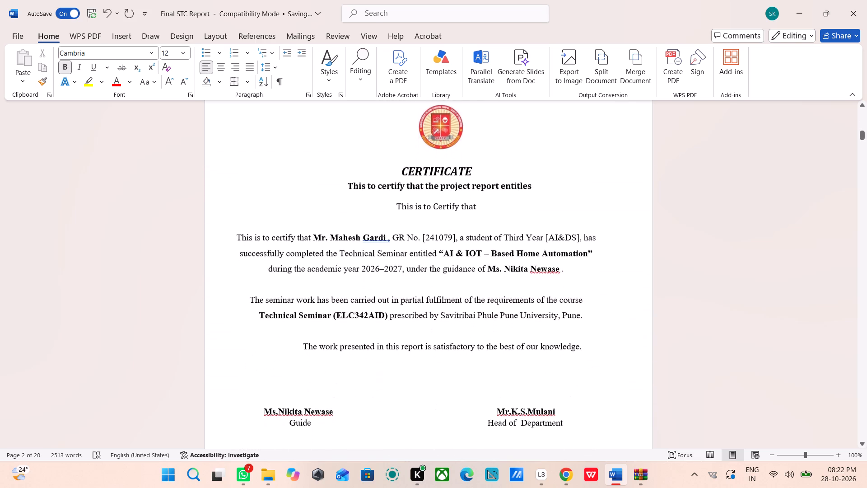
{"action": "left_click", "coordinate": [386, 238]}
{"action": "key", "text": "BackSpace"}
{"action": "key", "text": "BackSpace"}
{"action": "key", "text": "BackSpace"}
{"action": "key", "text": "BackSpace"}
{"action": "key", "text": "BackSpace"}
{"action": "key", "text": "BackSpace"}
{"action": "key", "text": "BackSpace"}
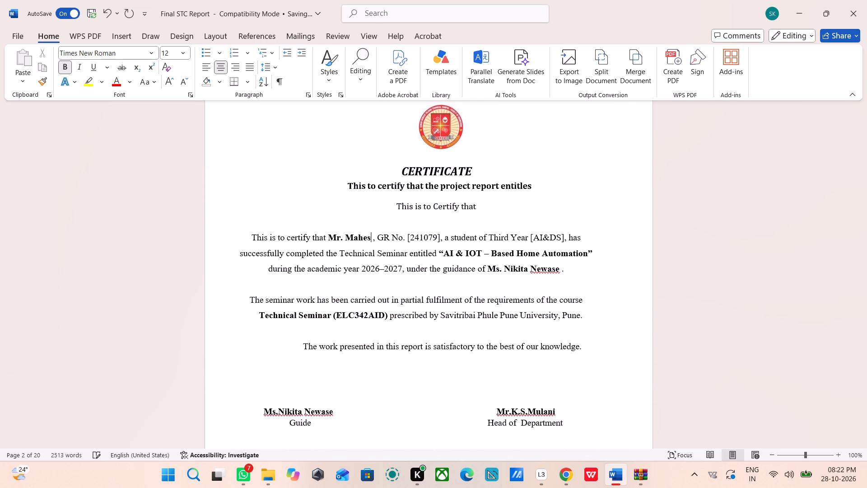
{"action": "key", "text": "BackSpace"}
{"action": "key", "text": "BackSpace"}
{"action": "key", "text": "BackSpace"}
{"action": "key", "text": "BackSpace"}
{"action": "key", "text": "BackSpace"}
{"action": "key", "text": "BackSpace"}
{"action": "key", "text": "BackSpace"}
{"action": "key", "text": "BackSpace"}
{"action": "key", "text": "BackSpace"}
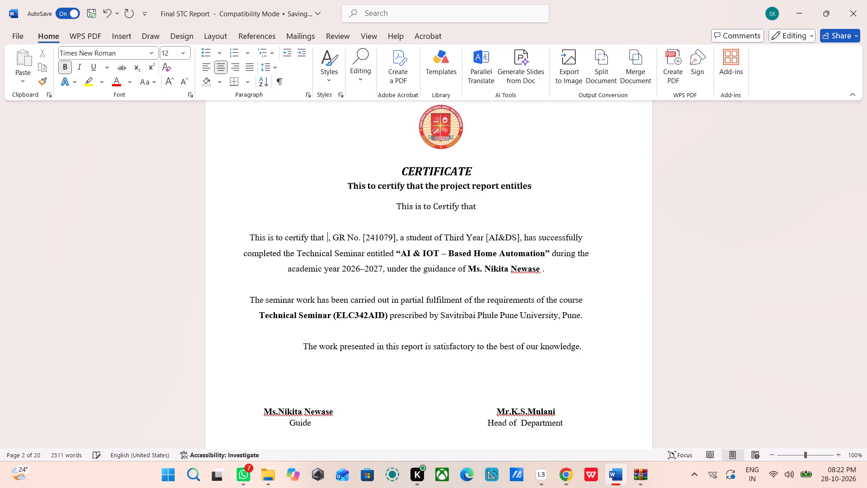
{"action": "key", "text": "ctrl+z"}
{"action": "key", "text": "ctrl+z"}
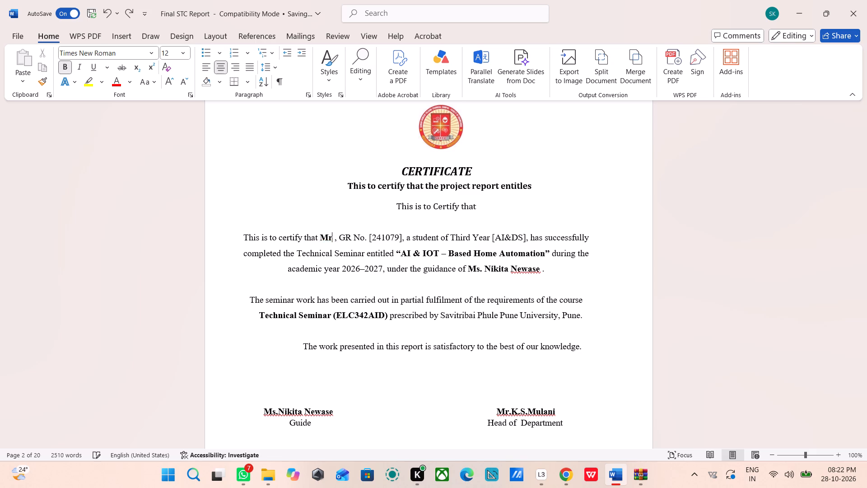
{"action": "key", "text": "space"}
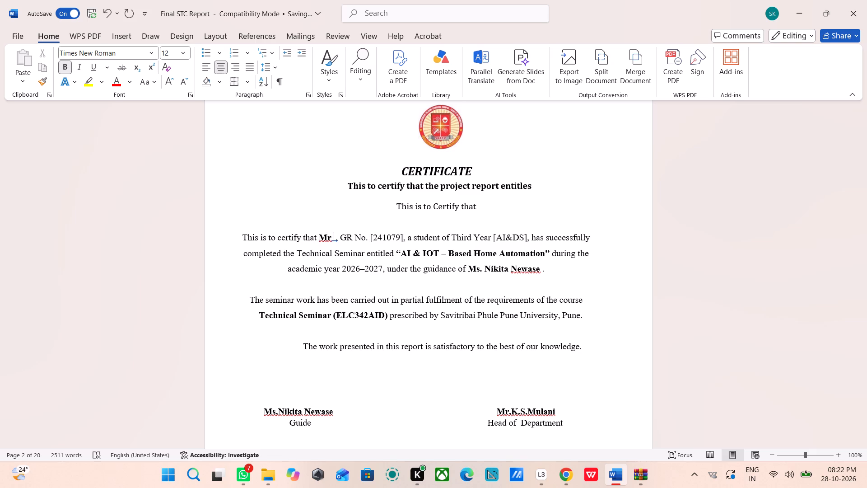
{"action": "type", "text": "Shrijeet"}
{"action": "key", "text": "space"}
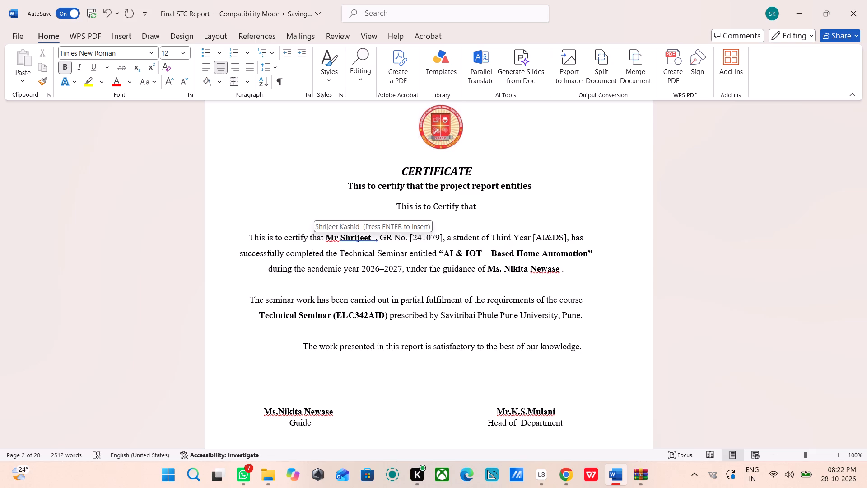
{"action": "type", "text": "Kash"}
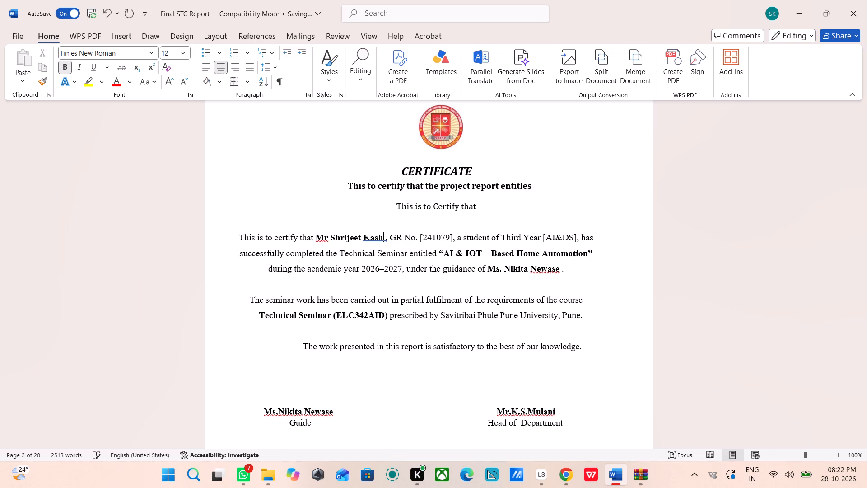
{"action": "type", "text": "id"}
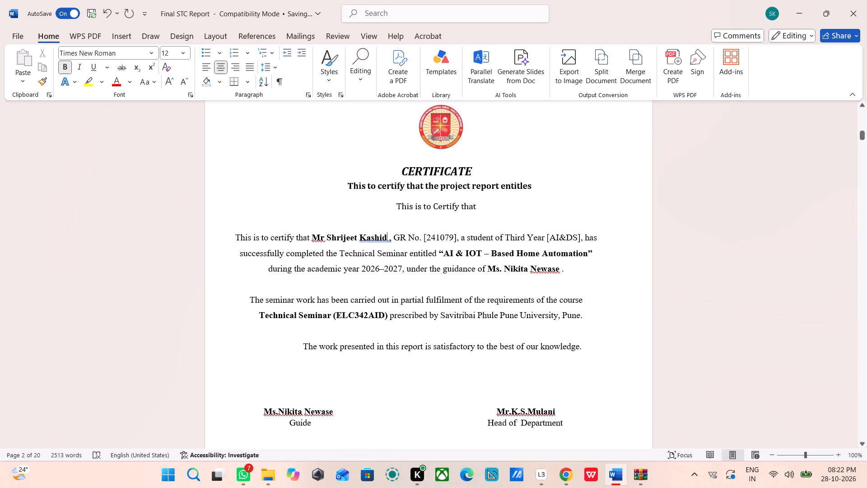
Replace the GR No. in the certificate statement with the new student's GR number, keeping the square brackets.
{"action": "left_click", "coordinate": [436, 241]}
{"action": "key", "text": "BackSpace"}
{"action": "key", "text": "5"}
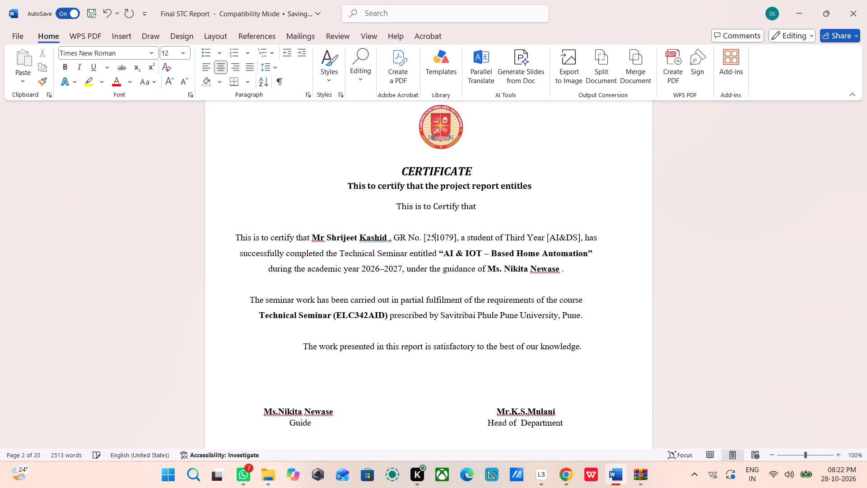
{"action": "left_click", "coordinate": [443, 242]}
{"action": "key", "text": "BackSpace"}
{"action": "key", "text": "BackSpace"}
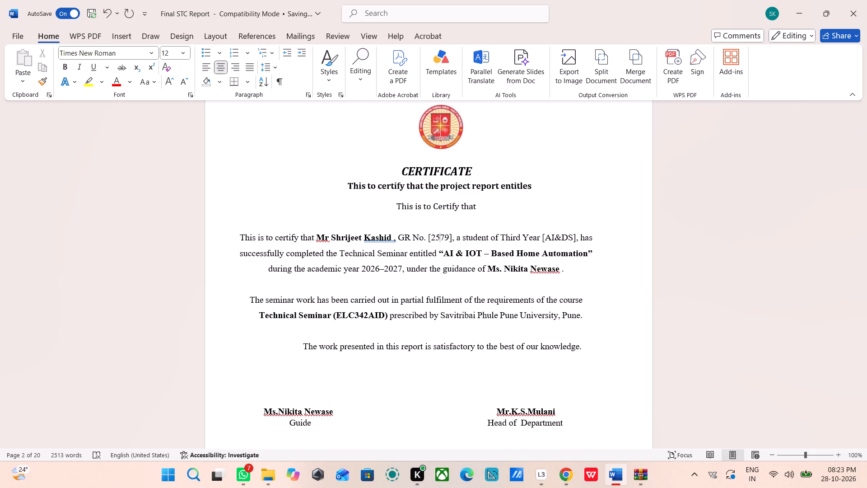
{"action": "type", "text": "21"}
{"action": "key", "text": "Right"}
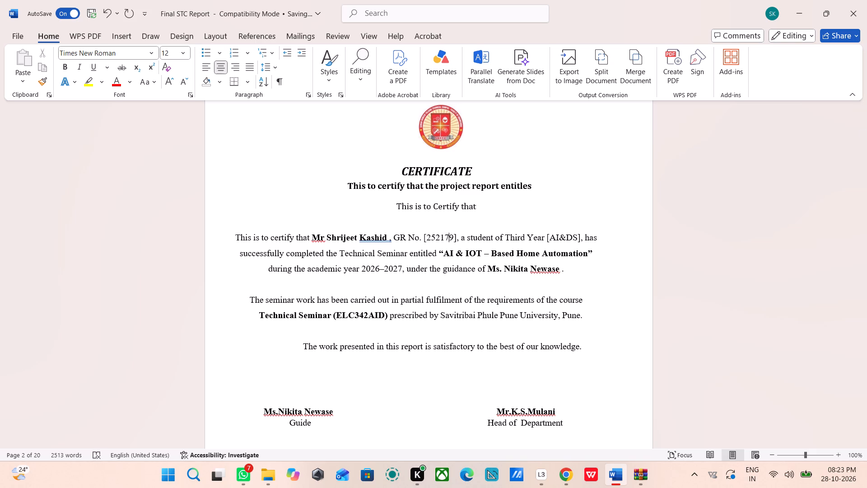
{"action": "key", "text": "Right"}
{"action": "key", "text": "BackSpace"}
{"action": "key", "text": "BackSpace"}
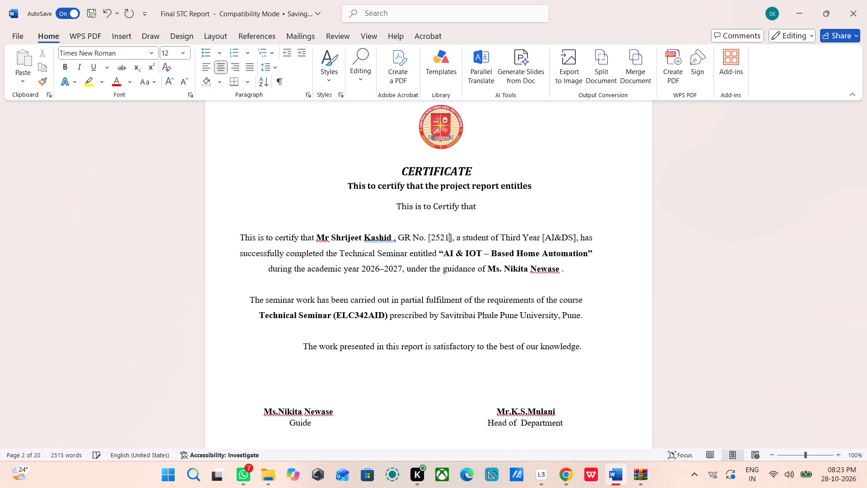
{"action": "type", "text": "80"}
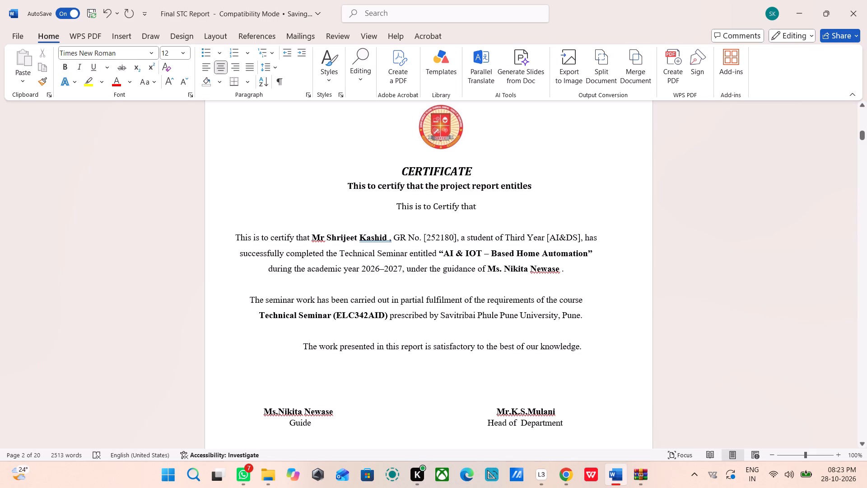
Change the seminar title in the certificate text to "AI in Precision Agriculture", keeping its opening "AI" and the quotation marks.
{"action": "scroll", "coordinate": [430, 271], "scroll_direction": "down", "scroll_amount": 1}
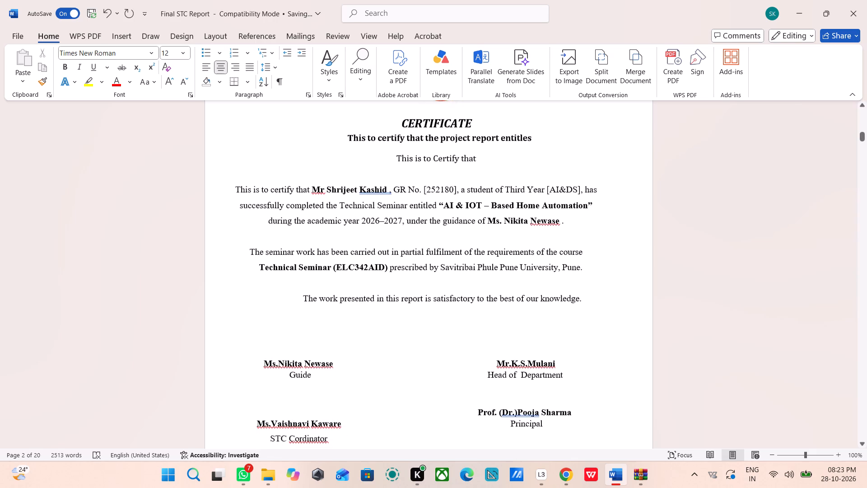
{"action": "left_click", "coordinate": [456, 204]}
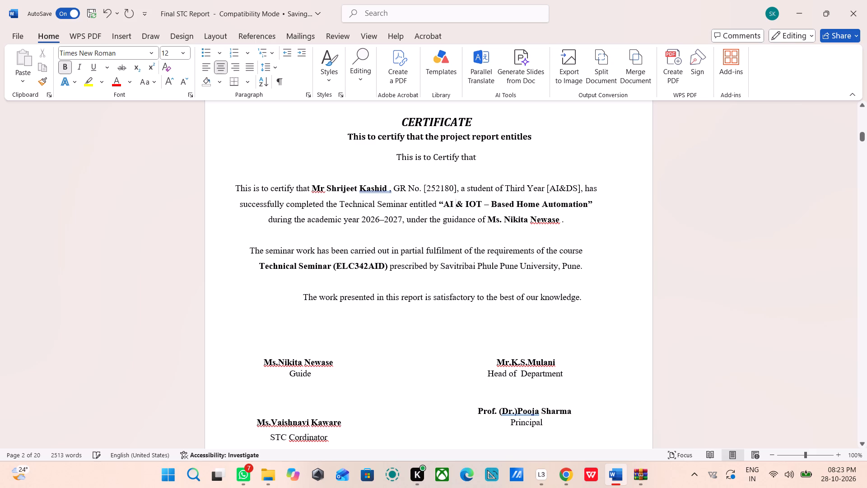
{"action": "key", "text": "Delete"}
{"action": "key", "text": "Delete"}
{"action": "key", "text": "Delete"}
{"action": "key", "text": "Delete"}
{"action": "key", "text": "Delete"}
{"action": "key", "text": "Delete"}
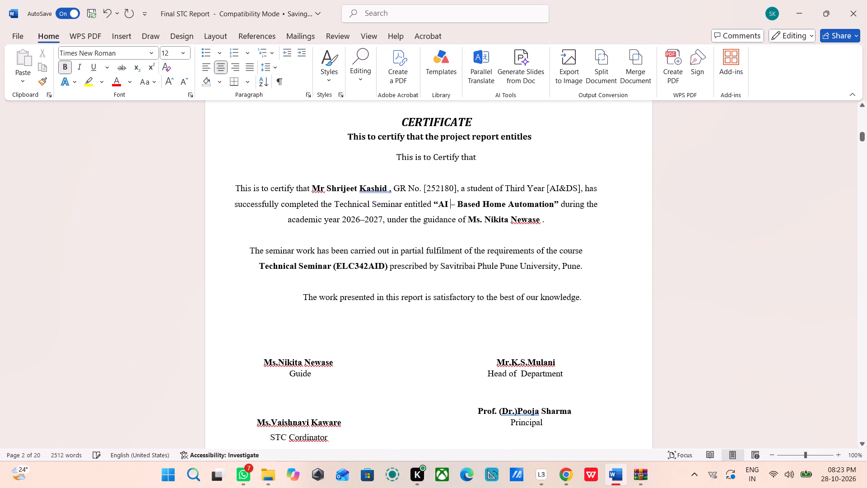
{"action": "key", "text": "Delete"}
{"action": "key", "text": "Delete"}
{"action": "key", "text": "Delete"}
{"action": "key", "text": "Delete"}
{"action": "key", "text": "Delete"}
{"action": "key", "text": "Delete"}
{"action": "key", "text": "Delete"}
{"action": "key", "text": "Delete"}
{"action": "key", "text": "Delete"}
{"action": "key", "text": "Delete"}
{"action": "key", "text": "Delete"}
{"action": "key", "text": "Delete"}
{"action": "key", "text": "Delete"}
{"action": "key", "text": "Delete"}
{"action": "key", "text": "Delete"}
{"action": "key", "text": "Delete"}
{"action": "key", "text": "Delete"}
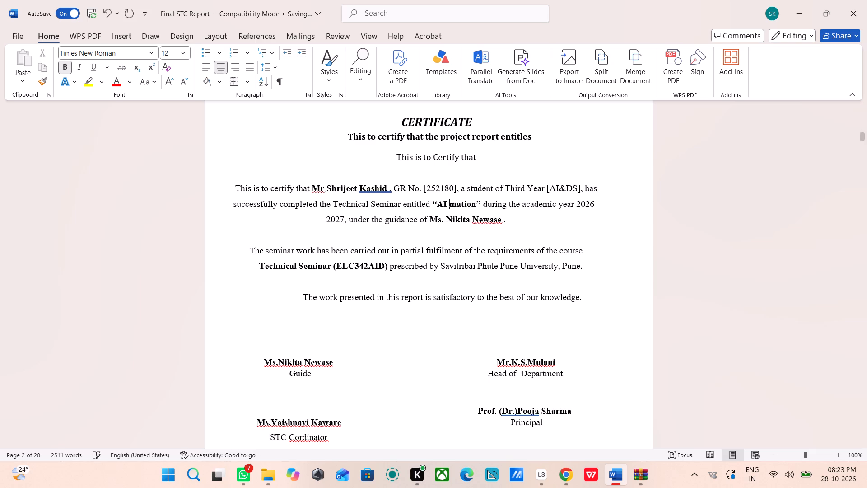
{"action": "key", "text": "Delete"}
{"action": "key", "text": "Delete"}
{"action": "key", "text": "Delete"}
{"action": "key", "text": "Delete"}
{"action": "key", "text": "Delete"}
{"action": "key", "text": "Delete"}
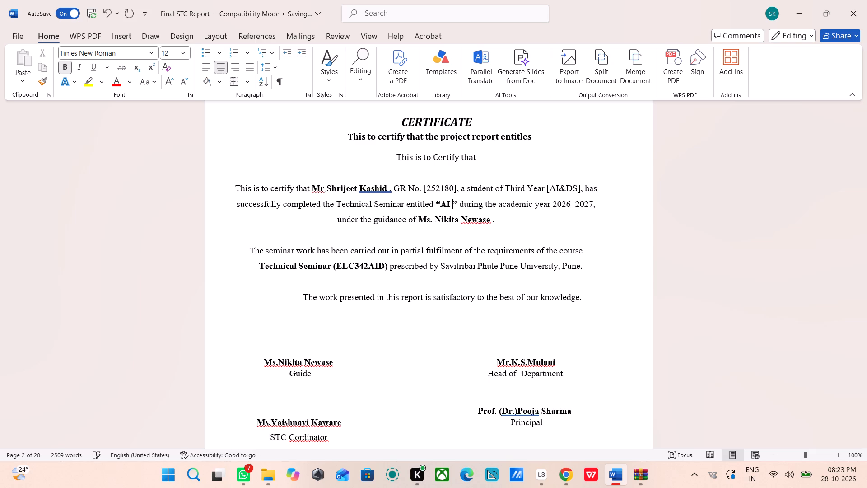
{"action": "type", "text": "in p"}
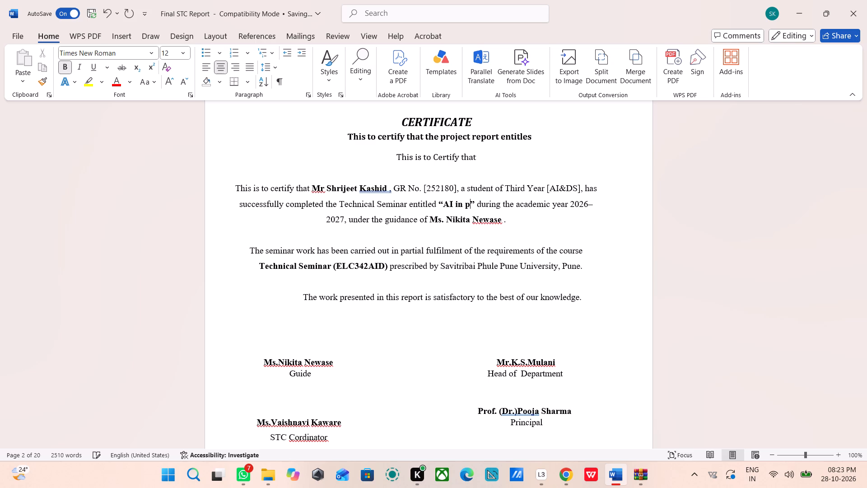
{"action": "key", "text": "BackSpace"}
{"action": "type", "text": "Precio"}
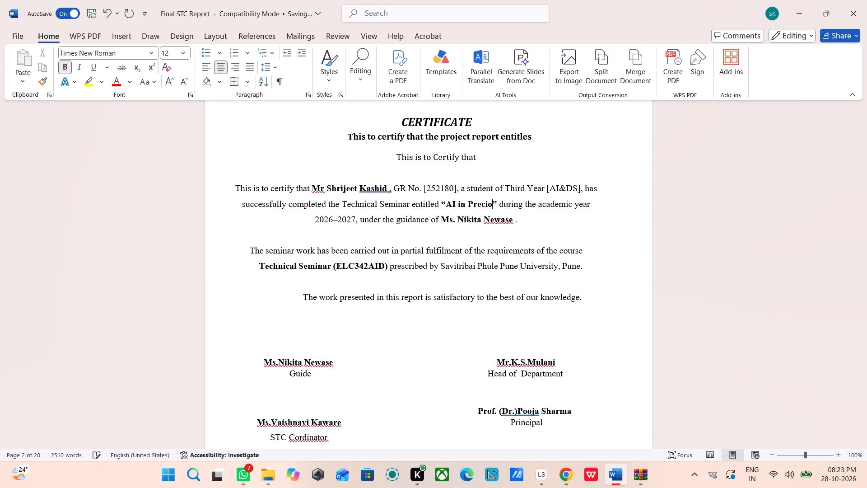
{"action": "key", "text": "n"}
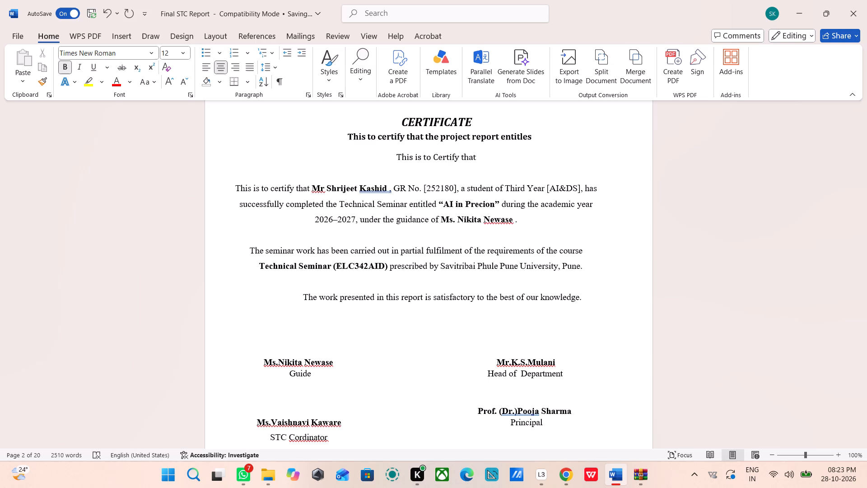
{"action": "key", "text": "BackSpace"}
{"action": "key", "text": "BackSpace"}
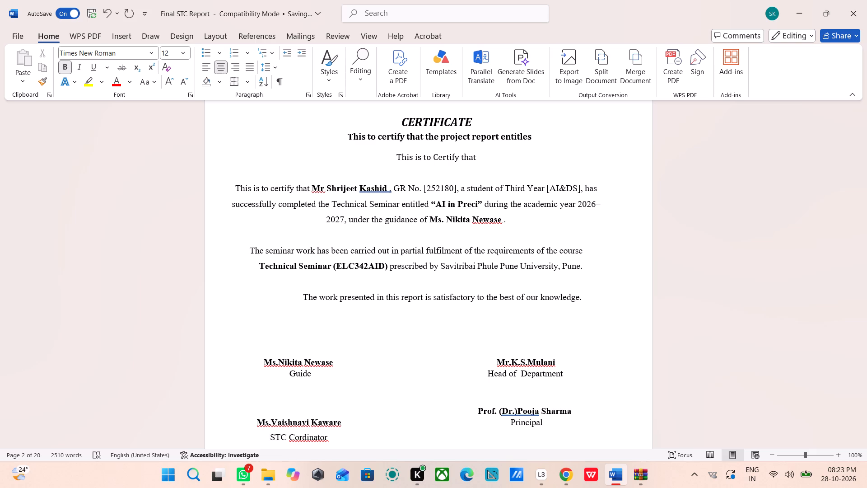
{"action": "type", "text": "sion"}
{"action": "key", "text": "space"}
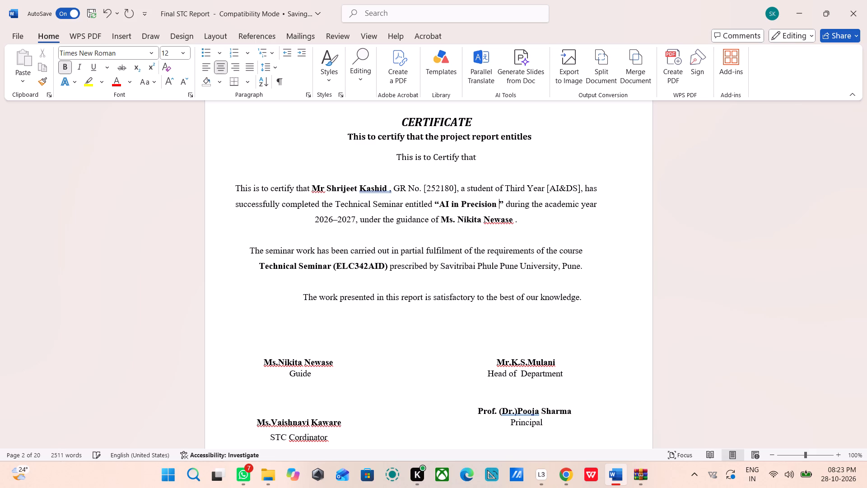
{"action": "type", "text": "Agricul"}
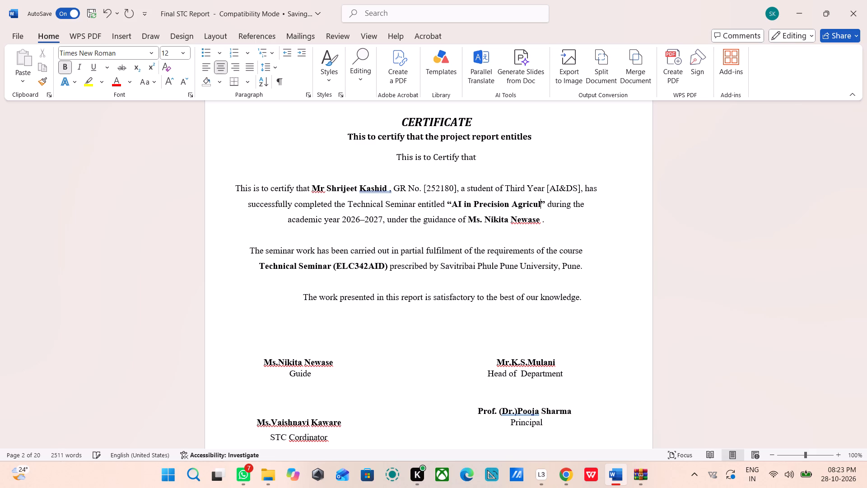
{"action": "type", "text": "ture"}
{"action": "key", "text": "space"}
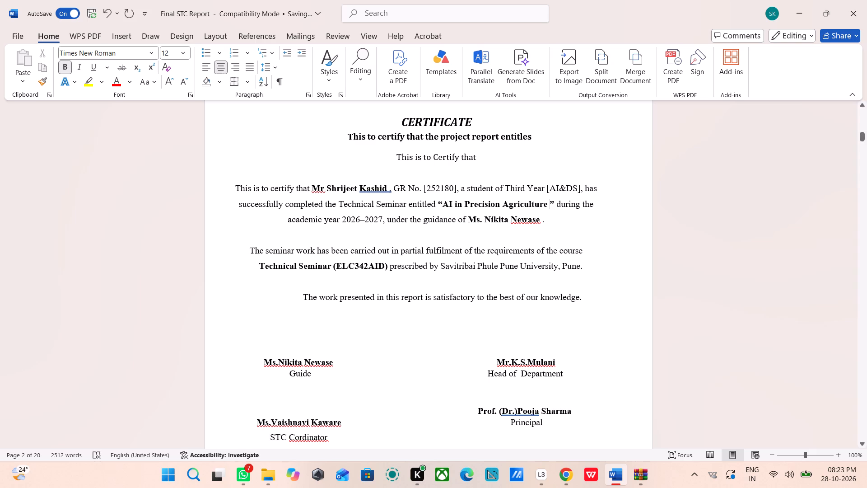
Replace the previous student's name under STUDENT NAME at the end of the acknowledgements with the new student's first name and surname.
{"action": "scroll", "coordinate": [415, 228], "scroll_direction": "down", "scroll_amount": 1}
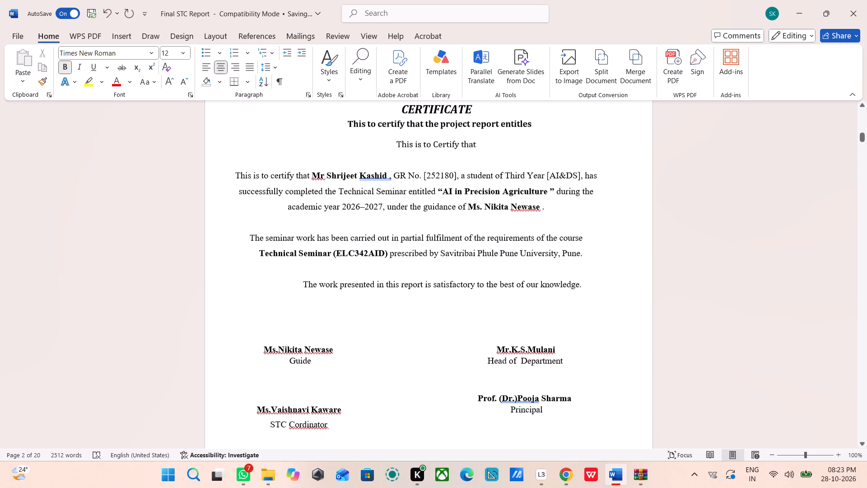
{"action": "scroll", "coordinate": [415, 228], "scroll_direction": "down", "scroll_amount": 1}
{"action": "scroll", "coordinate": [415, 228], "scroll_direction": "up", "scroll_amount": 1}
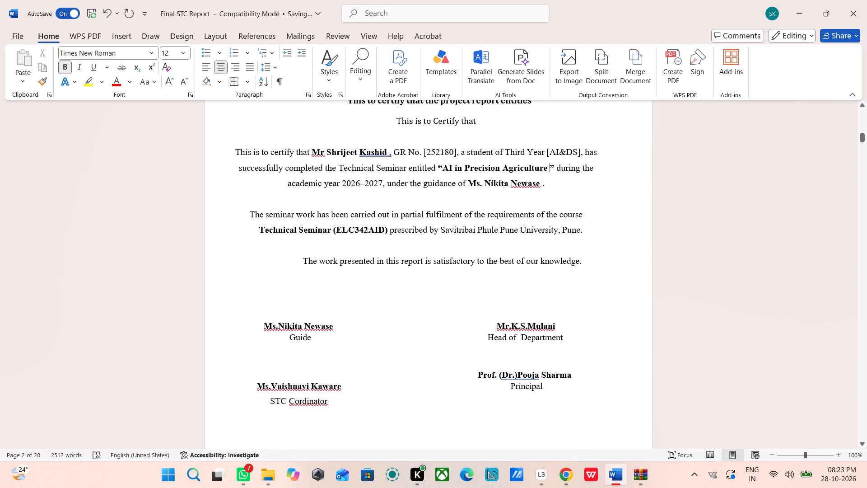
{"action": "scroll", "coordinate": [415, 228], "scroll_direction": "down", "scroll_amount": 3}
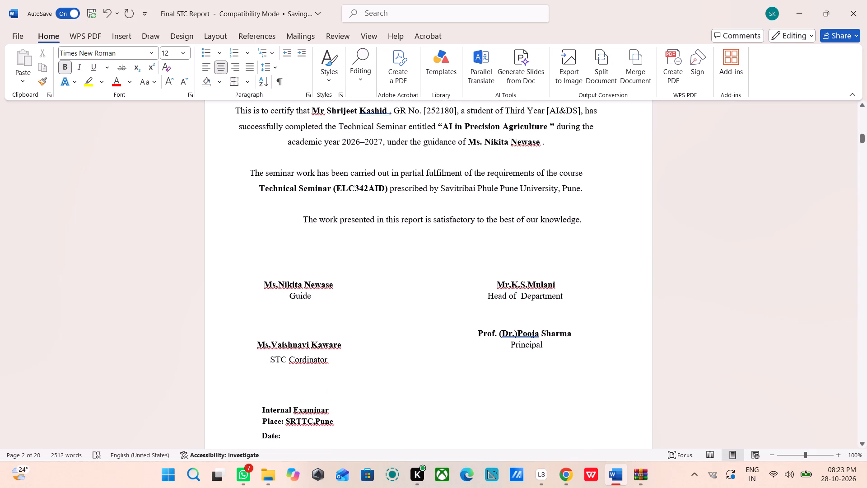
{"action": "scroll", "coordinate": [415, 228], "scroll_direction": "down", "scroll_amount": 3}
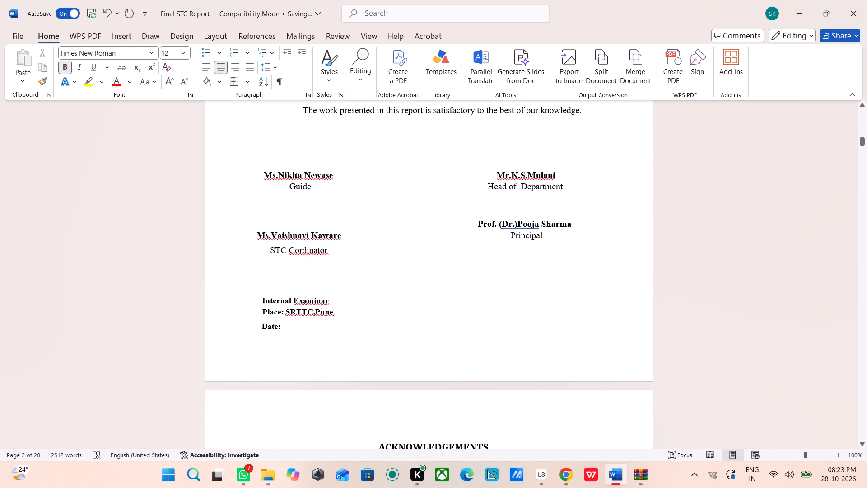
{"action": "scroll", "coordinate": [301, 266], "scroll_direction": "down", "scroll_amount": 1}
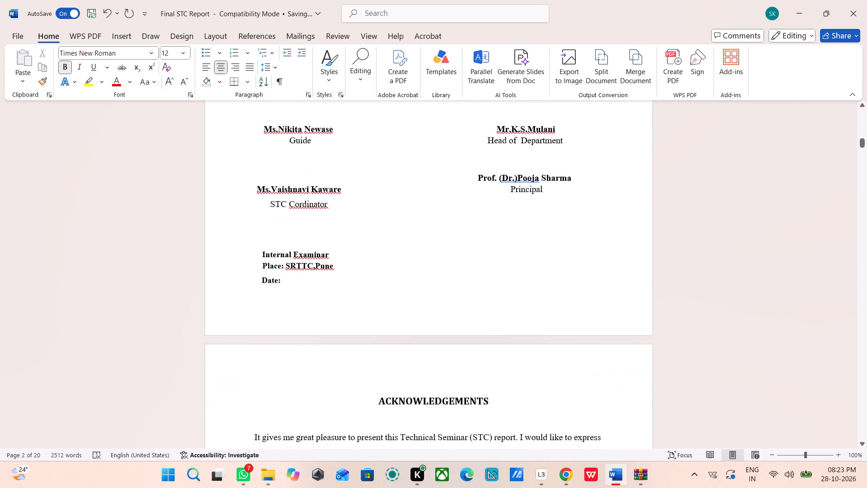
{"action": "scroll", "coordinate": [301, 266], "scroll_direction": "down", "scroll_amount": 3}
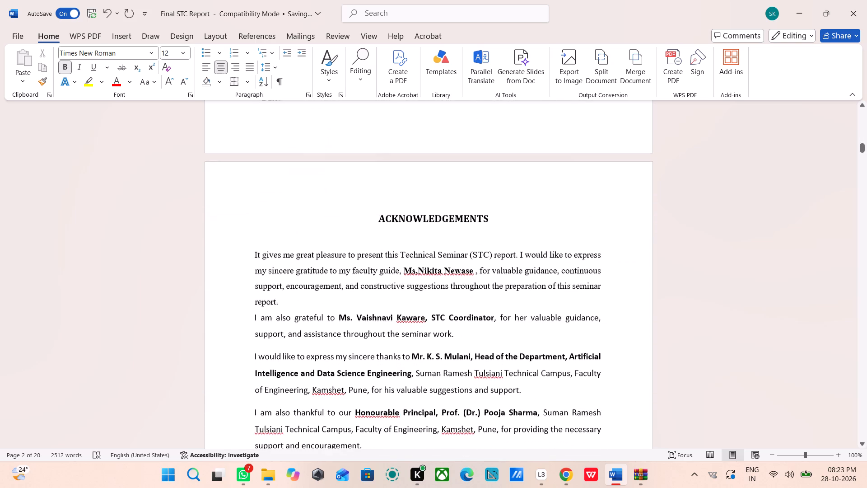
{"action": "scroll", "coordinate": [301, 266], "scroll_direction": "down", "scroll_amount": 1}
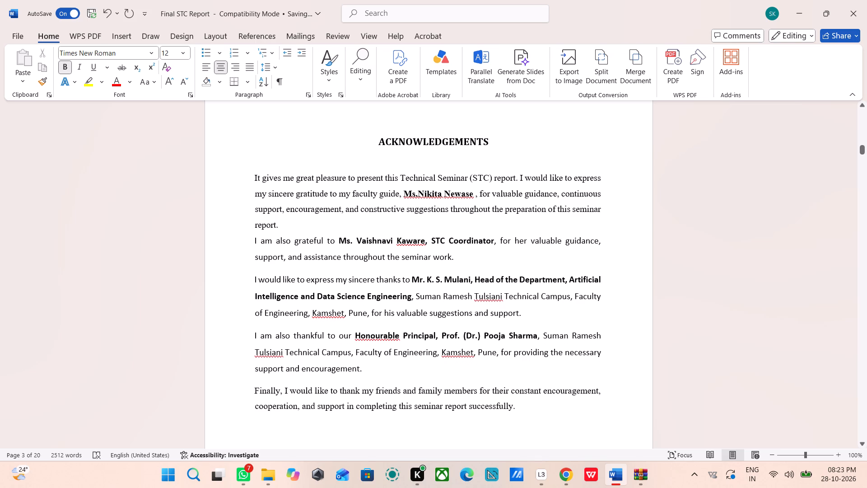
{"action": "scroll", "coordinate": [371, 271], "scroll_direction": "down", "scroll_amount": 2}
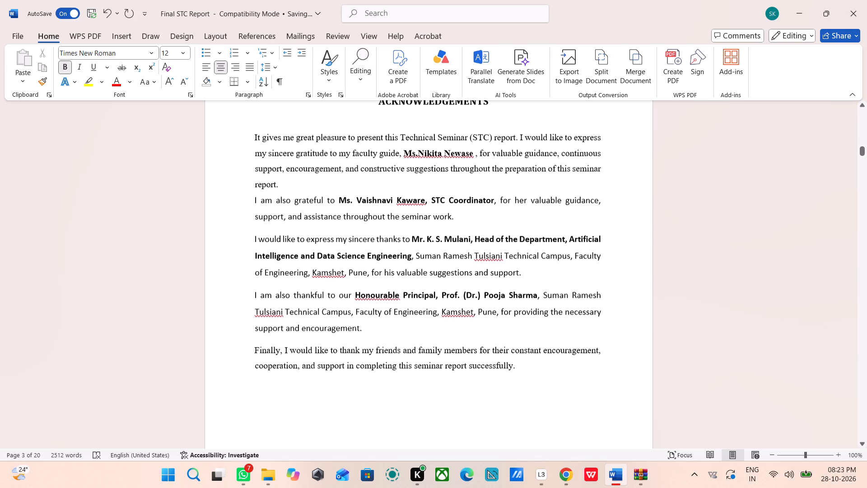
{"action": "scroll", "coordinate": [371, 271], "scroll_direction": "down", "scroll_amount": 4}
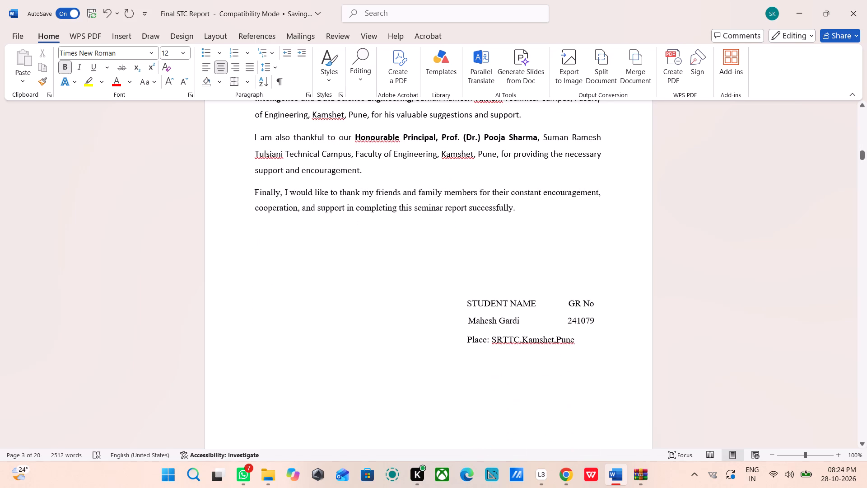
{"action": "left_click", "coordinate": [522, 322]}
{"action": "key", "text": "BackSpace"}
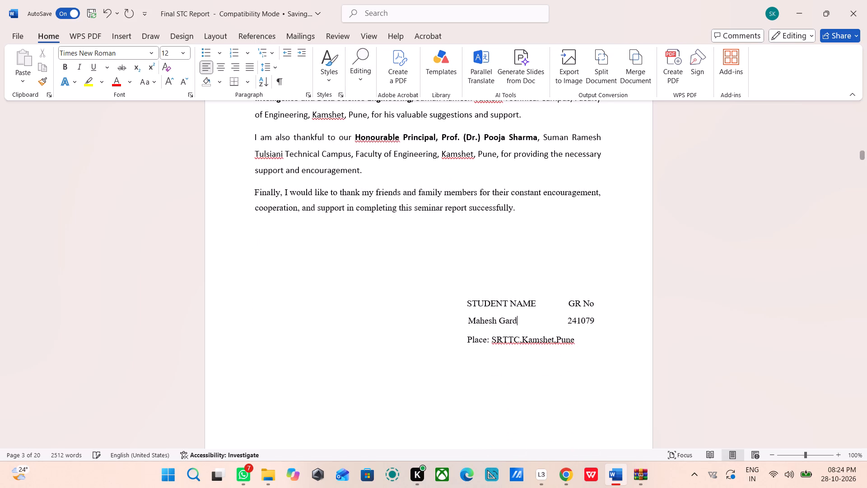
{"action": "key", "text": "BackSpace"}
{"action": "key", "text": "BackSpace"}
{"action": "key", "text": "BackSpace"}
{"action": "key", "text": "BackSpace"}
{"action": "key", "text": "BackSpace"}
{"action": "key", "text": "BackSpace"}
{"action": "key", "text": "BackSpace"}
{"action": "key", "text": "BackSpace"}
{"action": "key", "text": "BackSpace"}
{"action": "key", "text": "BackSpace"}
{"action": "key", "text": "BackSpace"}
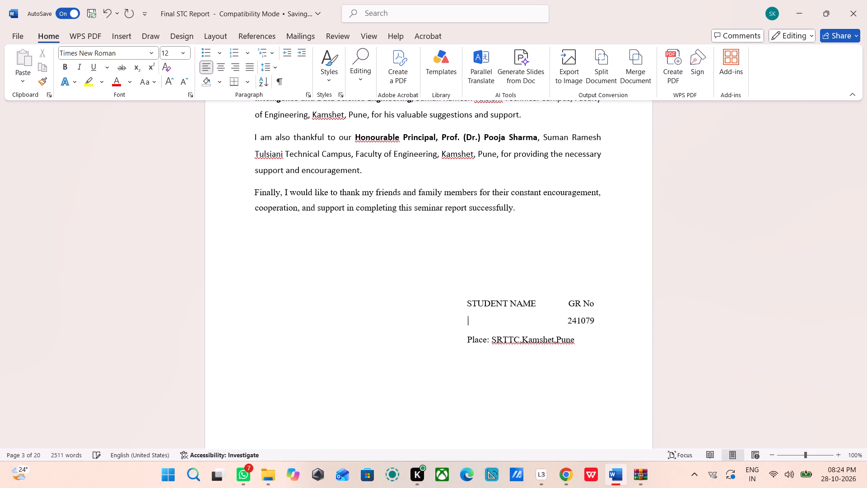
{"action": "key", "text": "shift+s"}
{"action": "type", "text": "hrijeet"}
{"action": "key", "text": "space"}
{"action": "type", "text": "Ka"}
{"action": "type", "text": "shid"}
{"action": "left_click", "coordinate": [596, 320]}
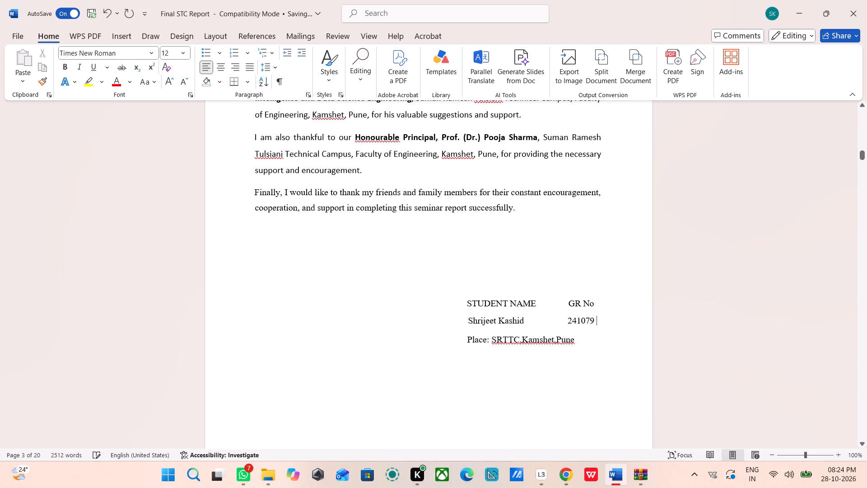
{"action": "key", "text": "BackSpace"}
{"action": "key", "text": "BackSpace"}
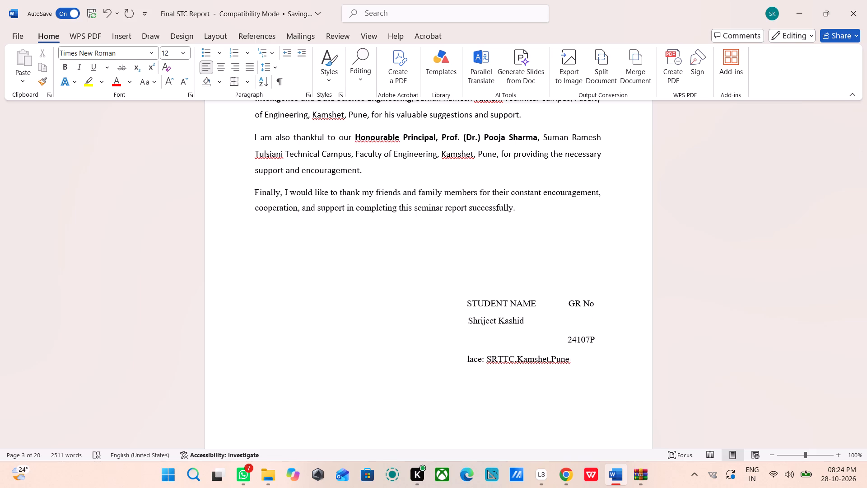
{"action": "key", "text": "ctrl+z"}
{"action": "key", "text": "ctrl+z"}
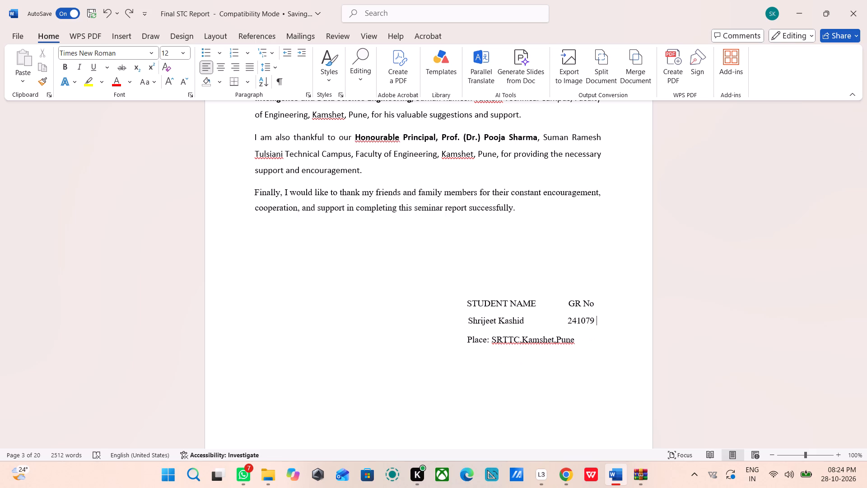
Change the GR No beside the student name in the acknowledgements to the new student's number, as given in the certificate text.
{"action": "key", "text": "Left"}
{"action": "key", "text": "Left"}
{"action": "key", "text": "Left"}
{"action": "key", "text": "Left"}
{"action": "key", "text": "Left"}
{"action": "key", "text": "BackSpace"}
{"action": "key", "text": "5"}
{"action": "key", "text": "Right"}
{"action": "key", "text": "Right"}
{"action": "key", "text": "BackSpace"}
{"action": "key", "text": "BackSpace"}
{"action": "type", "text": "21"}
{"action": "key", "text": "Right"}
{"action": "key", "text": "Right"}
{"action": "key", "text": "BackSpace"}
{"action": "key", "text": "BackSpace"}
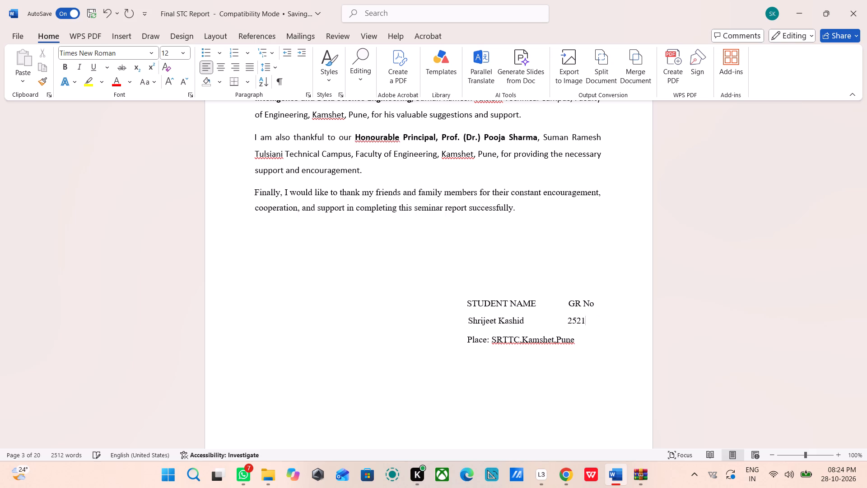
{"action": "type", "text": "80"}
Review the cover, certificate and acknowledgements pages for the updated seminar title and student details.
{"action": "scroll", "coordinate": [485, 363], "scroll_direction": "down", "scroll_amount": 2}
{"action": "scroll", "coordinate": [485, 363], "scroll_direction": "up", "scroll_amount": 7}
{"action": "scroll", "coordinate": [485, 363], "scroll_direction": "down", "scroll_amount": 1}
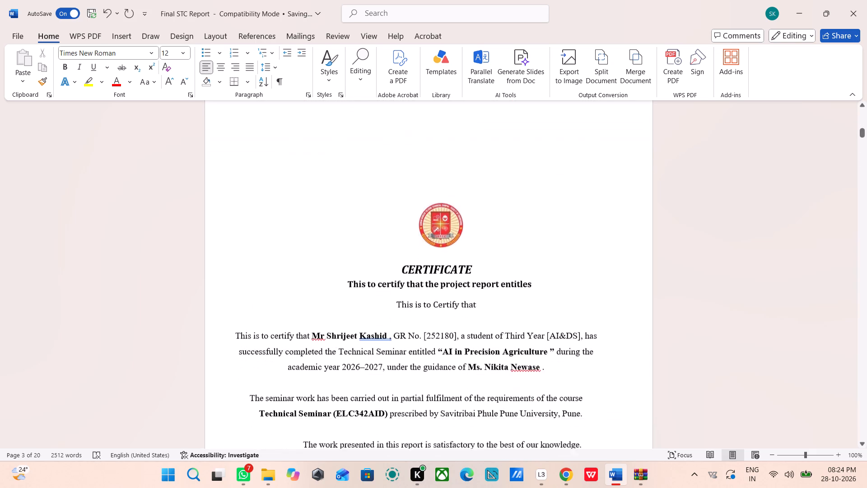
{"action": "scroll", "coordinate": [485, 363], "scroll_direction": "down", "scroll_amount": 2}
{"action": "scroll", "coordinate": [485, 363], "scroll_direction": "up", "scroll_amount": 1}
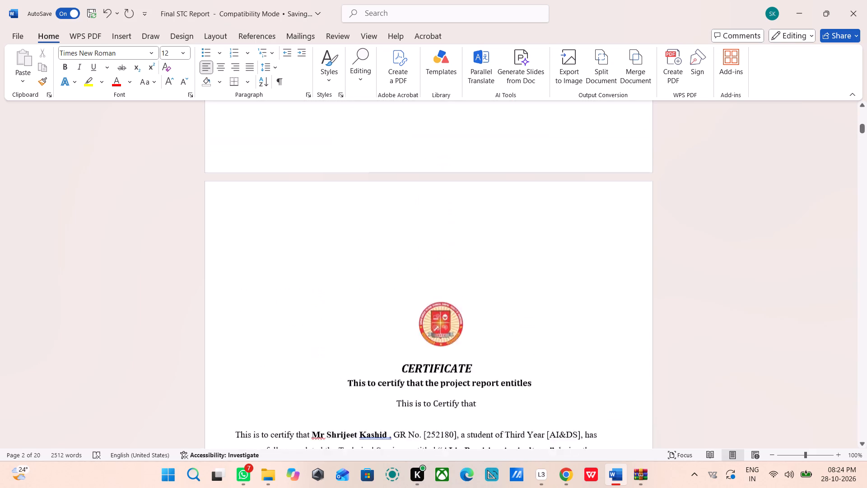
{"action": "scroll", "coordinate": [485, 363], "scroll_direction": "up", "scroll_amount": 4}
{"action": "scroll", "coordinate": [485, 363], "scroll_direction": "down", "scroll_amount": 1}
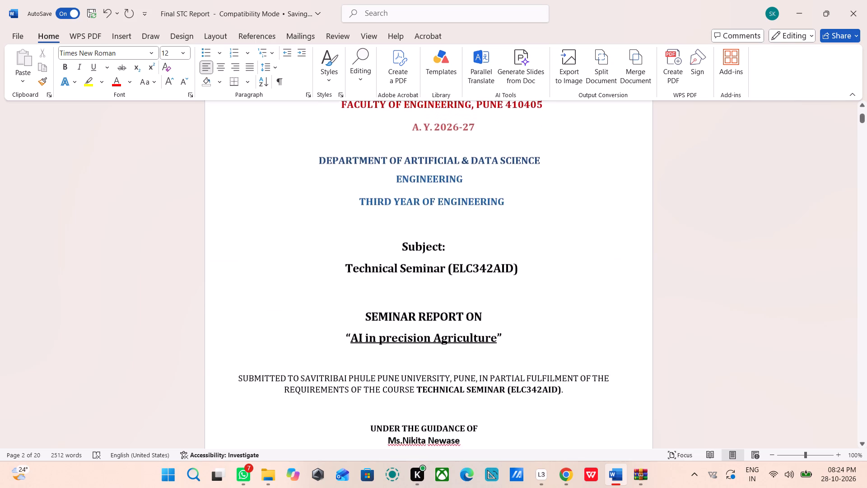
{"action": "scroll", "coordinate": [485, 363], "scroll_direction": "down", "scroll_amount": 7}
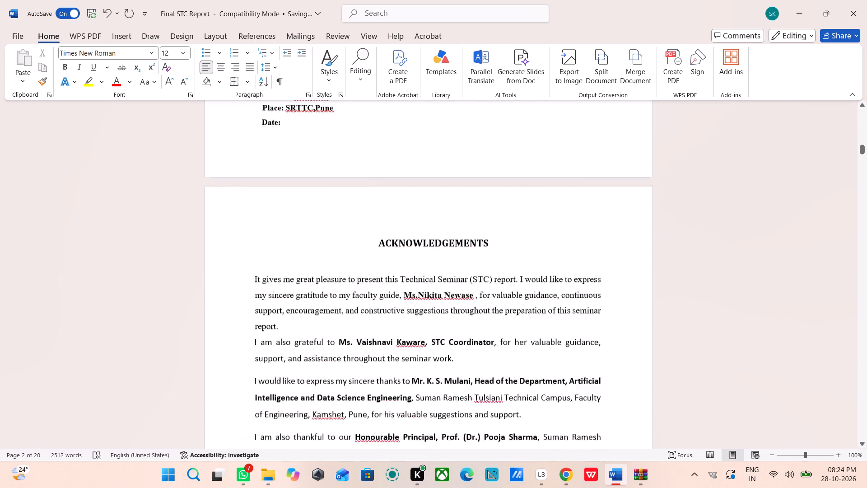
{"action": "scroll", "coordinate": [485, 363], "scroll_direction": "down", "scroll_amount": 2}
{"action": "scroll", "coordinate": [485, 363], "scroll_direction": "up", "scroll_amount": 2}
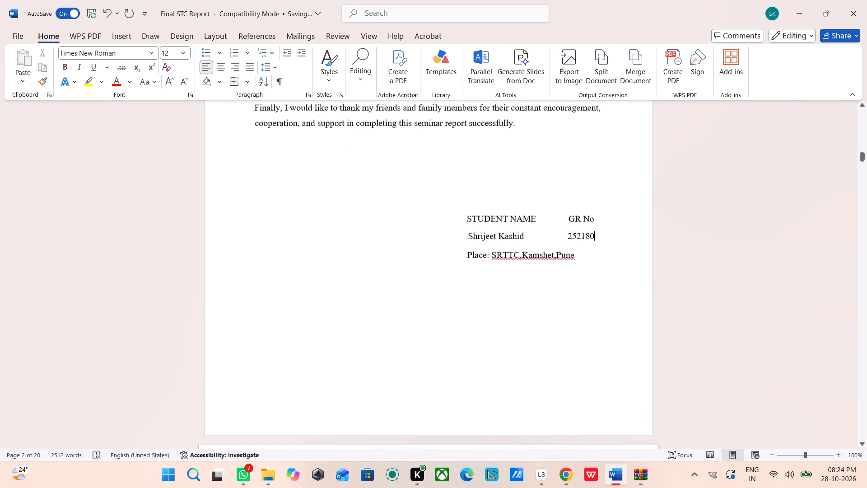
Examine the abstract page and the table of contents for material carried over from the earlier report.
{"action": "scroll", "coordinate": [485, 363], "scroll_direction": "down", "scroll_amount": 4}
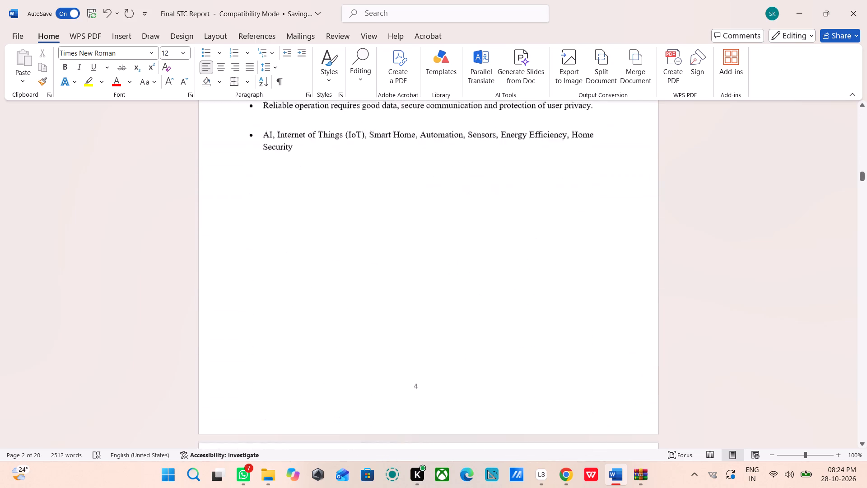
{"action": "scroll", "coordinate": [485, 363], "scroll_direction": "down", "scroll_amount": 1}
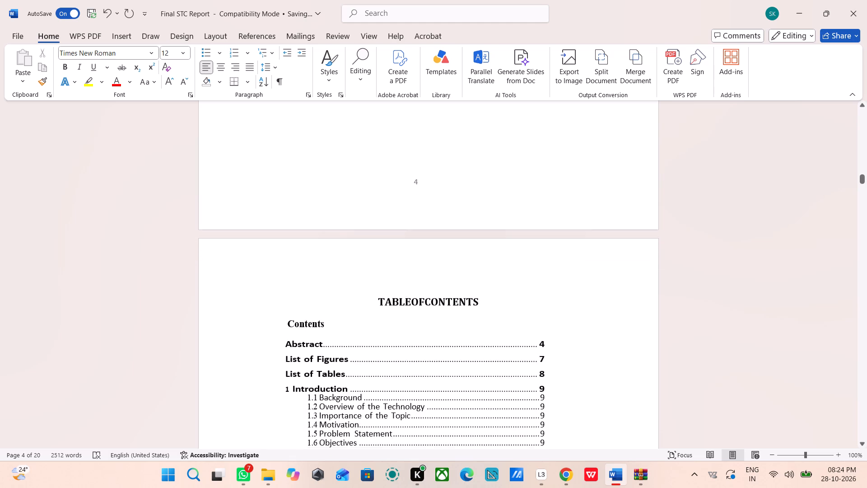
{"action": "scroll", "coordinate": [485, 363], "scroll_direction": "down", "scroll_amount": 3}
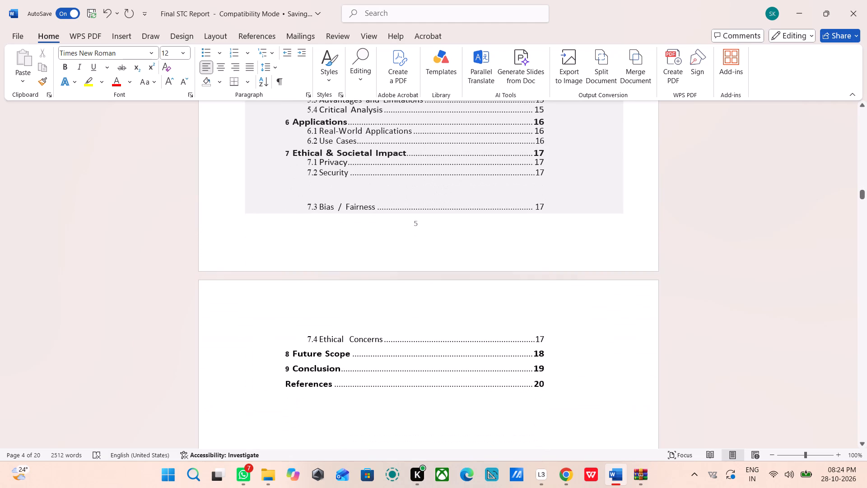
{"action": "scroll", "coordinate": [485, 363], "scroll_direction": "up", "scroll_amount": 1}
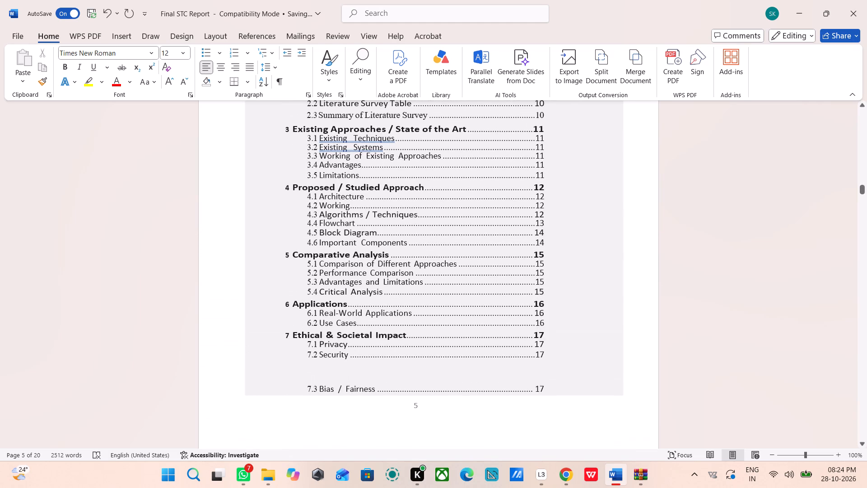
{"action": "scroll", "coordinate": [485, 363], "scroll_direction": "up", "scroll_amount": 3}
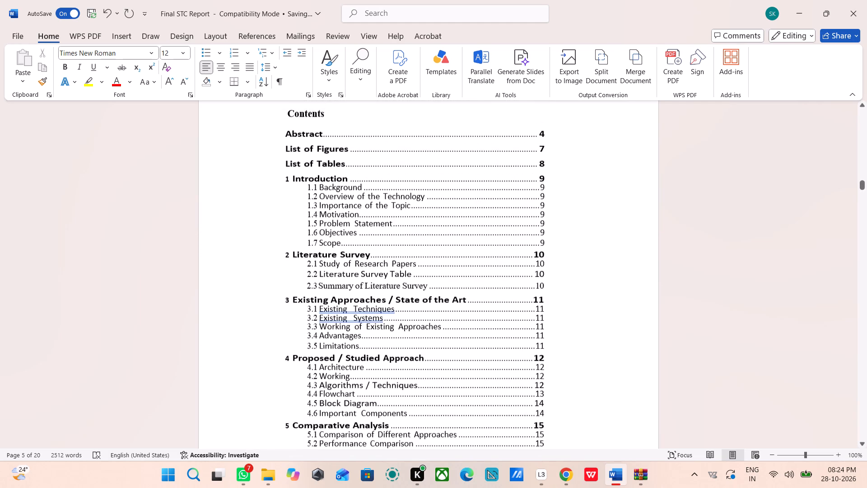
{"action": "scroll", "coordinate": [485, 363], "scroll_direction": "up", "scroll_amount": 1}
{"action": "scroll", "coordinate": [485, 363], "scroll_direction": "down", "scroll_amount": 2}
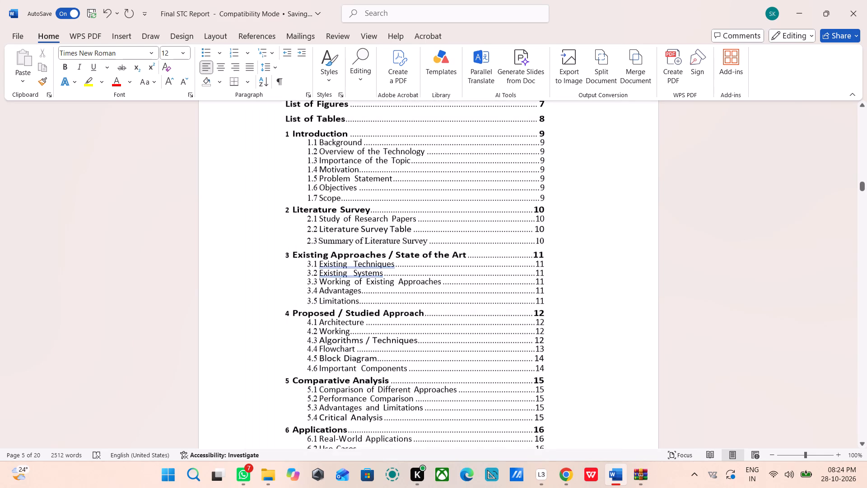
Examine the rest of the contents, the lists of figures and tables, and Chapter 1 Introduction for material carried over from the earlier report.
{"action": "scroll", "coordinate": [485, 363], "scroll_direction": "down", "scroll_amount": 4}
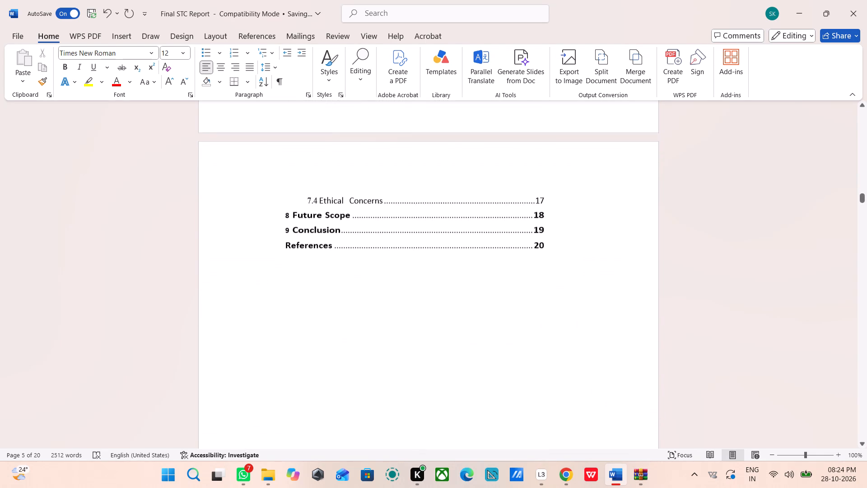
{"action": "scroll", "coordinate": [485, 363], "scroll_direction": "down", "scroll_amount": 2}
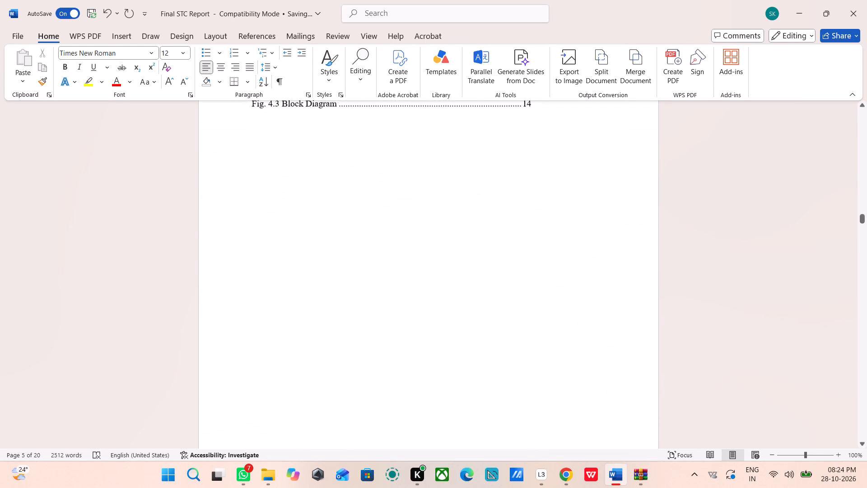
{"action": "scroll", "coordinate": [485, 363], "scroll_direction": "down", "scroll_amount": 3}
{"action": "scroll", "coordinate": [485, 363], "scroll_direction": "up", "scroll_amount": 1}
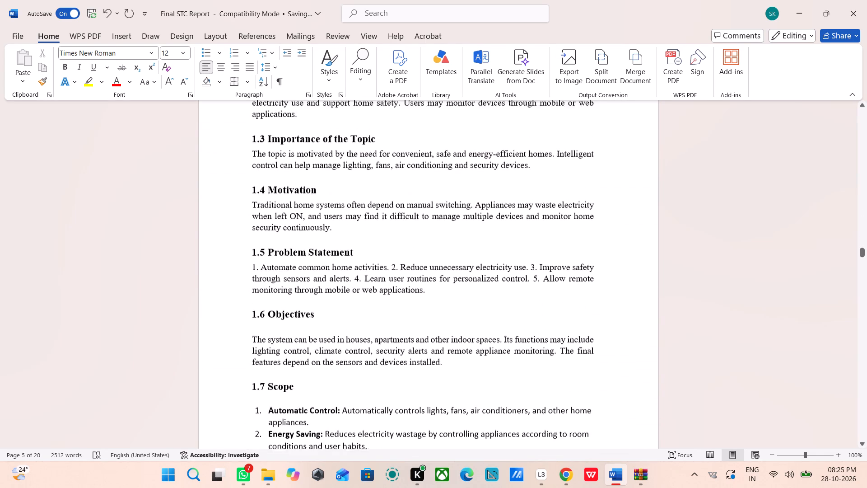
{"action": "scroll", "coordinate": [485, 363], "scroll_direction": "up", "scroll_amount": 1}
{"action": "scroll", "coordinate": [485, 363], "scroll_direction": "down", "scroll_amount": 1}
{"action": "scroll", "coordinate": [485, 363], "scroll_direction": "up", "scroll_amount": 2}
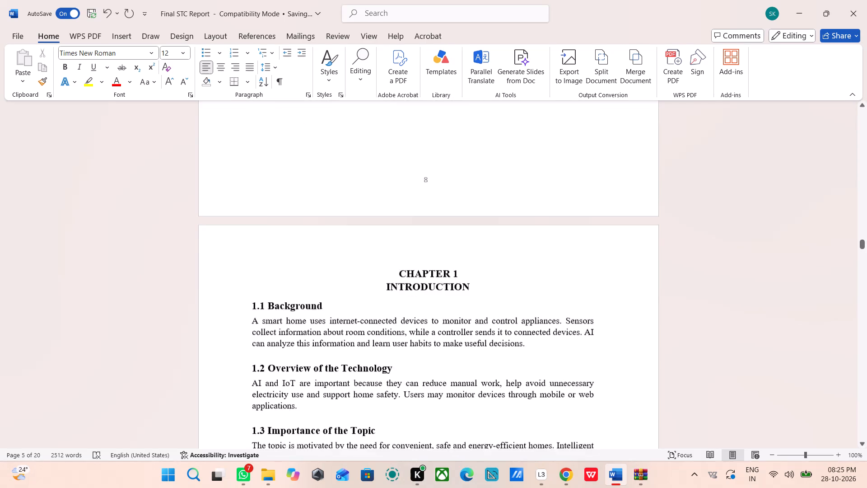
{"action": "scroll", "coordinate": [485, 363], "scroll_direction": "down", "scroll_amount": 3}
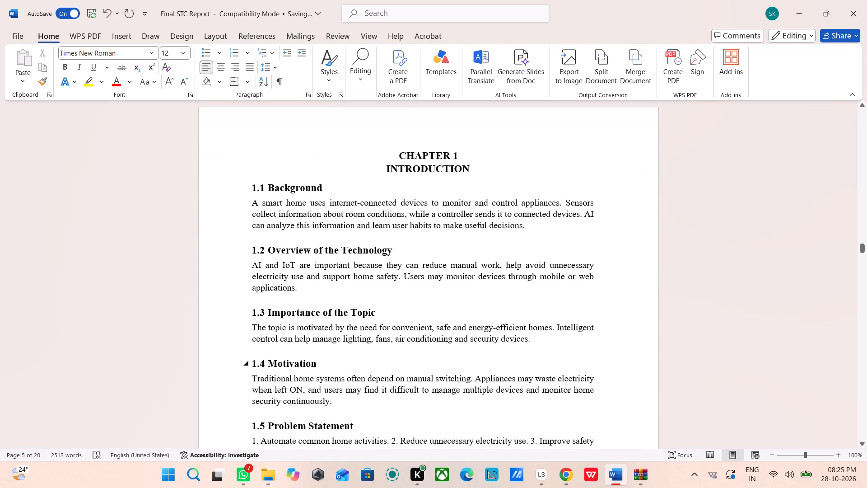
{"action": "scroll", "coordinate": [485, 363], "scroll_direction": "down", "scroll_amount": 2}
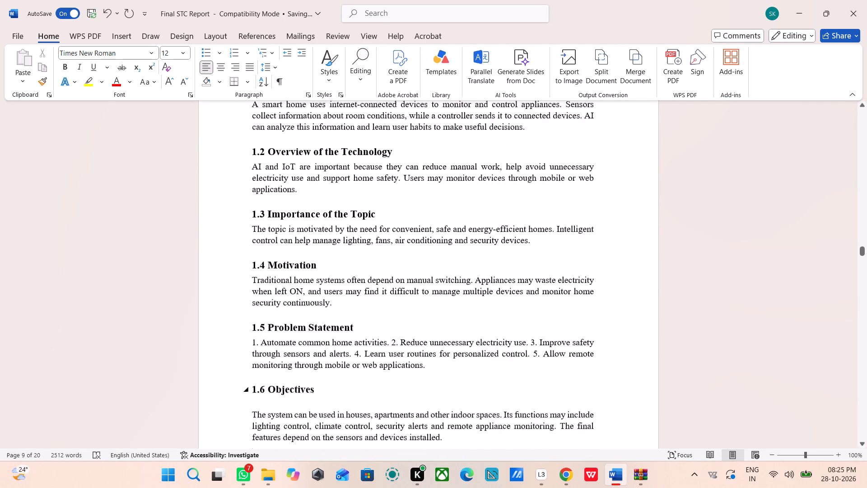
Skim the remaining chapters, from the literature survey through the Chapter 9 conclusion, for text that belongs to the earlier topic.
{"action": "scroll", "coordinate": [485, 363], "scroll_direction": "down", "scroll_amount": 5}
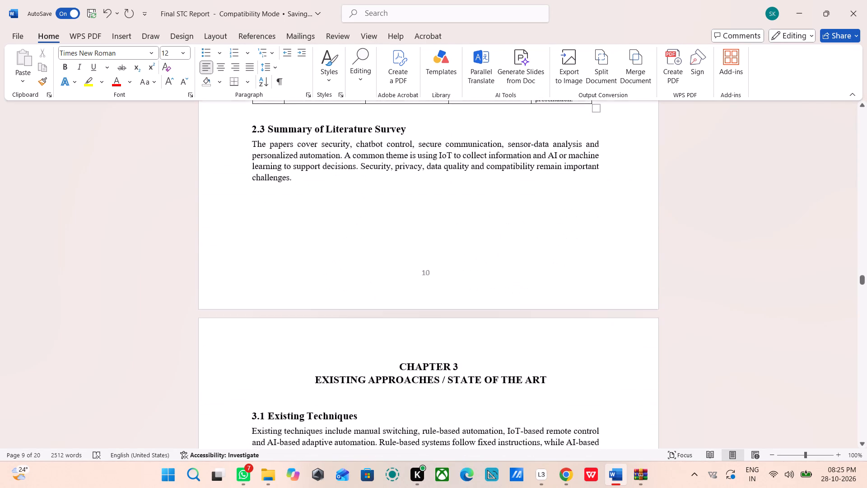
{"action": "scroll", "coordinate": [485, 363], "scroll_direction": "down", "scroll_amount": 7}
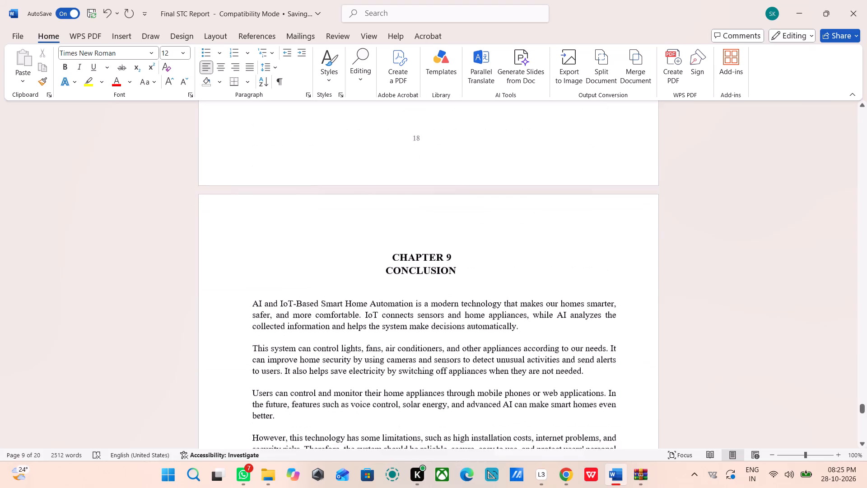
{"action": "scroll", "coordinate": [485, 363], "scroll_direction": "down", "scroll_amount": 2}
Look back through the report from the conclusion to Chapter 1 and the abstract page.
{"action": "scroll", "coordinate": [485, 363], "scroll_direction": "up", "scroll_amount": 4}
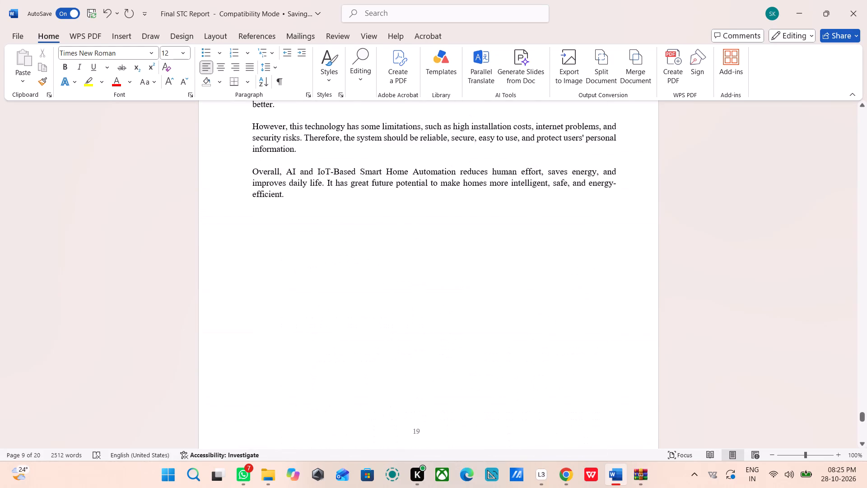
{"action": "scroll", "coordinate": [485, 363], "scroll_direction": "up", "scroll_amount": 15}
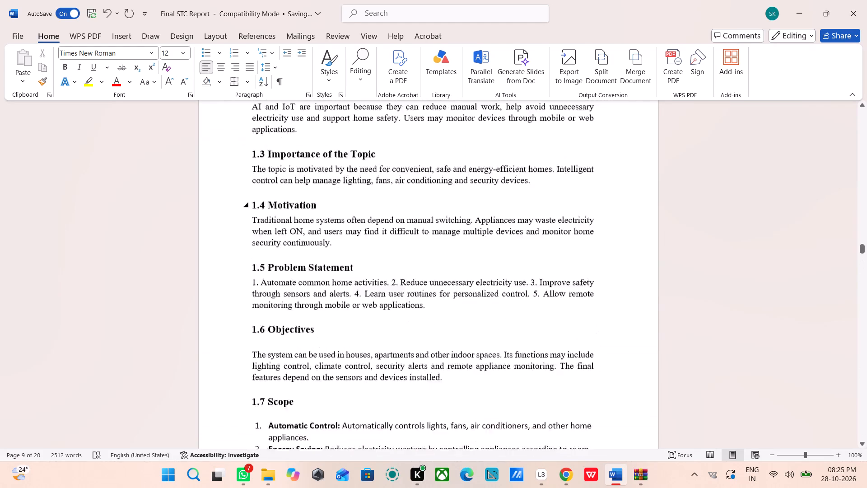
{"action": "scroll", "coordinate": [485, 363], "scroll_direction": "up", "scroll_amount": 1}
{"action": "scroll", "coordinate": [485, 363], "scroll_direction": "down", "scroll_amount": 3}
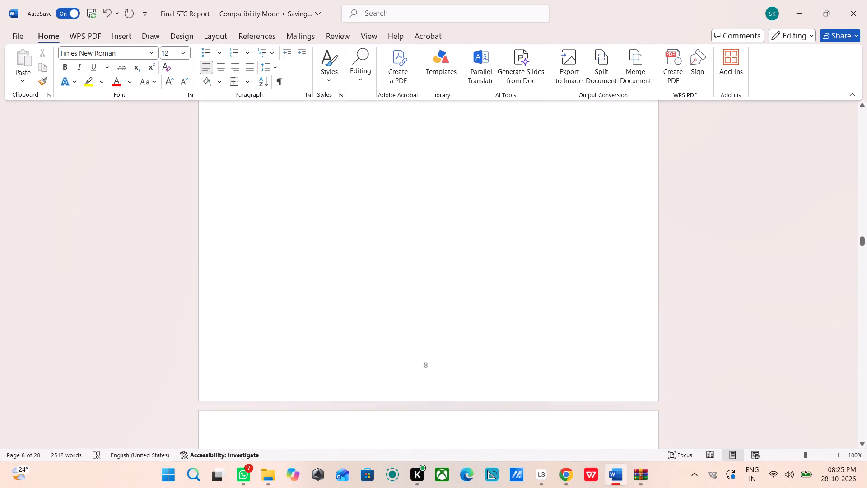
{"action": "scroll", "coordinate": [485, 363], "scroll_direction": "up", "scroll_amount": 13}
{"action": "scroll", "coordinate": [485, 363], "scroll_direction": "down", "scroll_amount": 2}
{"action": "scroll", "coordinate": [485, 363], "scroll_direction": "up", "scroll_amount": 1}
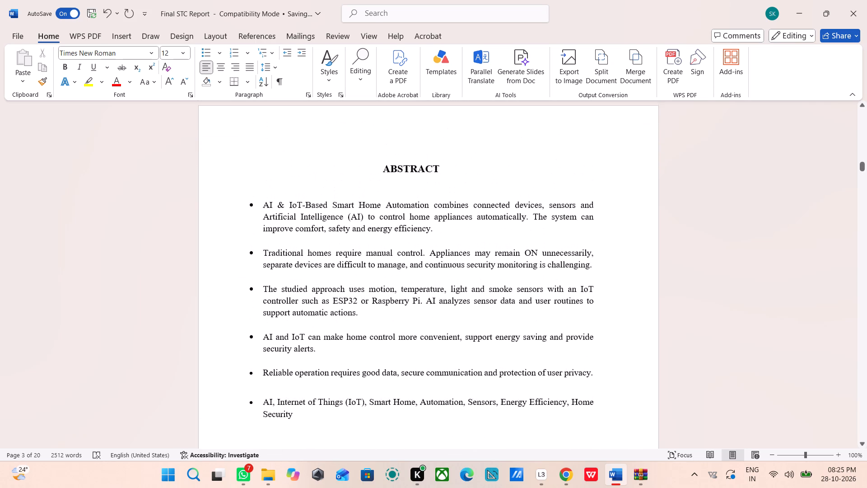
Recheck the list of tables and the Chapter 1 sections, from Background to Objectives.
{"action": "scroll", "coordinate": [485, 363], "scroll_direction": "up", "scroll_amount": 2}
{"action": "scroll", "coordinate": [485, 363], "scroll_direction": "down", "scroll_amount": 3}
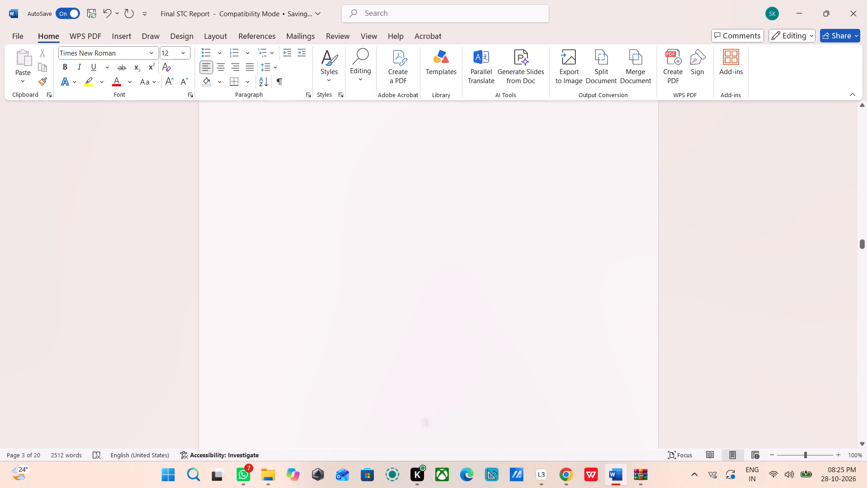
{"action": "scroll", "coordinate": [485, 363], "scroll_direction": "down", "scroll_amount": 3}
{"action": "scroll", "coordinate": [485, 363], "scroll_direction": "up", "scroll_amount": 4}
{"action": "scroll", "coordinate": [485, 363], "scroll_direction": "down", "scroll_amount": 1}
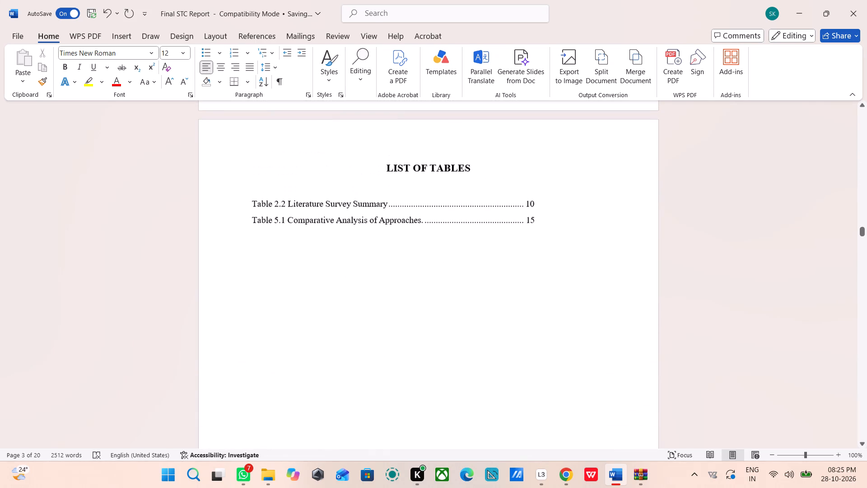
{"action": "scroll", "coordinate": [485, 363], "scroll_direction": "down", "scroll_amount": 3}
{"action": "scroll", "coordinate": [485, 363], "scroll_direction": "up", "scroll_amount": 1}
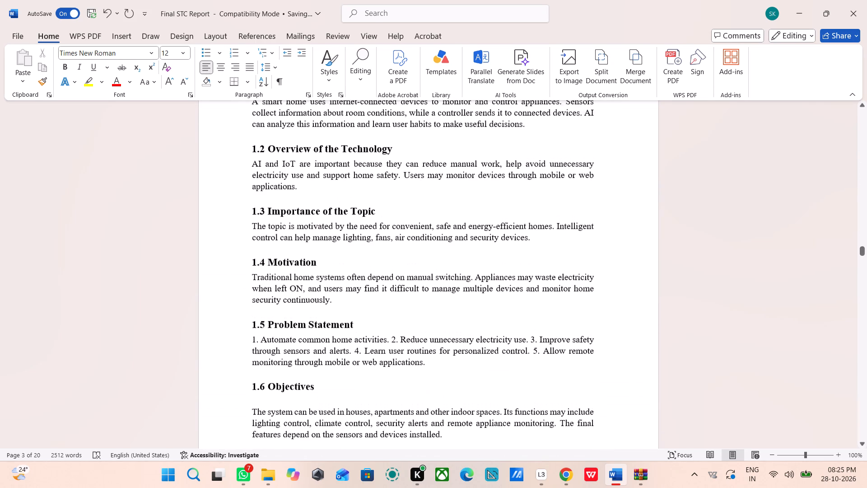
{"action": "scroll", "coordinate": [485, 363], "scroll_direction": "up", "scroll_amount": 1}
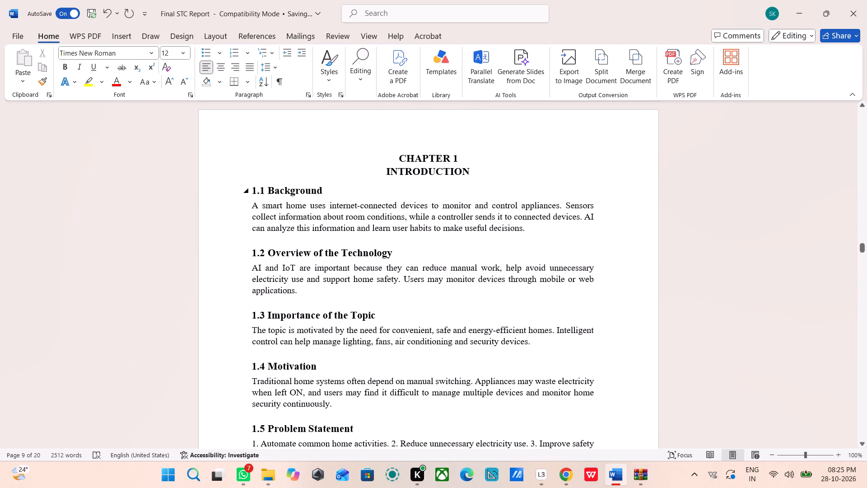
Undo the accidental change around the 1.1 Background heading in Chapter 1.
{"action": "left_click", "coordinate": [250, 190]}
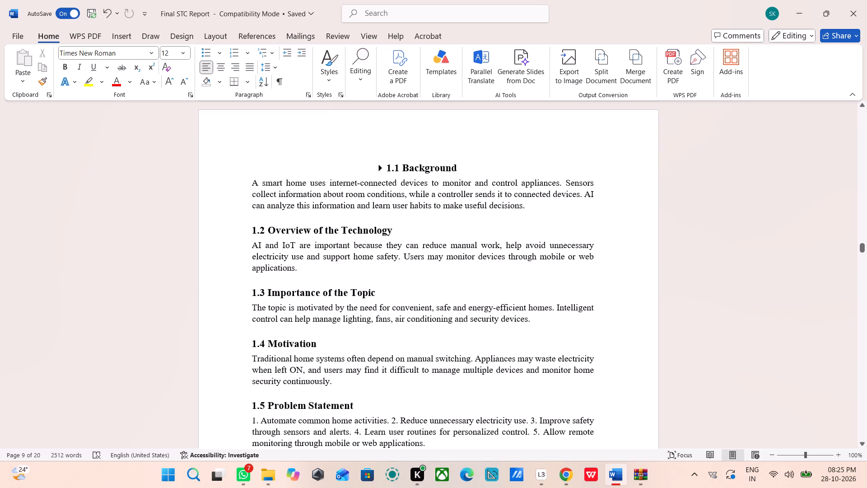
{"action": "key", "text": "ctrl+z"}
Look over the pages from the abstract through the list of tables to the start of the Chapter 2 literature survey.
{"action": "scroll", "coordinate": [247, 188], "scroll_direction": "down", "scroll_amount": 3}
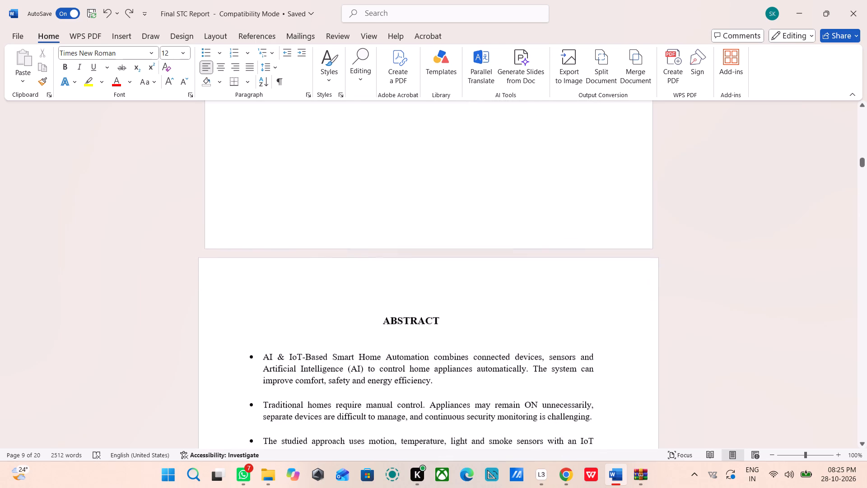
{"action": "scroll", "coordinate": [247, 188], "scroll_direction": "down", "scroll_amount": 4}
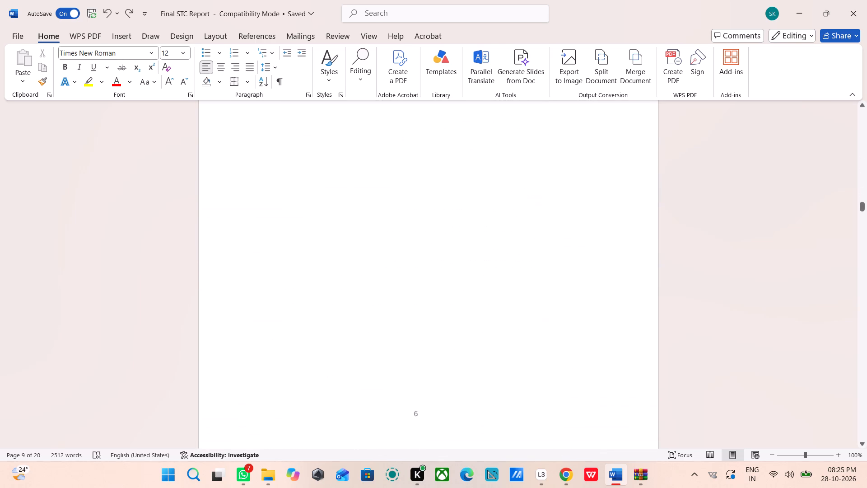
{"action": "scroll", "coordinate": [247, 188], "scroll_direction": "down", "scroll_amount": 4}
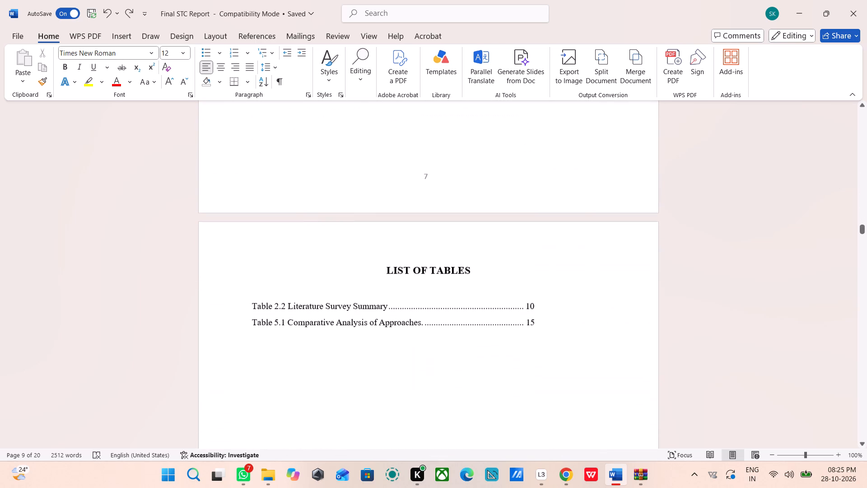
{"action": "scroll", "coordinate": [247, 188], "scroll_direction": "down", "scroll_amount": 1}
{"action": "scroll", "coordinate": [247, 188], "scroll_direction": "up", "scroll_amount": 1}
{"action": "scroll", "coordinate": [247, 188], "scroll_direction": "down", "scroll_amount": 1}
{"action": "scroll", "coordinate": [247, 188], "scroll_direction": "up", "scroll_amount": 2}
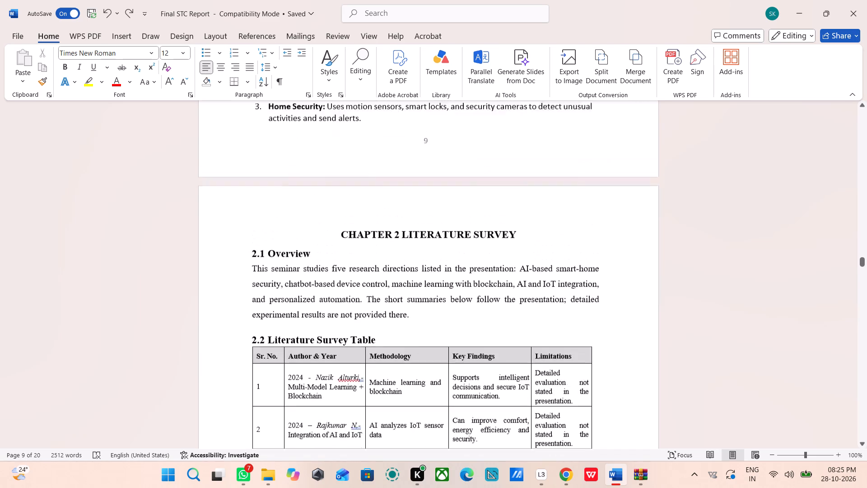
{"action": "scroll", "coordinate": [247, 188], "scroll_direction": "up", "scroll_amount": 6}
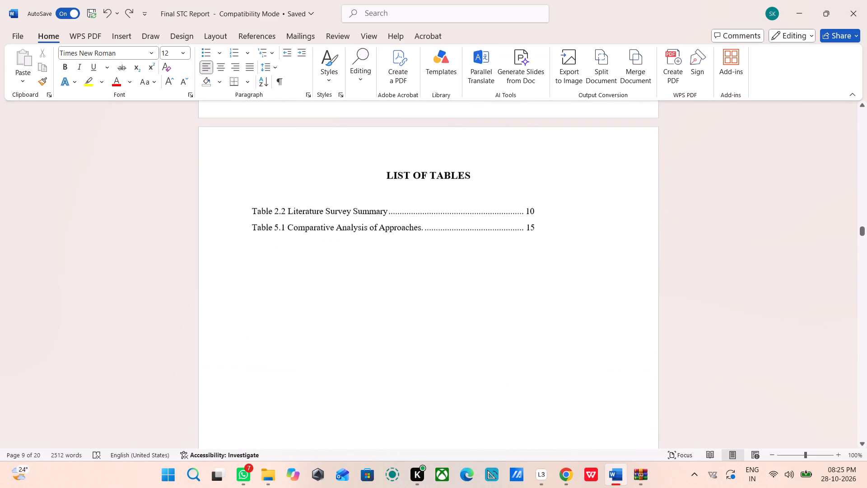
Copy the ABSTRACT heading from the abstract page.
{"action": "scroll", "coordinate": [247, 188], "scroll_direction": "up", "scroll_amount": 7}
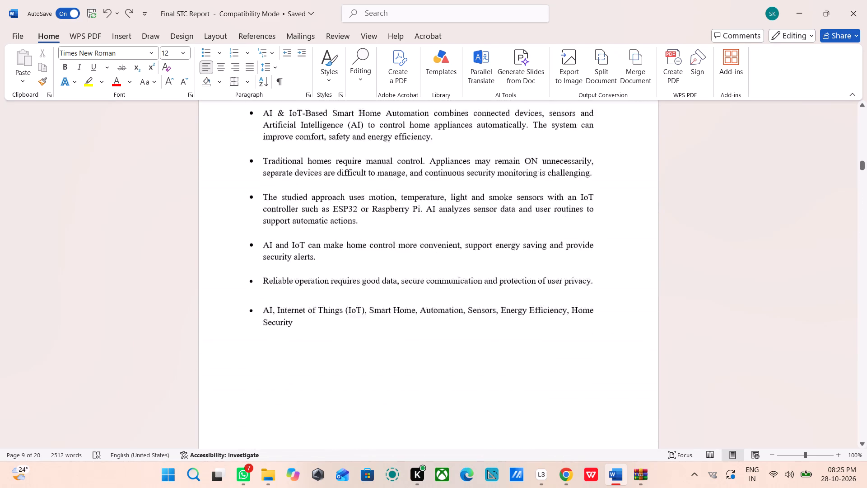
{"action": "scroll", "coordinate": [247, 188], "scroll_direction": "up", "scroll_amount": 1}
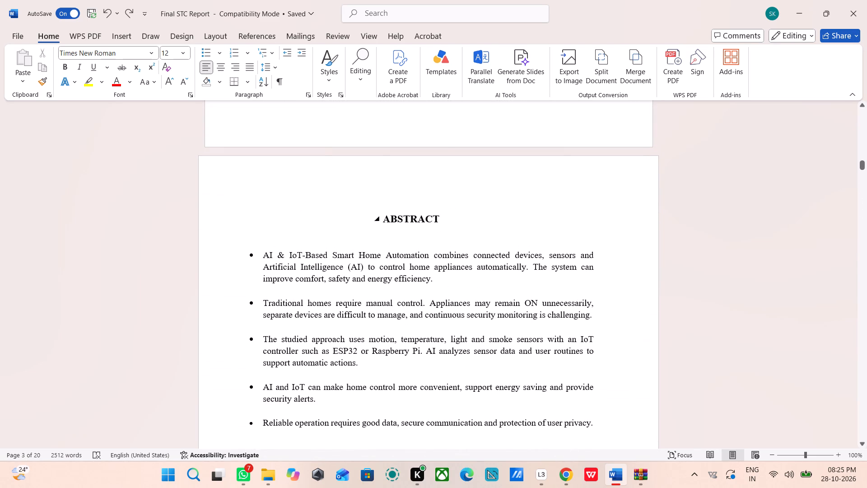
{"action": "left_click_drag", "start_coordinate": [383, 220], "coordinate": [552, 421]}
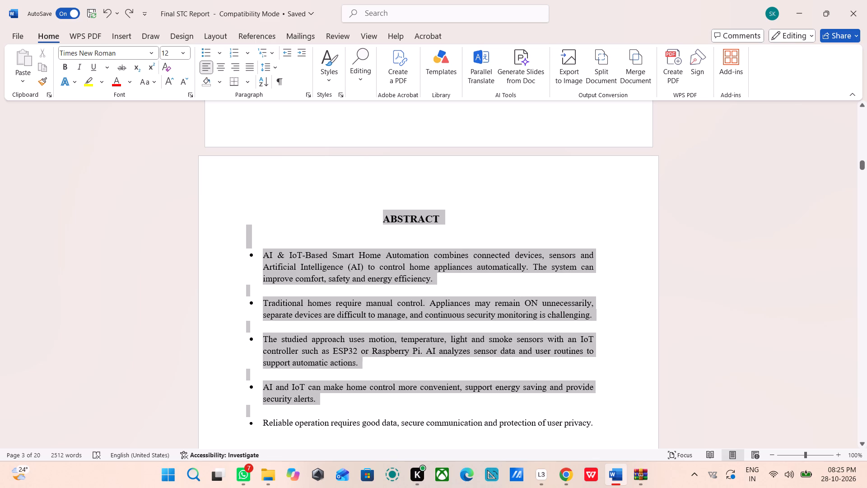
{"action": "left_click_drag", "start_coordinate": [552, 421], "coordinate": [576, 439]}
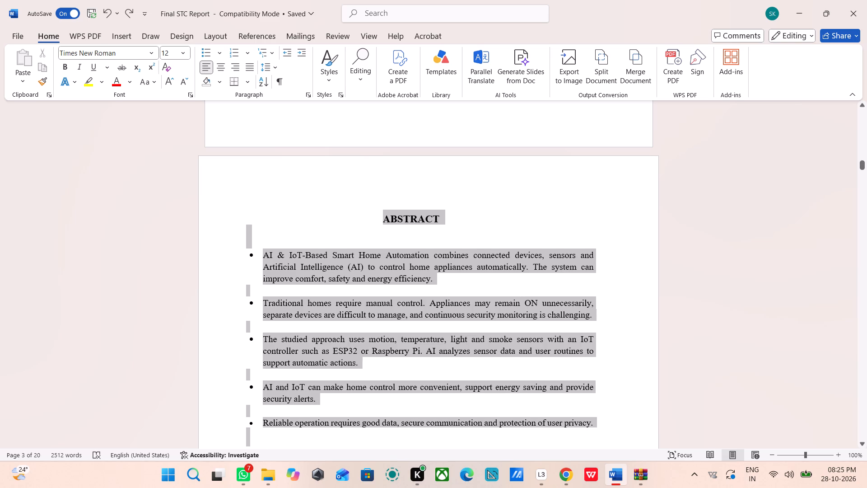
{"action": "left_click_drag", "start_coordinate": [576, 439], "coordinate": [453, 108]}
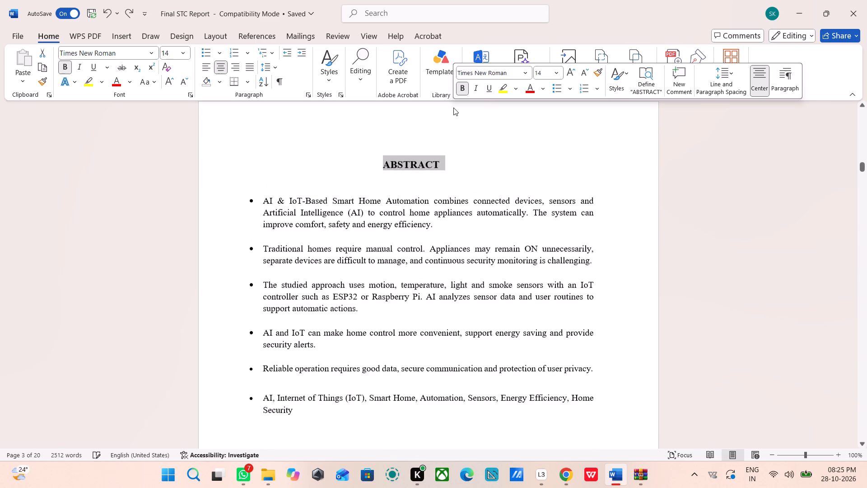
{"action": "key", "text": "ctrl+c"}
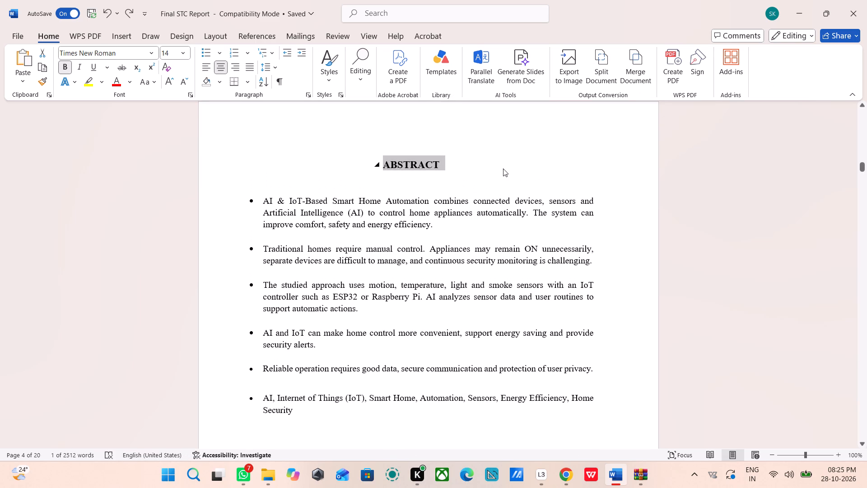
{"action": "left_click", "coordinate": [569, 469]}
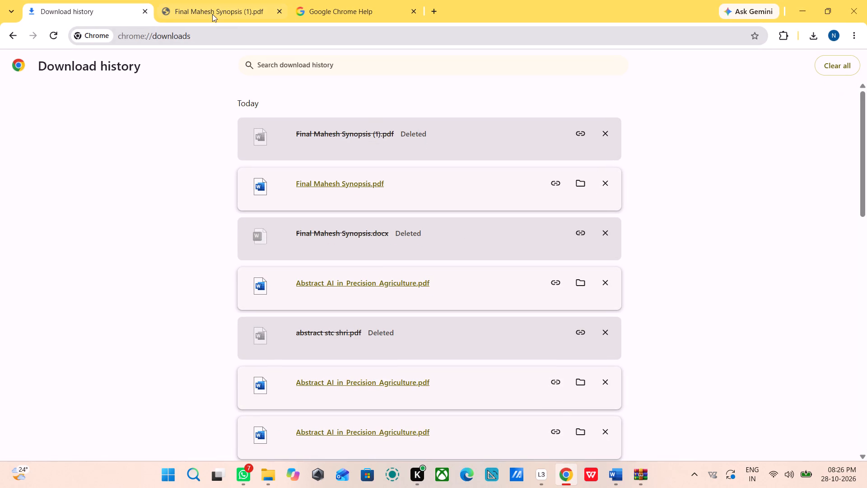
{"action": "left_click", "coordinate": [129, 0]}
{"action": "left_click_drag", "start_coordinate": [151, 11], "coordinate": [143, 11]}
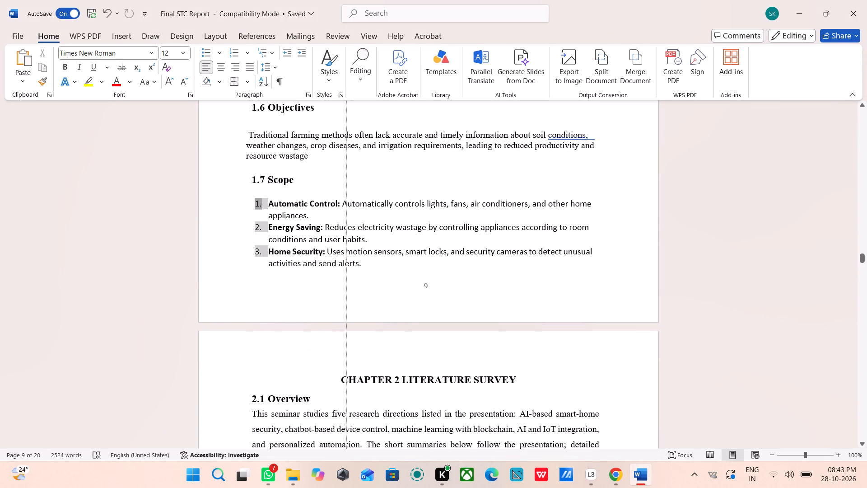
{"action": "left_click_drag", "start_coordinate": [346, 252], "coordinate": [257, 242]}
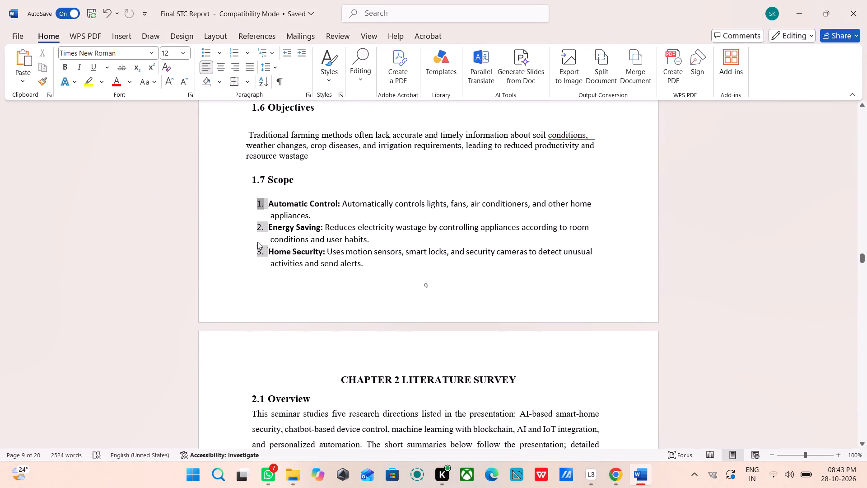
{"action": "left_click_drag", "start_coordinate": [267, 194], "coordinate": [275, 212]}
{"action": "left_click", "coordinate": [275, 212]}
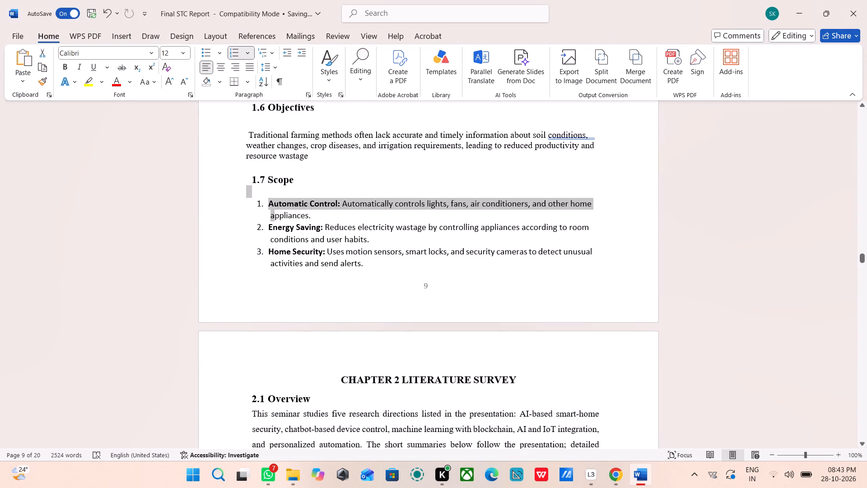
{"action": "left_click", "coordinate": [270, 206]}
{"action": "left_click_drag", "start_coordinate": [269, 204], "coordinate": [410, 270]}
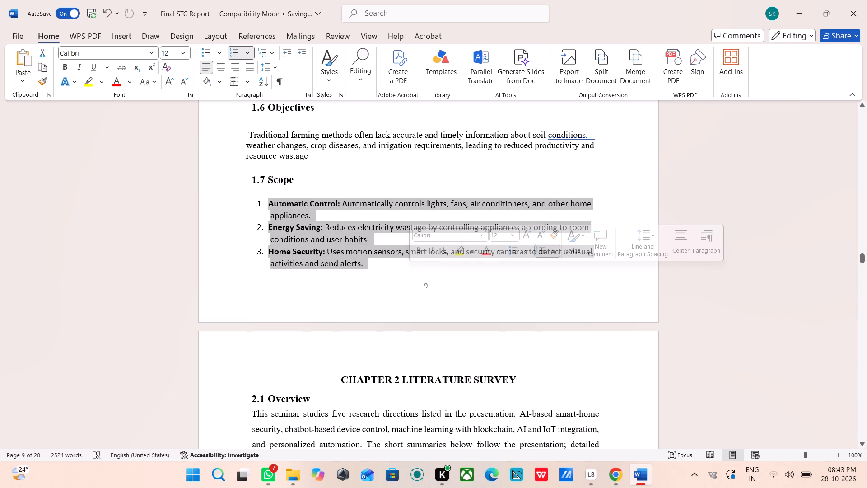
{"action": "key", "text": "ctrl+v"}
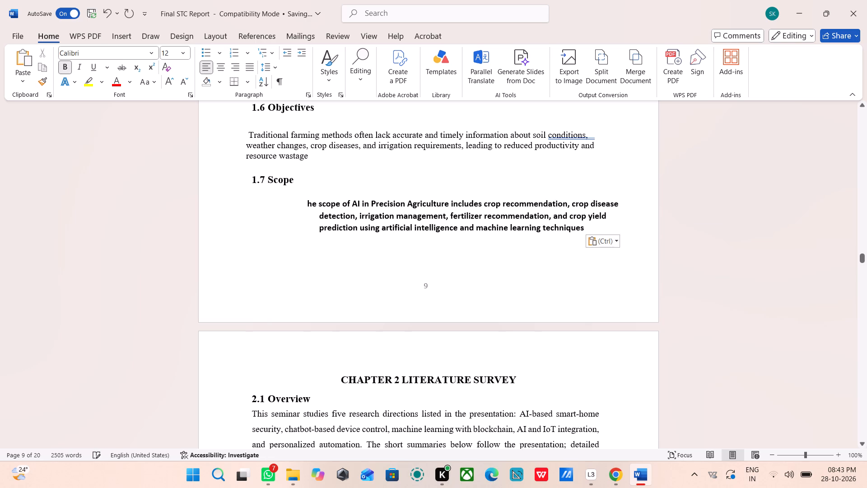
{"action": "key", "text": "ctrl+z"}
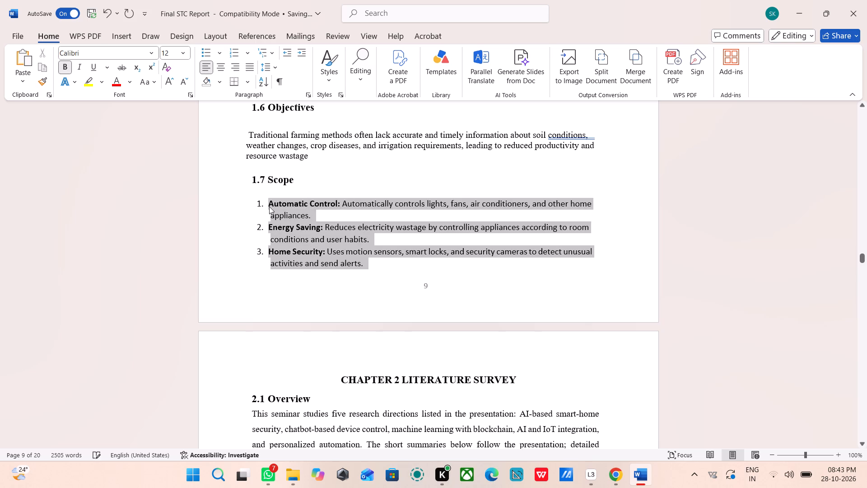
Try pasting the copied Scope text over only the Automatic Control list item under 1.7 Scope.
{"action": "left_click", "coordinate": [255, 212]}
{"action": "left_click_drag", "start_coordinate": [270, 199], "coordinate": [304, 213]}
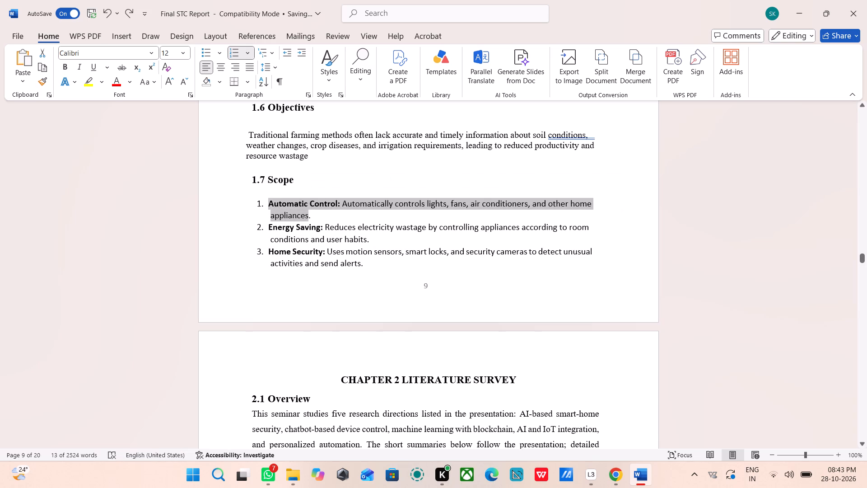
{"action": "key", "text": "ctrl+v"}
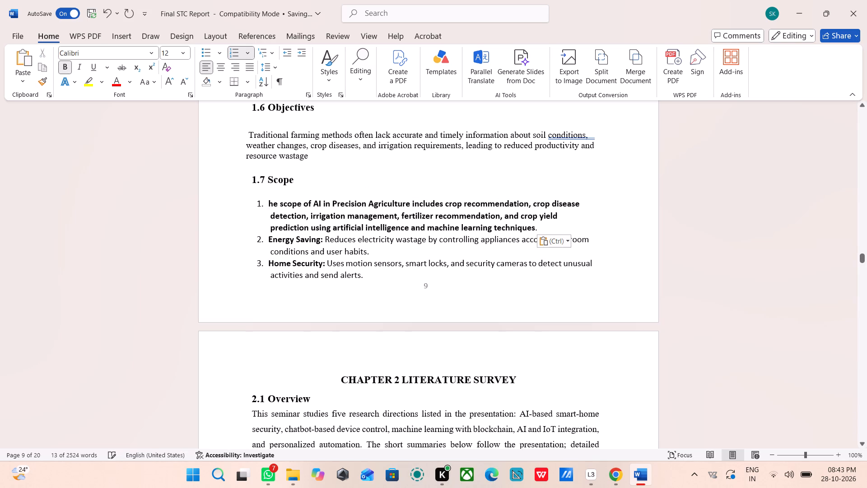
Delete all three numbered items under 1.7 Scope and paste the copied Scope text in their place.
{"action": "left_click_drag", "start_coordinate": [265, 208], "coordinate": [443, 283]}
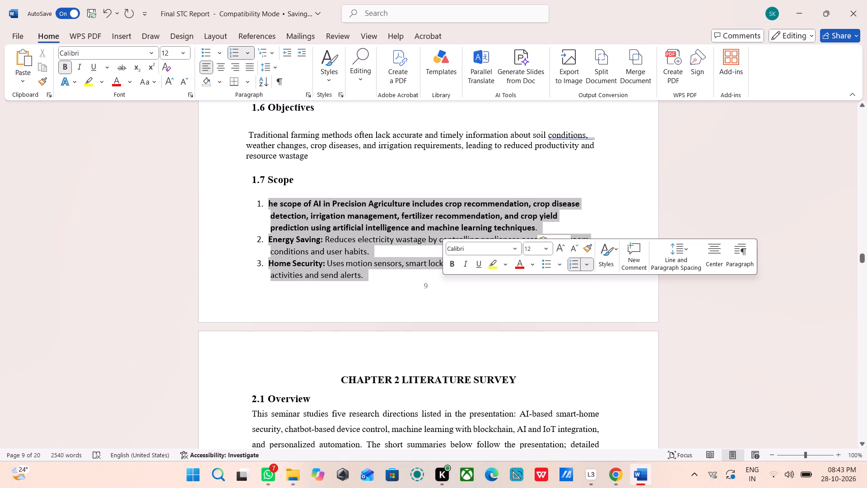
{"action": "key", "text": "Delete"}
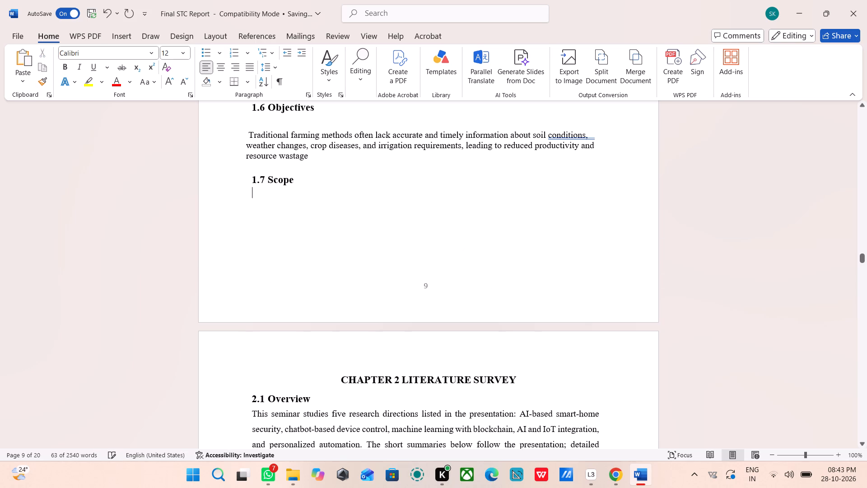
{"action": "key", "text": "ctrl+v"}
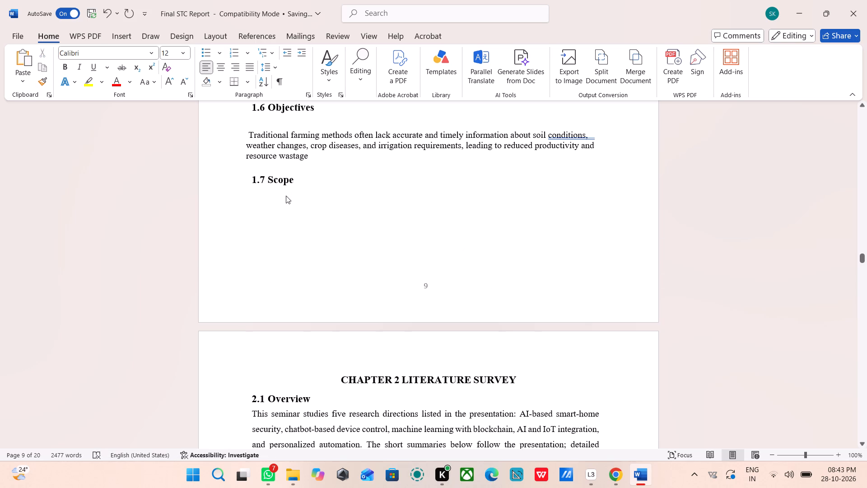
Remove the indentation before the pasted paragraph under 1.7 Scope and capitalize its first letter so it starts with "He".
{"action": "left_click", "coordinate": [302, 203]}
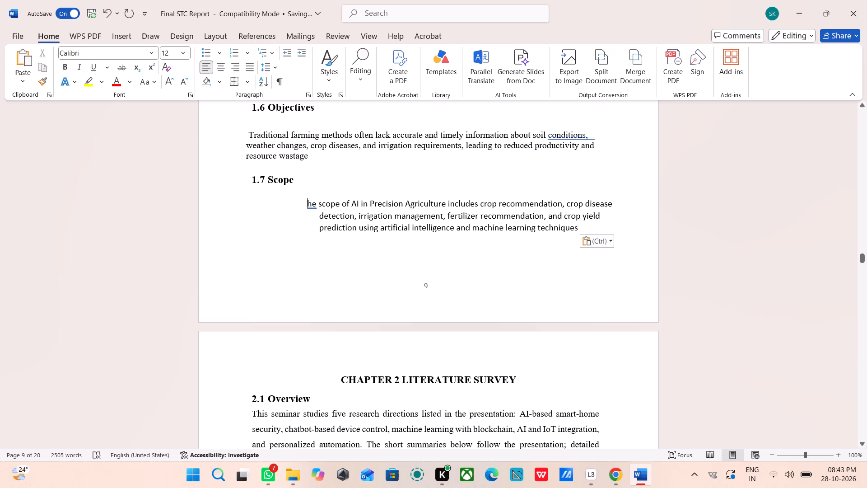
{"action": "key", "text": "BackSpace"}
{"action": "key", "text": "BackSpace"}
{"action": "key", "text": "BackSpace"}
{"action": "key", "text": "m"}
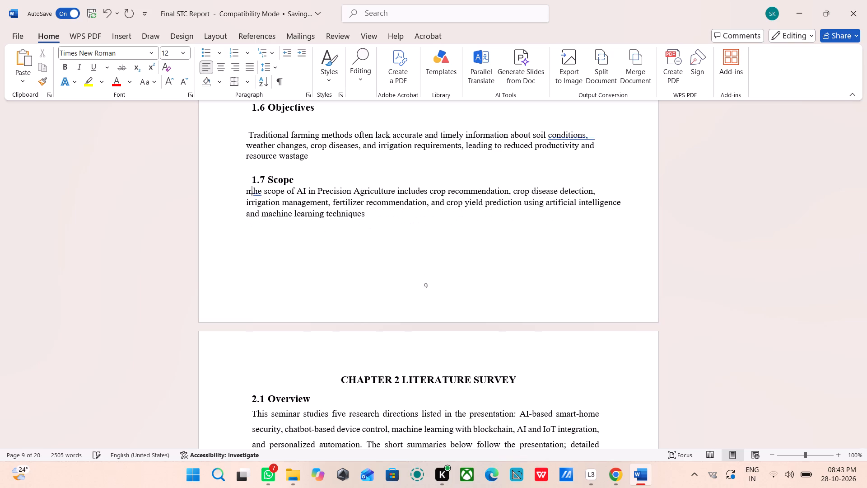
{"action": "key", "text": "BackSpace"}
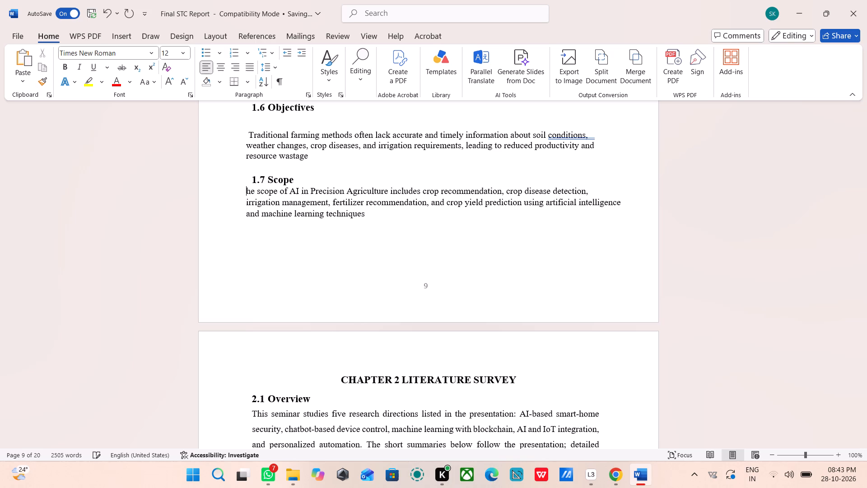
{"action": "key", "text": "Right"}
{"action": "key", "text": "BackSpace"}
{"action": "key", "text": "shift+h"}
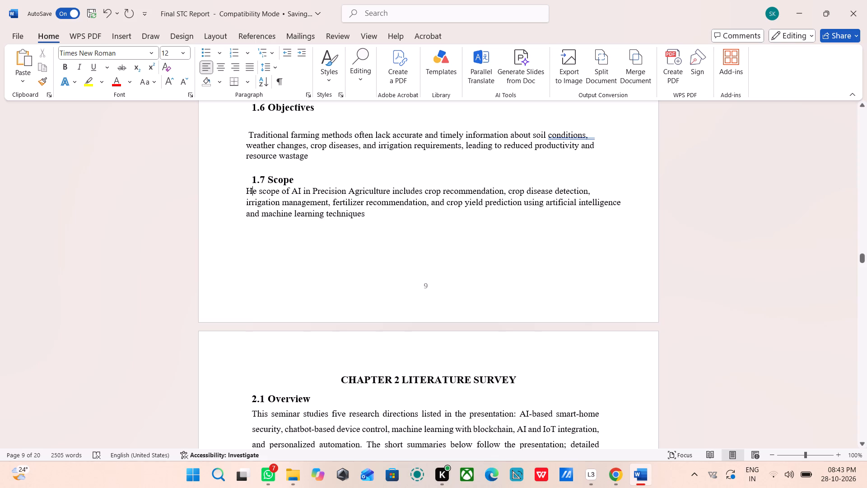
Add two spaces at the end of the 1.7 Scope heading.
{"action": "left_click", "coordinate": [297, 179]}
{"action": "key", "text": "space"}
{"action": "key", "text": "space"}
Copy the 2.1 Overview heading under Chapter 2 Literature Survey.
{"action": "scroll", "coordinate": [407, 375], "scroll_direction": "down", "scroll_amount": 1}
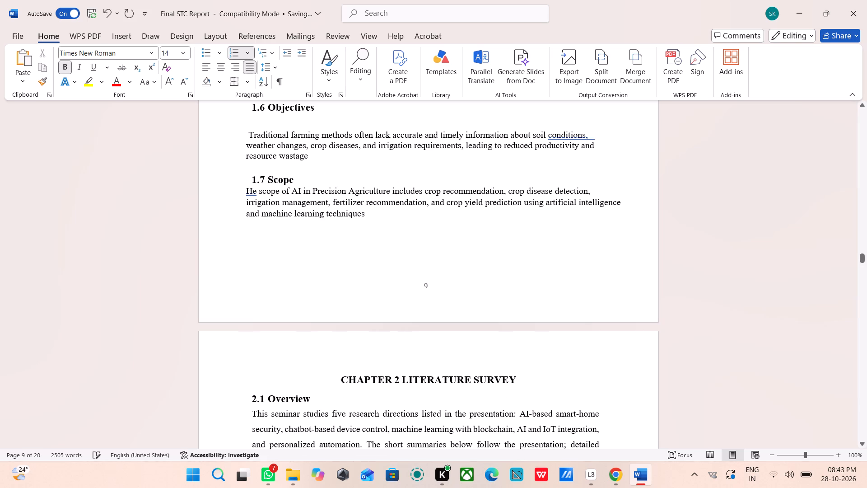
{"action": "scroll", "coordinate": [407, 375], "scroll_direction": "down", "scroll_amount": 4}
{"action": "scroll", "coordinate": [290, 248], "scroll_direction": "down", "scroll_amount": 2}
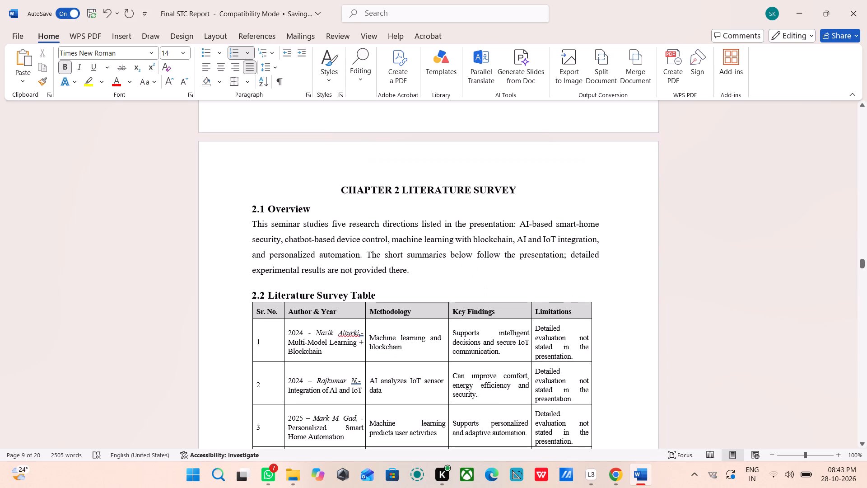
{"action": "left_click_drag", "start_coordinate": [268, 207], "coordinate": [318, 214]}
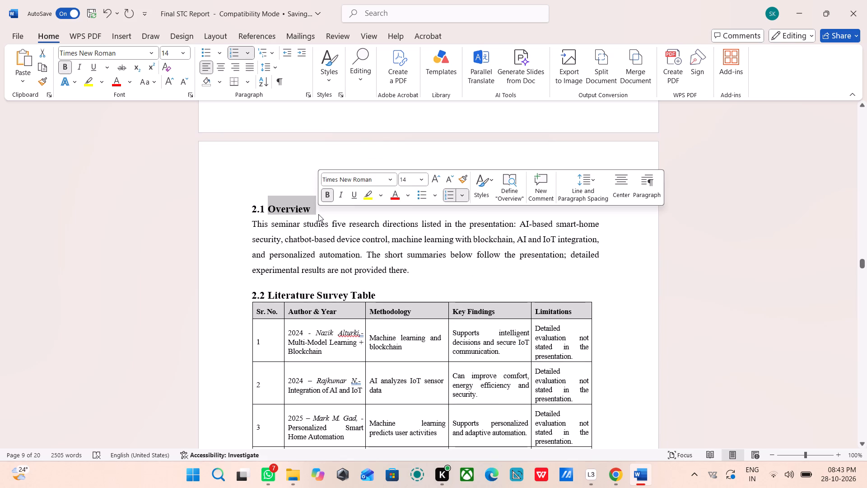
{"action": "key", "text": "ctrl+c"}
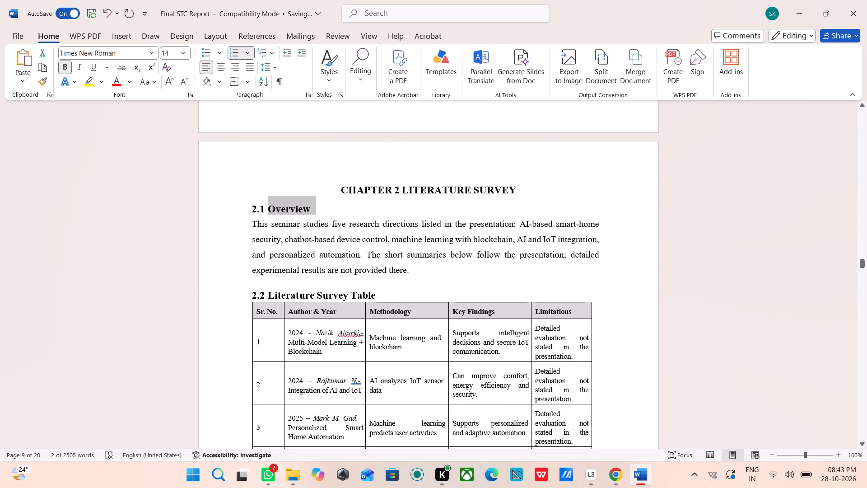
{"action": "right_click", "coordinate": [0, 487]}
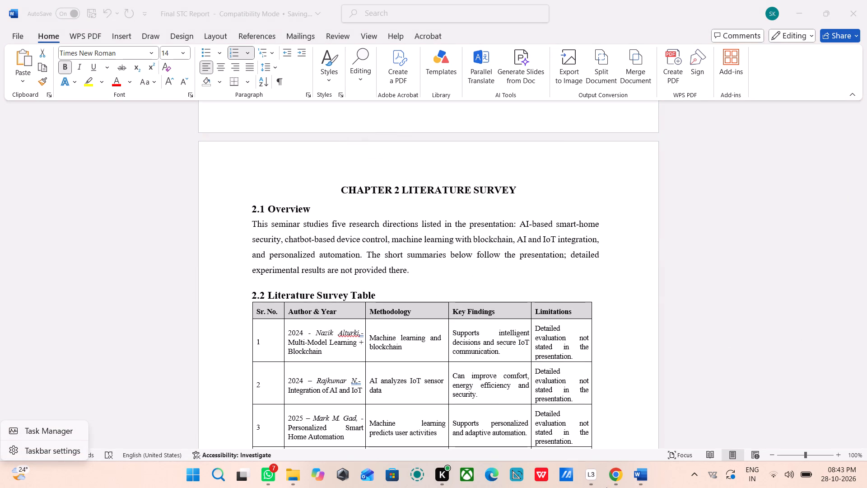
{"action": "left_click", "coordinate": [593, 480]}
{"action": "left_click", "coordinate": [594, 474]}
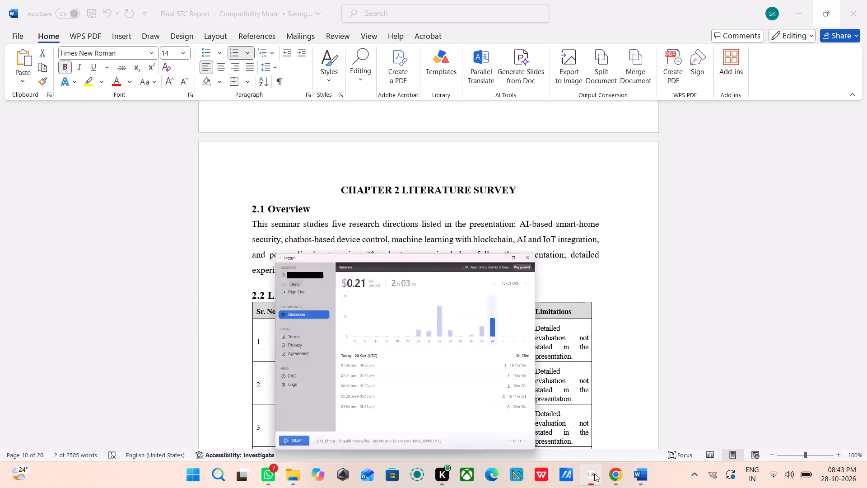
{"action": "left_click", "coordinate": [122, 413]}
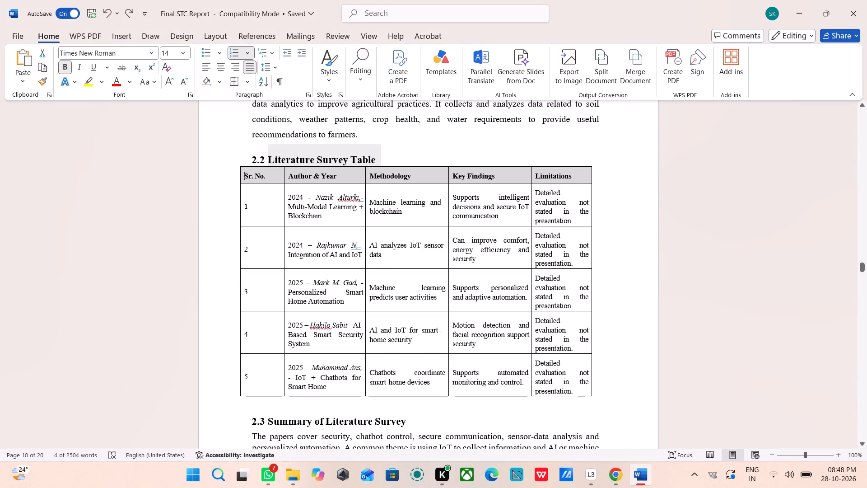
{"action": "left_click_drag", "start_coordinate": [245, 176], "coordinate": [594, 401]}
{"action": "key", "text": "Delete"}
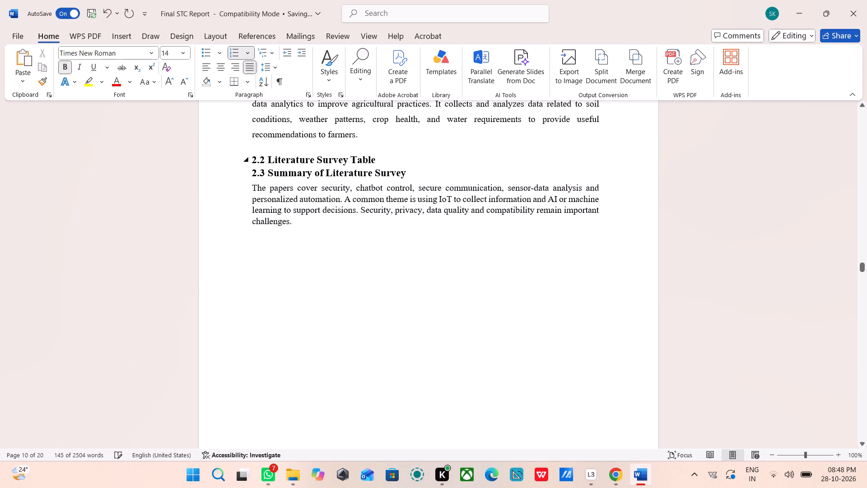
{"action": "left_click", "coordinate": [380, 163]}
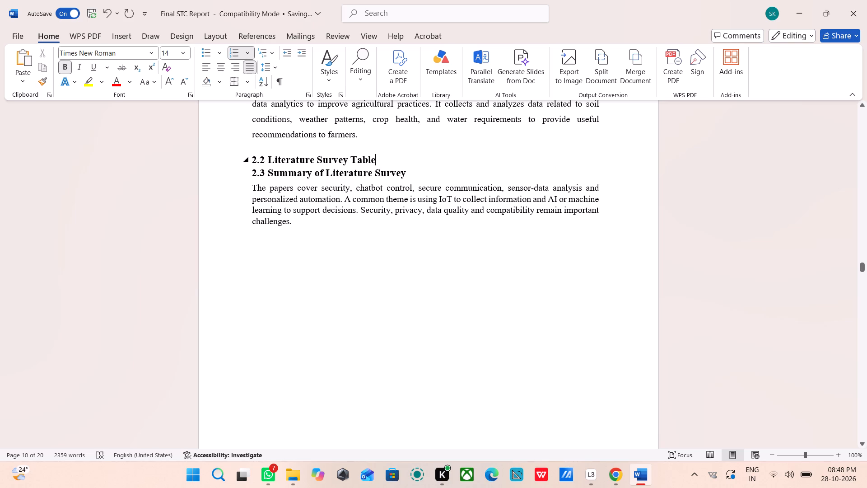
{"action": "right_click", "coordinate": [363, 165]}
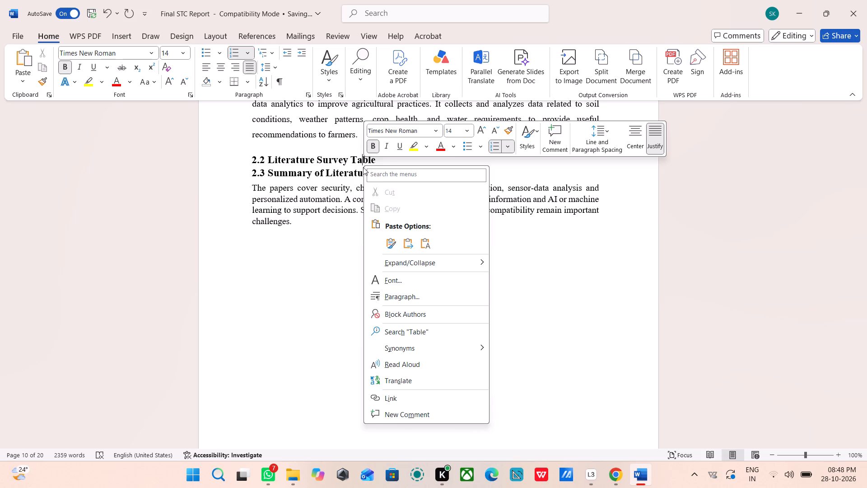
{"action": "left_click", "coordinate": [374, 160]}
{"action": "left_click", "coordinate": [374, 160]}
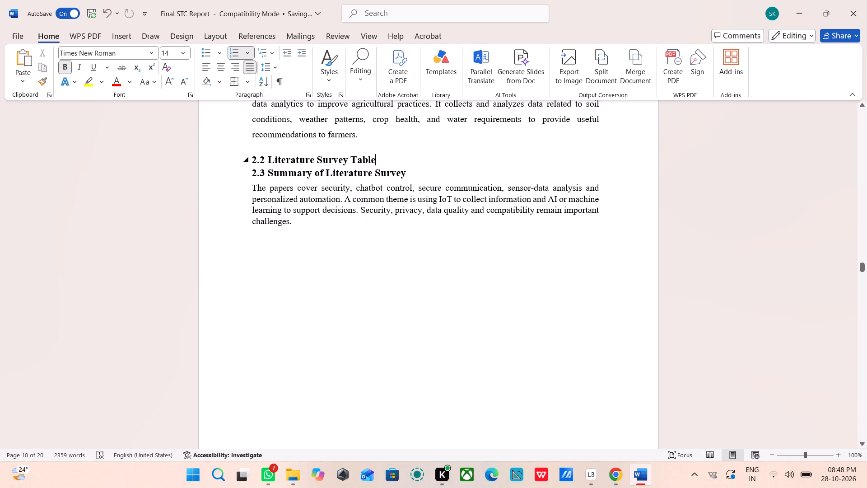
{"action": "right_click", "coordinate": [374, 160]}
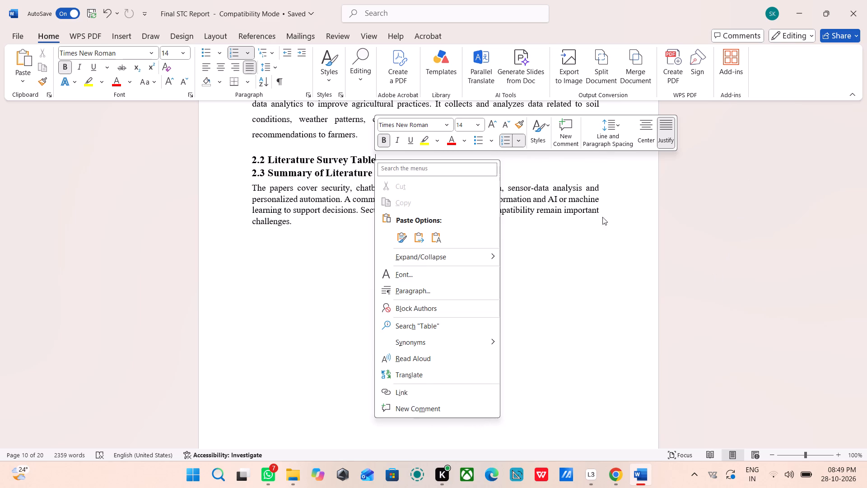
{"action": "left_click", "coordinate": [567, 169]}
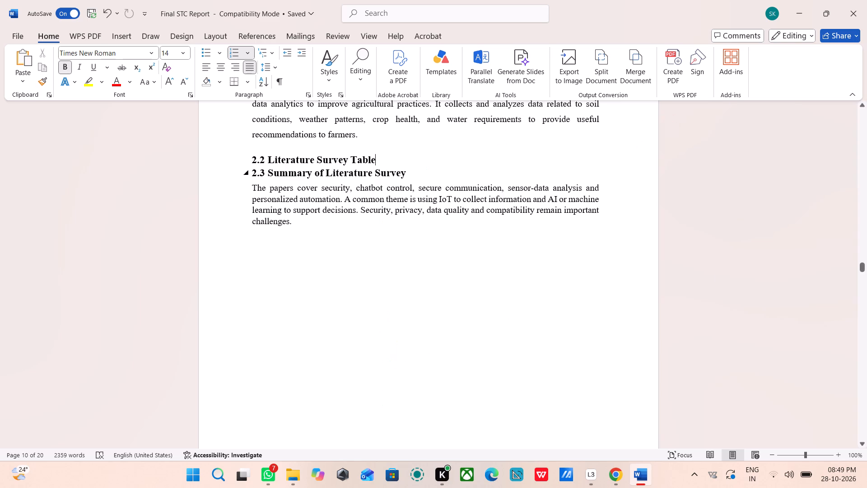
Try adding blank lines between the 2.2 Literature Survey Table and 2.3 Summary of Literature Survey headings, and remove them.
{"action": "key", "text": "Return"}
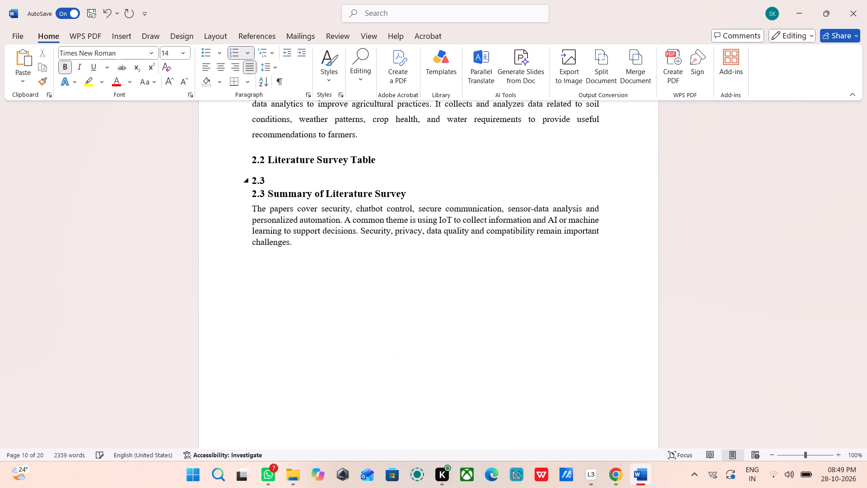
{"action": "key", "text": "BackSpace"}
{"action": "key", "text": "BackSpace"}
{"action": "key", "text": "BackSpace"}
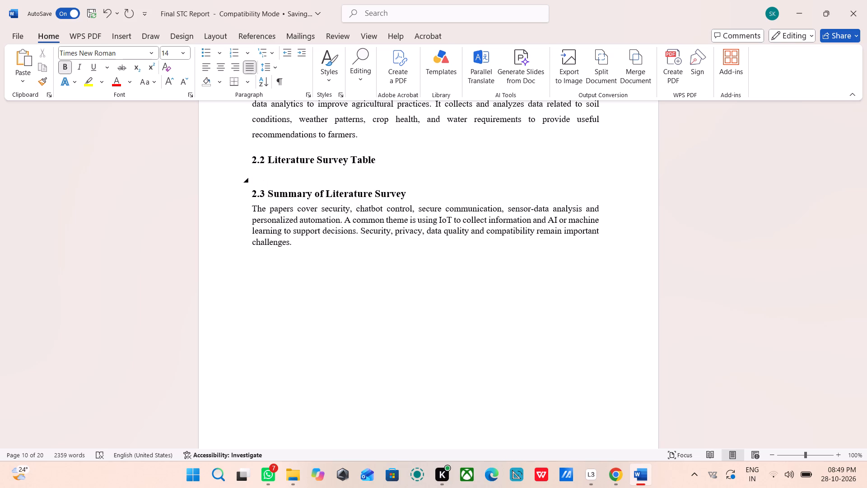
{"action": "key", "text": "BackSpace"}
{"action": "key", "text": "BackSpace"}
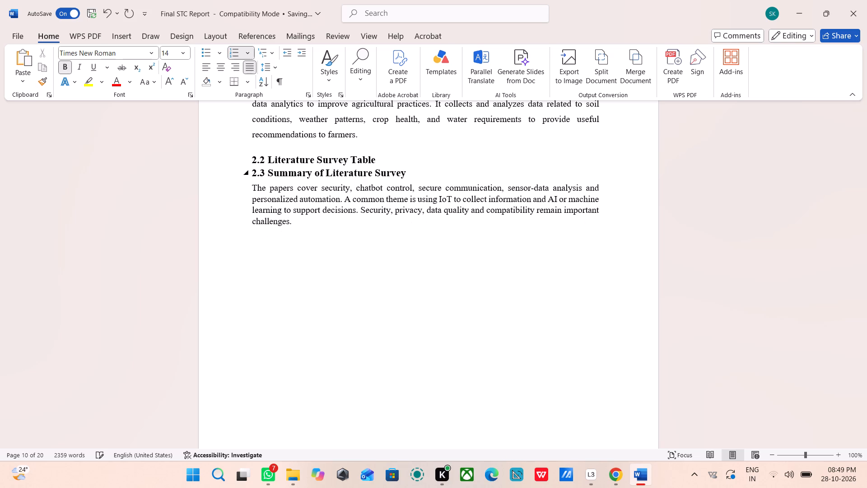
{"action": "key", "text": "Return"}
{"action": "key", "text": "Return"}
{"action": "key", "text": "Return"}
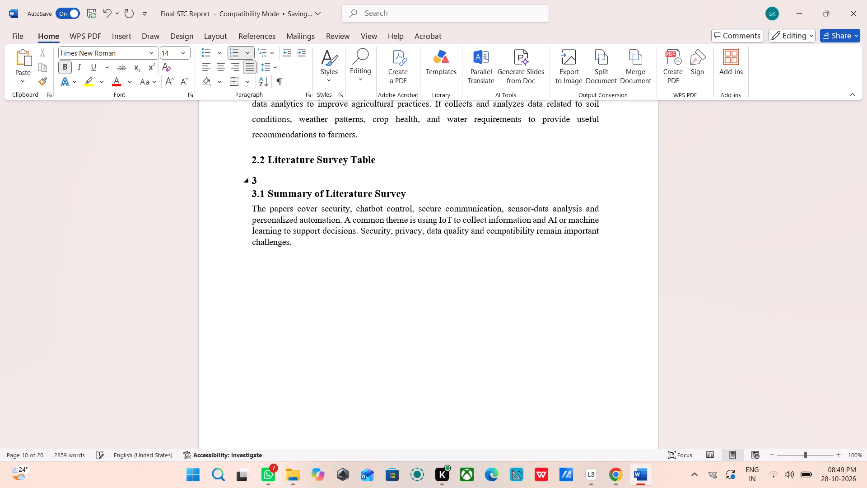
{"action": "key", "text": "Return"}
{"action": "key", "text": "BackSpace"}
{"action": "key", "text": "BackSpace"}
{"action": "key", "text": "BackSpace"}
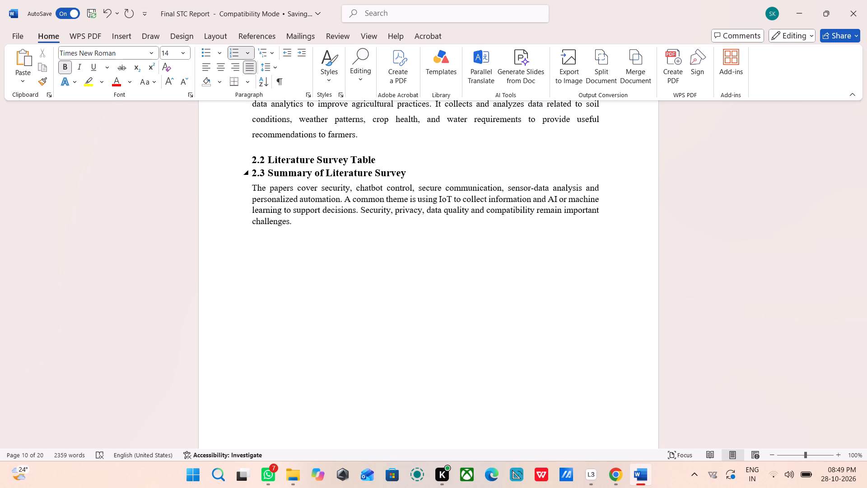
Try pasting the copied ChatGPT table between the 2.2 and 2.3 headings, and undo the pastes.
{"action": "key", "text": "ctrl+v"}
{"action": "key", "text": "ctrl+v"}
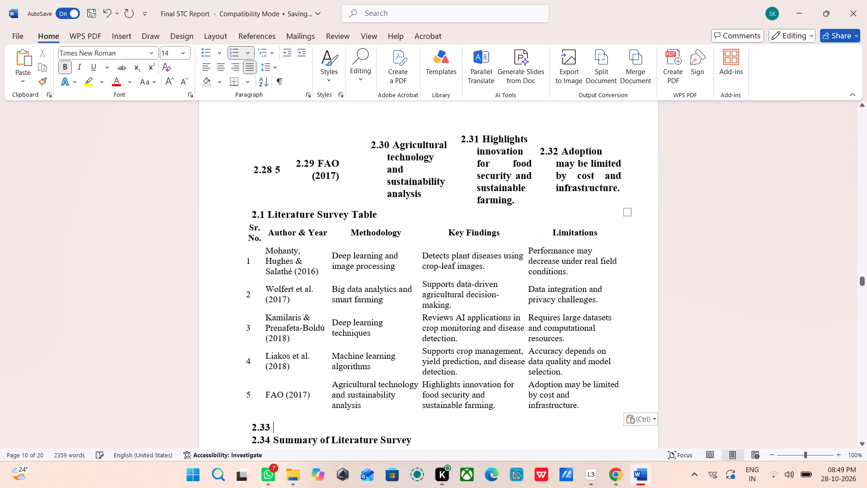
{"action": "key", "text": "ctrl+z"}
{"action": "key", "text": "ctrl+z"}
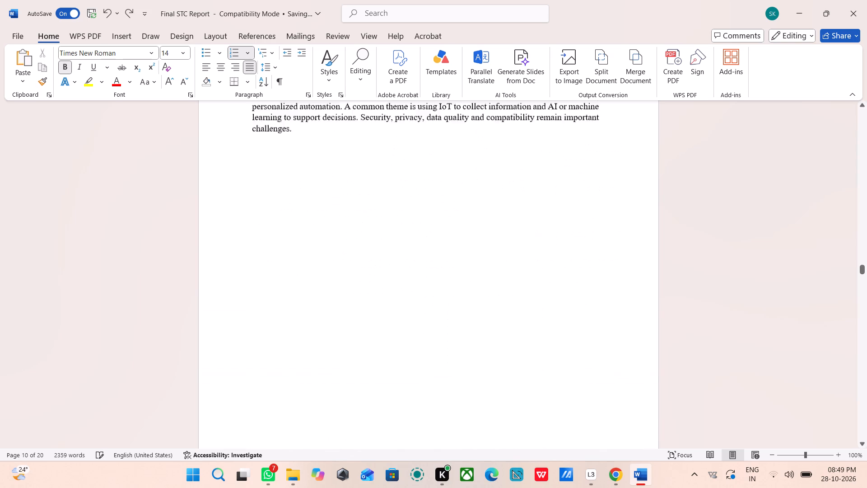
Undo the earlier blank-line edits and table deletion to restore the smart-home literature survey table beneath the 2.2 heading.
{"action": "key", "text": "ctrl+z"}
{"action": "key", "text": "ctrl+z"}
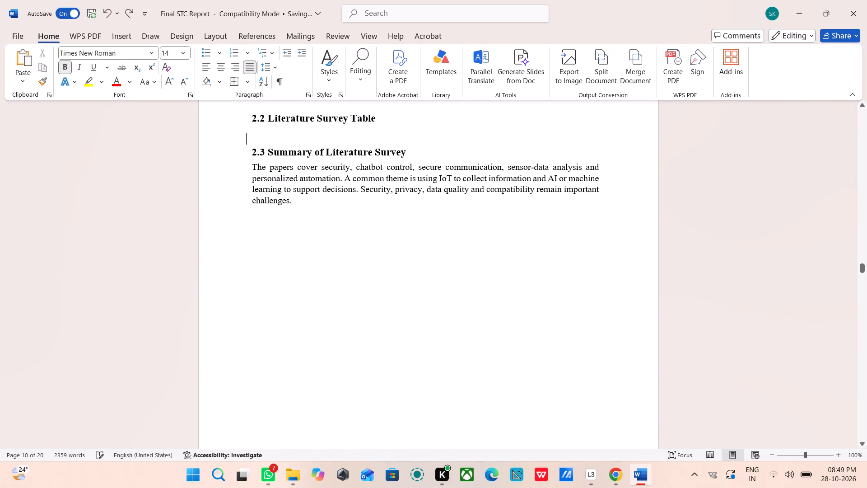
{"action": "key", "text": "ctrl+z"}
{"action": "key", "text": "ctrl+z"}
{"action": "key", "text": "ctrl+z"}
{"action": "key", "text": "ctrl+z"}
{"action": "key", "text": "ctrl+z"}
{"action": "key", "text": "ctrl+z"}
{"action": "key", "text": "ctrl+z"}
{"action": "key", "text": "ctrl+z"}
{"action": "key", "text": "ctrl+z"}
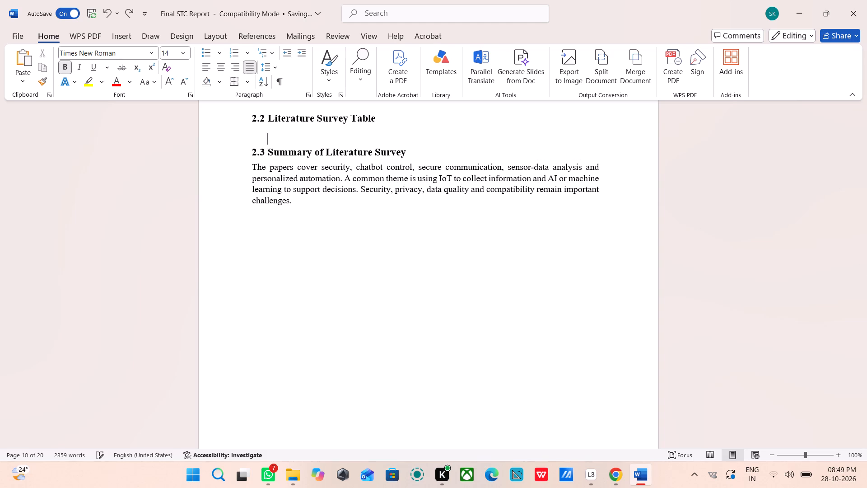
{"action": "key", "text": "ctrl+z"}
{"action": "key", "text": "ctrl+z"}
{"action": "key", "text": "ctrl+z"}
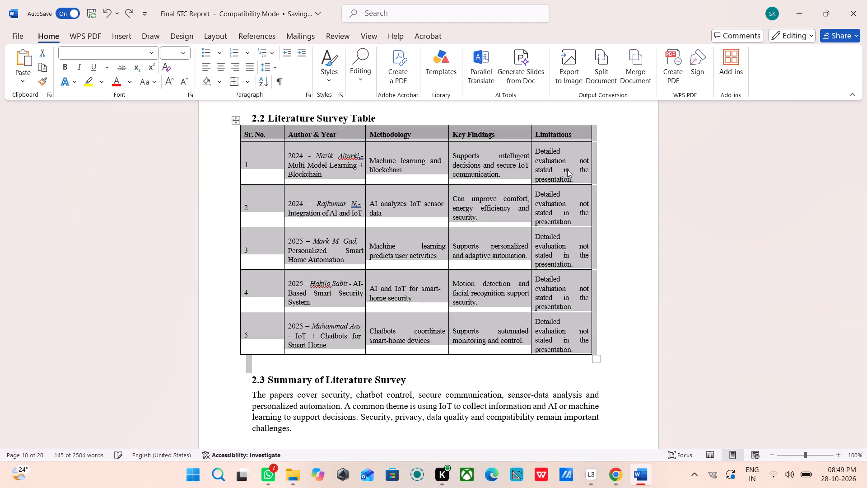
Replace the selected smart-home literature survey table with the copied ChatGPT table, keeping its source formatting.
{"action": "right_click", "coordinate": [415, 235]}
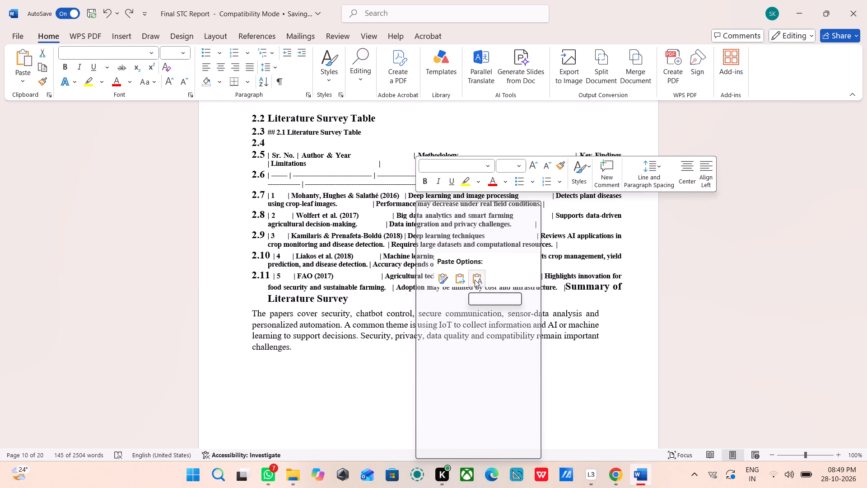
{"action": "left_click", "coordinate": [438, 277]}
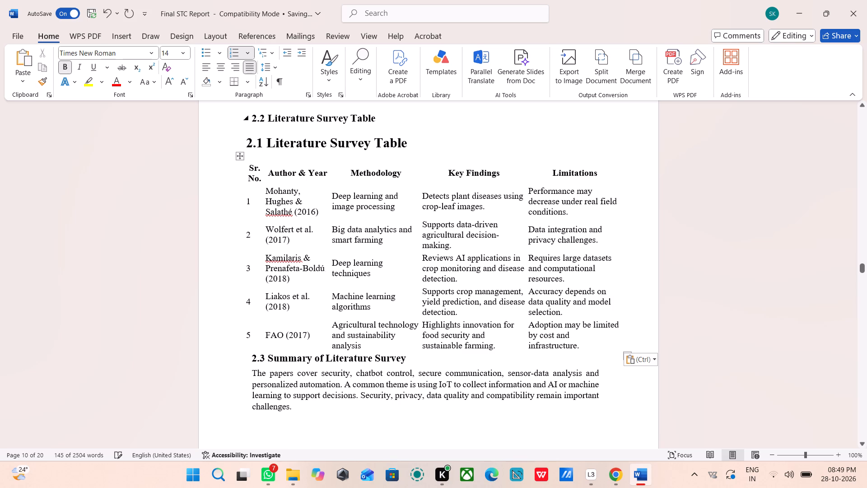
Delete the duplicate 2.1 Literature Survey Table heading above the pasted table, leaving one unnumbered blank line beneath the 2.2 heading.
{"action": "left_click_drag", "start_coordinate": [409, 148], "coordinate": [254, 140]}
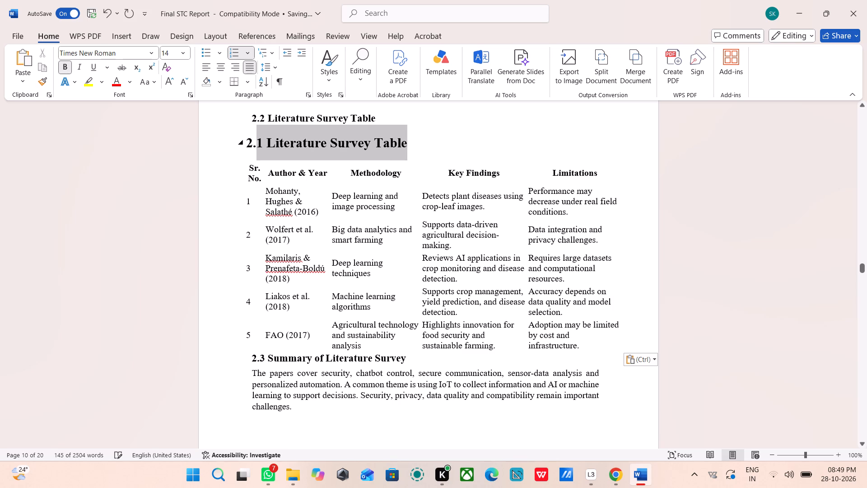
{"action": "left_click_drag", "start_coordinate": [254, 140], "coordinate": [240, 148]}
{"action": "key", "text": "BackSpace"}
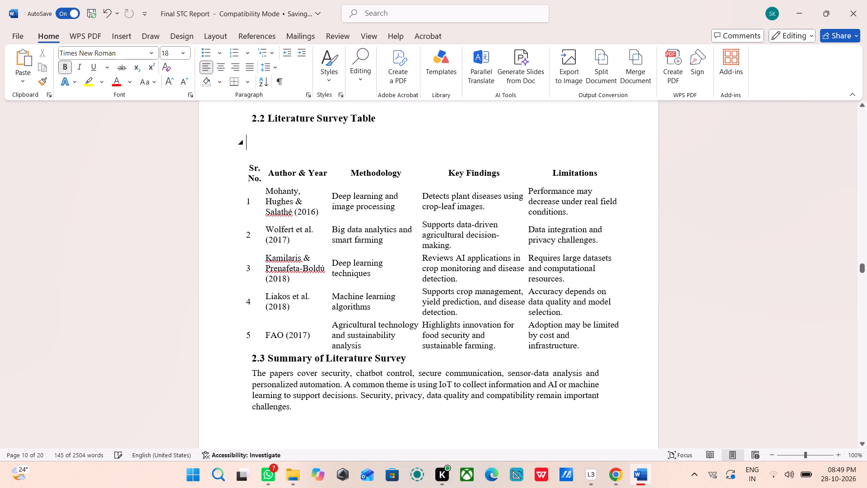
{"action": "key", "text": "BackSpace"}
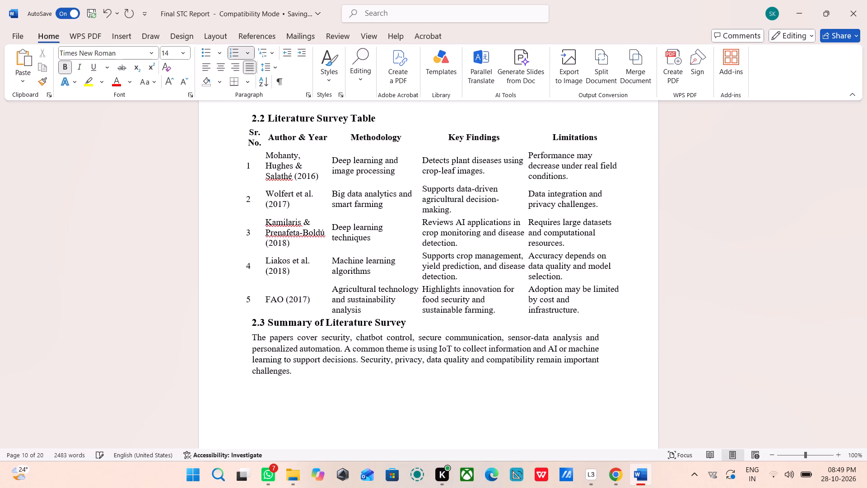
{"action": "key", "text": "Return"}
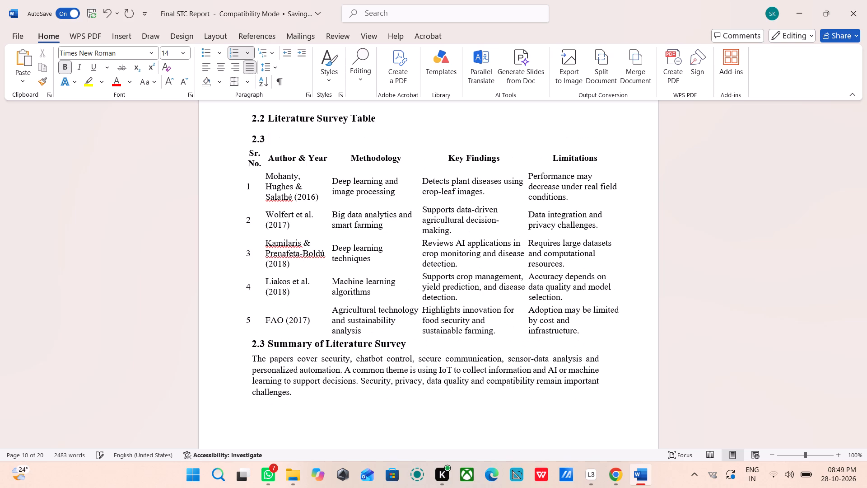
{"action": "key", "text": "BackSpace"}
{"action": "key", "text": "BackSpace"}
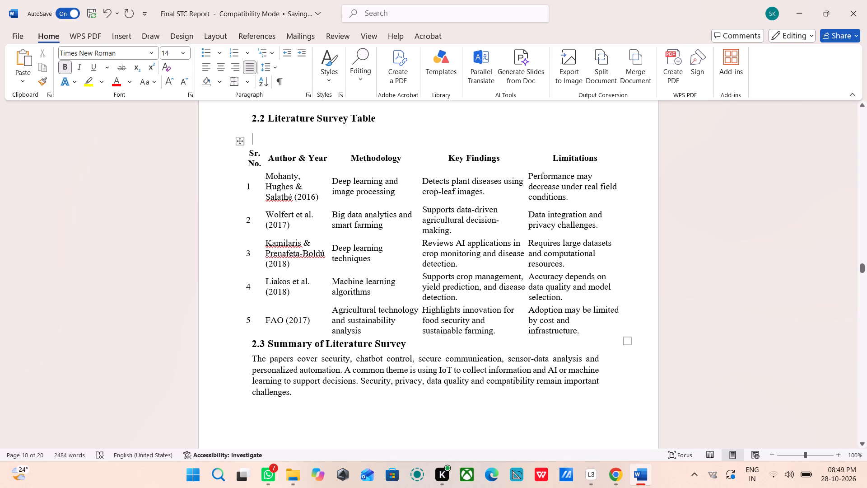
Apply All Borders to every cell of the pasted literature survey table.
{"action": "left_click_drag", "start_coordinate": [245, 152], "coordinate": [442, 233]}
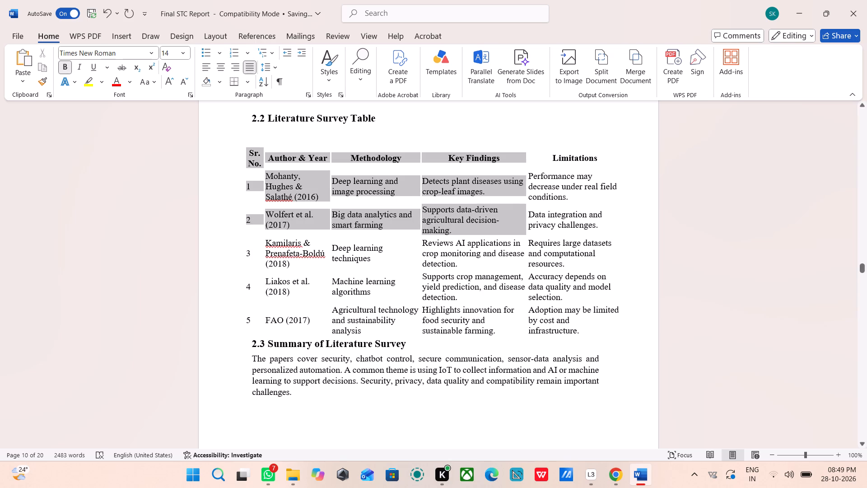
{"action": "left_click_drag", "start_coordinate": [442, 233], "coordinate": [578, 378]}
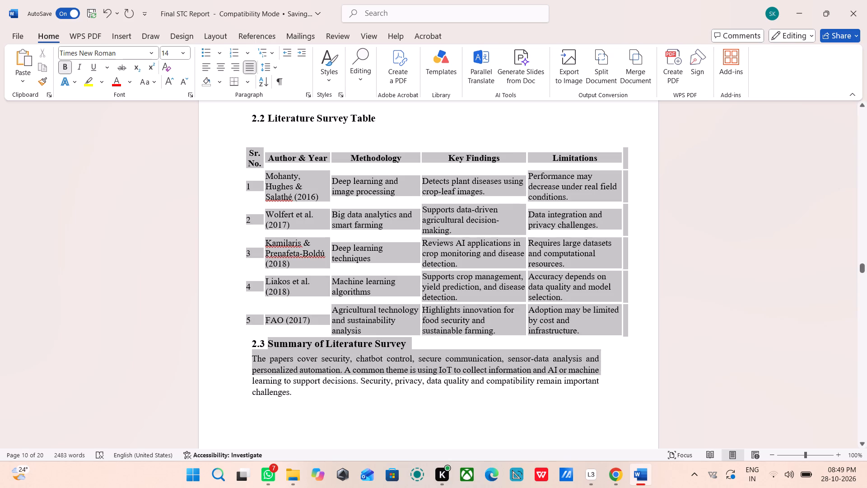
{"action": "left_click_drag", "start_coordinate": [578, 378], "coordinate": [596, 328]}
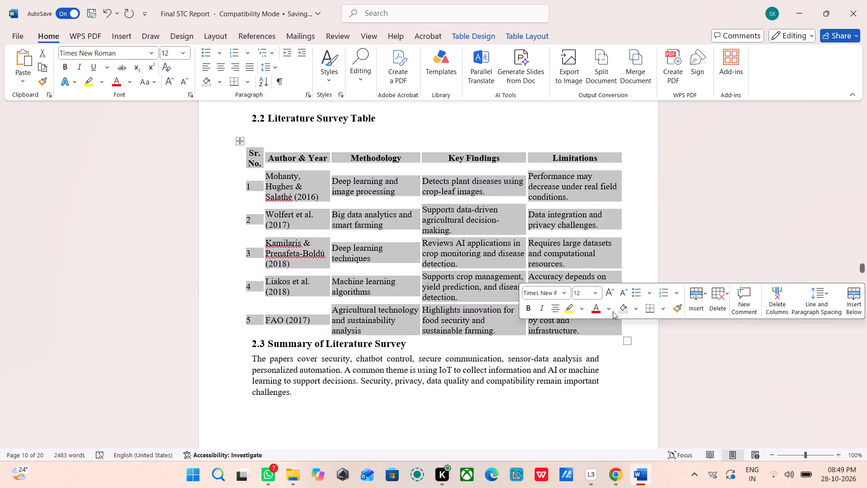
{"action": "left_click", "coordinate": [653, 307]}
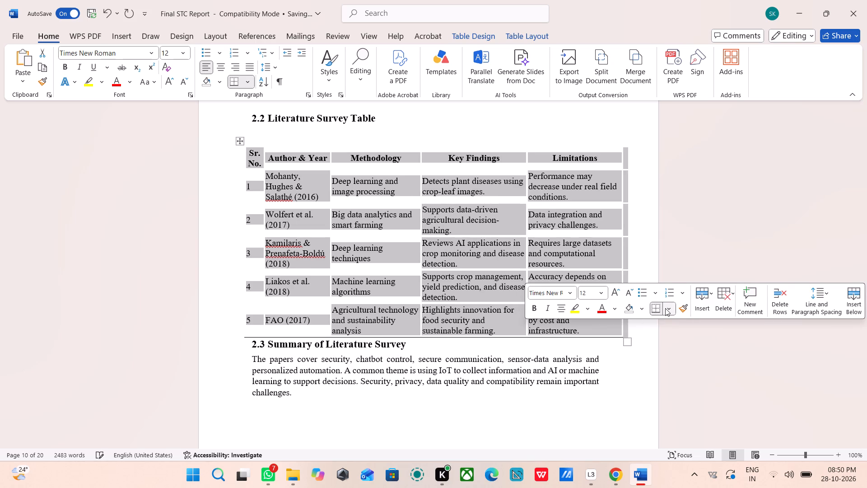
{"action": "left_click", "coordinate": [669, 306]}
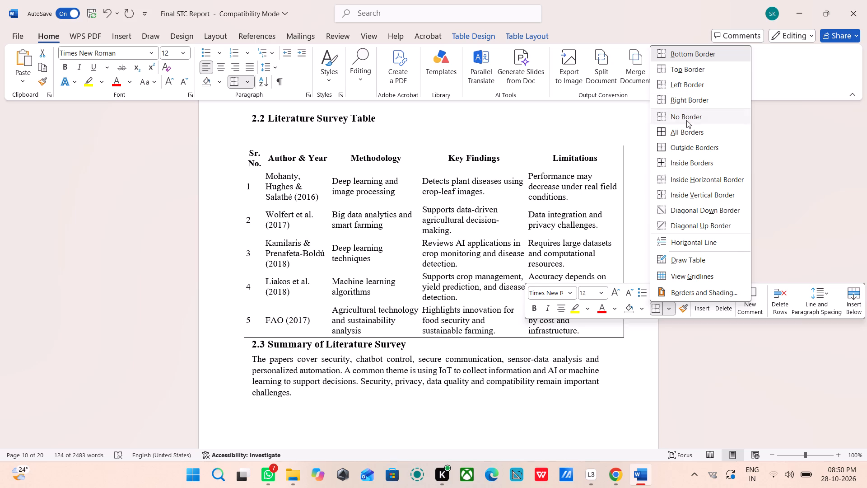
{"action": "left_click", "coordinate": [683, 133]}
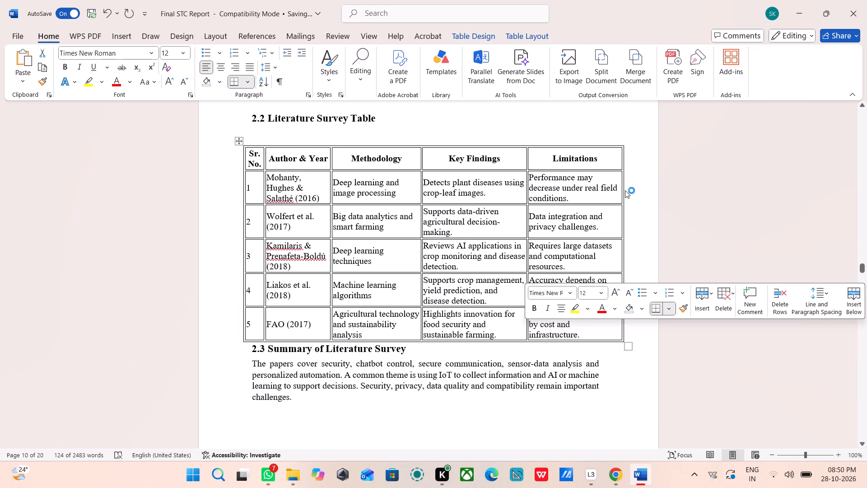
{"action": "left_click", "coordinate": [625, 191]}
{"action": "left_click", "coordinate": [633, 192]}
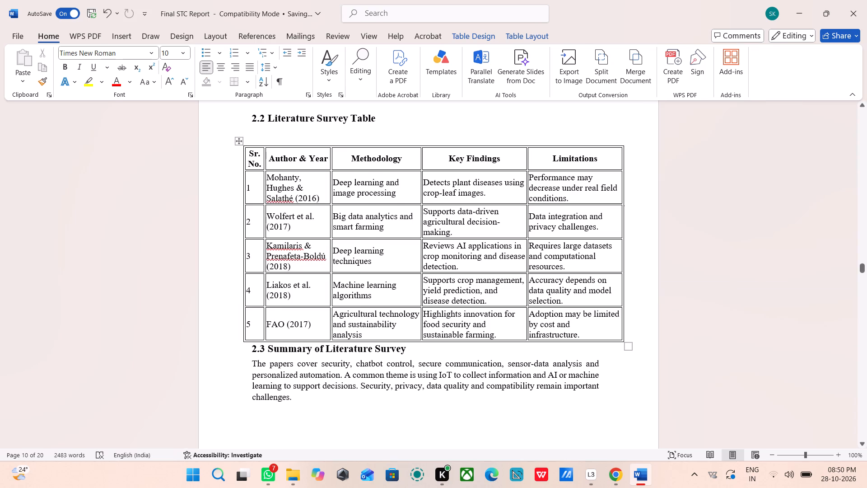
{"action": "scroll", "coordinate": [633, 192], "scroll_direction": "down", "scroll_amount": 1}
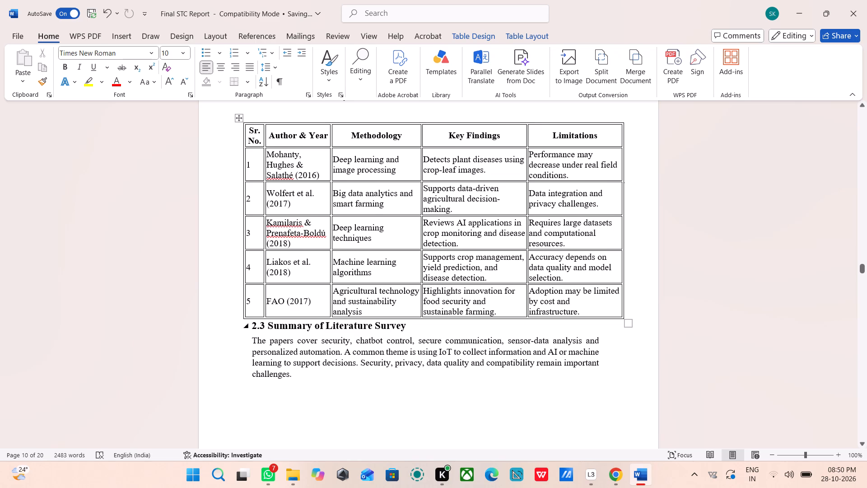
{"action": "scroll", "coordinate": [287, 324], "scroll_direction": "up", "scroll_amount": 2}
{"action": "scroll", "coordinate": [287, 324], "scroll_direction": "down", "scroll_amount": 1}
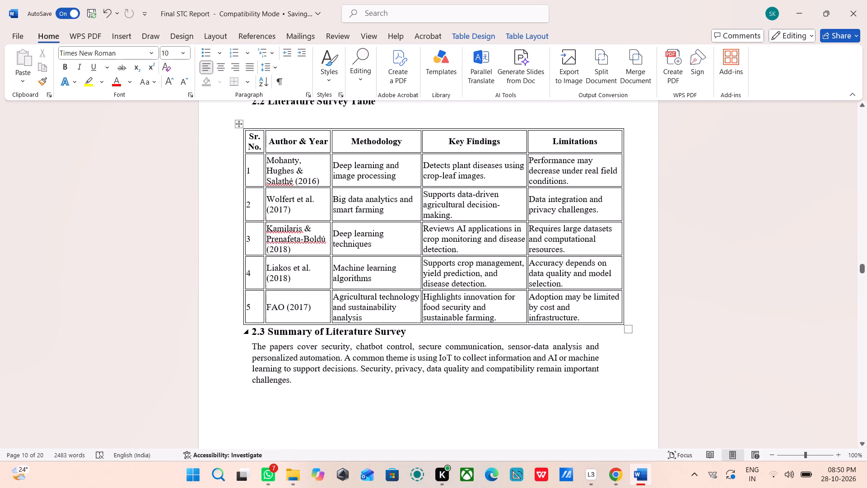
{"action": "left_click_drag", "start_coordinate": [267, 331], "coordinate": [291, 331]}
{"action": "left_click_drag", "start_coordinate": [291, 331], "coordinate": [397, 330]}
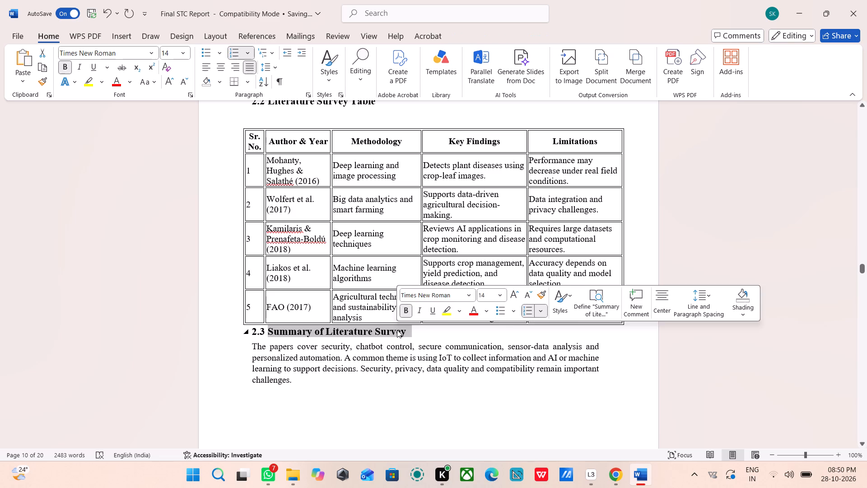
{"action": "key", "text": "ctrl+x"}
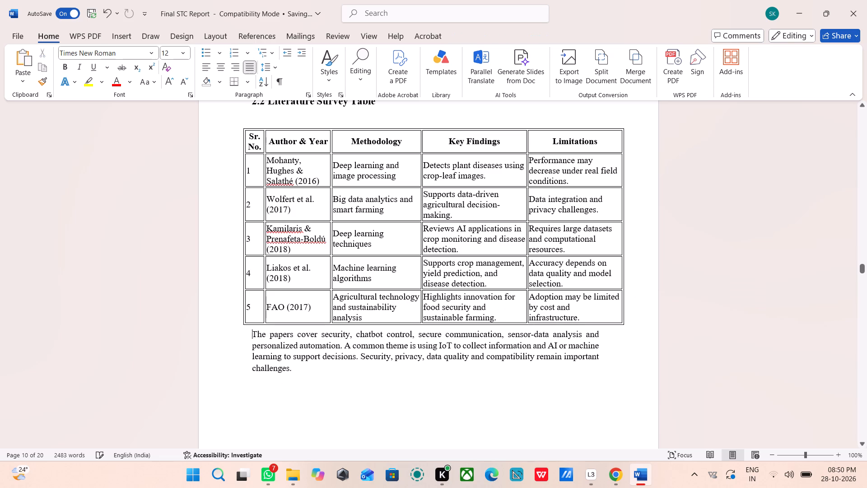
{"action": "key", "text": "ctrl+z"}
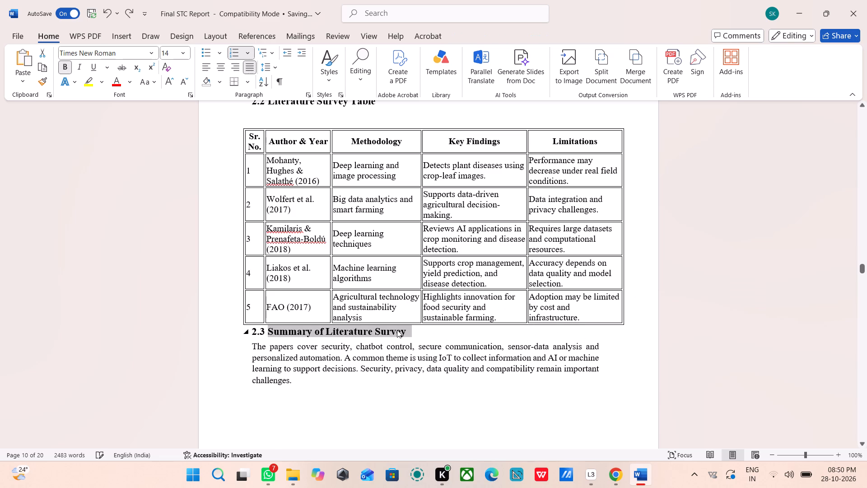
{"action": "key", "text": "ctrl+c"}
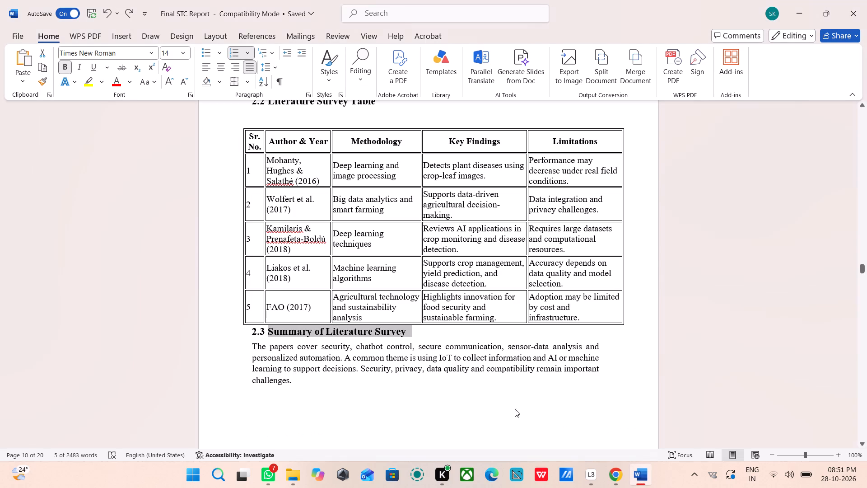
{"action": "left_click_drag", "start_coordinate": [250, 345], "coordinate": [331, 409]}
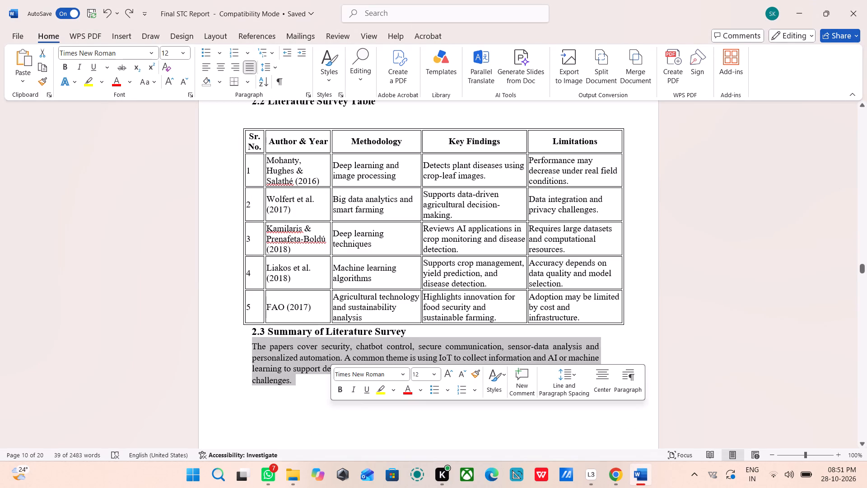
{"action": "left_click", "coordinate": [331, 409]}
{"action": "left_click_drag", "start_coordinate": [331, 409], "coordinate": [363, 305]}
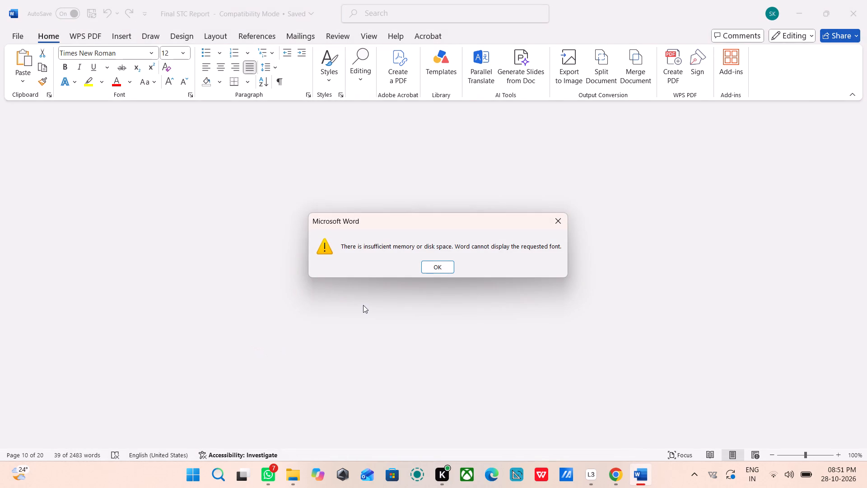
{"action": "left_click", "coordinate": [561, 222]}
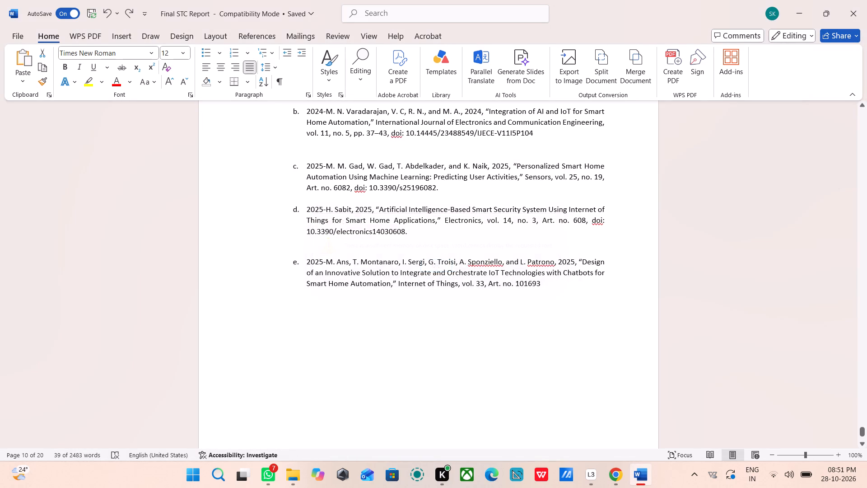
{"action": "scroll", "coordinate": [432, 284], "scroll_direction": "up", "scroll_amount": 4}
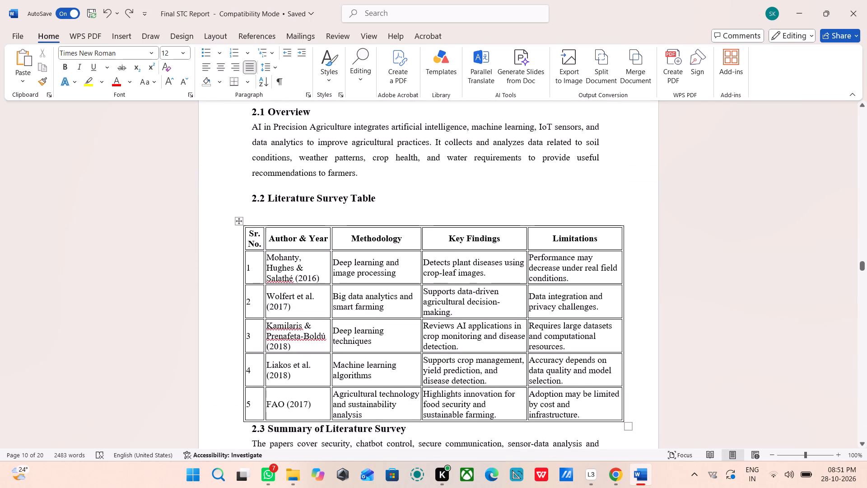
{"action": "scroll", "coordinate": [432, 284], "scroll_direction": "down", "scroll_amount": 1}
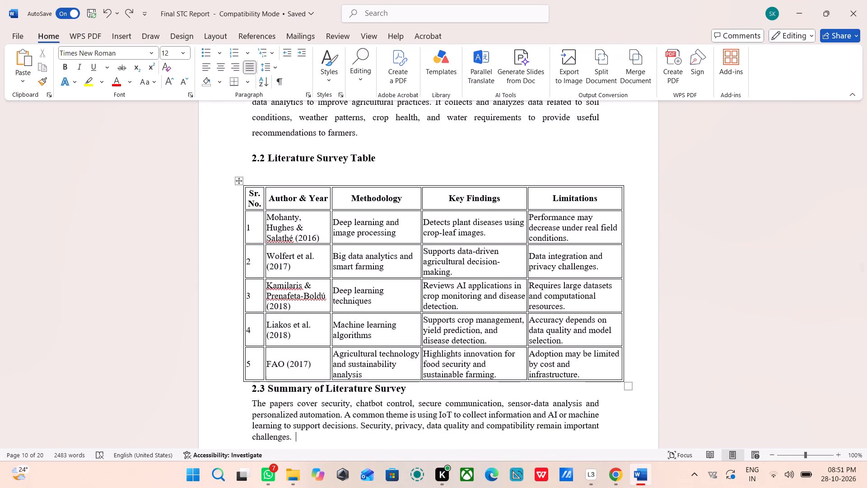
{"action": "scroll", "coordinate": [432, 284], "scroll_direction": "down", "scroll_amount": 2}
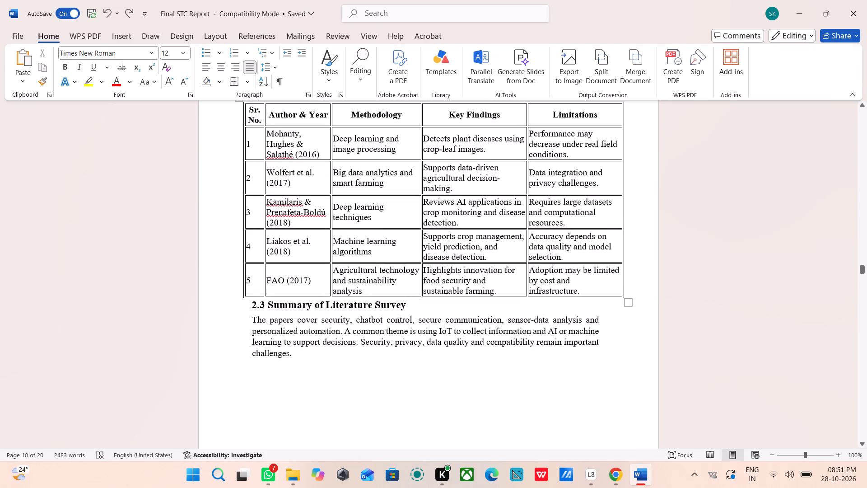
{"action": "scroll", "coordinate": [432, 284], "scroll_direction": "up", "scroll_amount": 1}
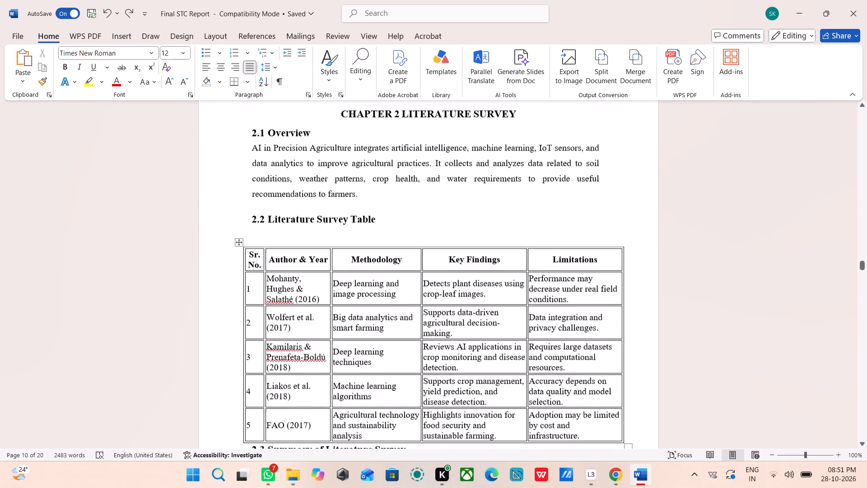
{"action": "scroll", "coordinate": [432, 284], "scroll_direction": "down", "scroll_amount": 3}
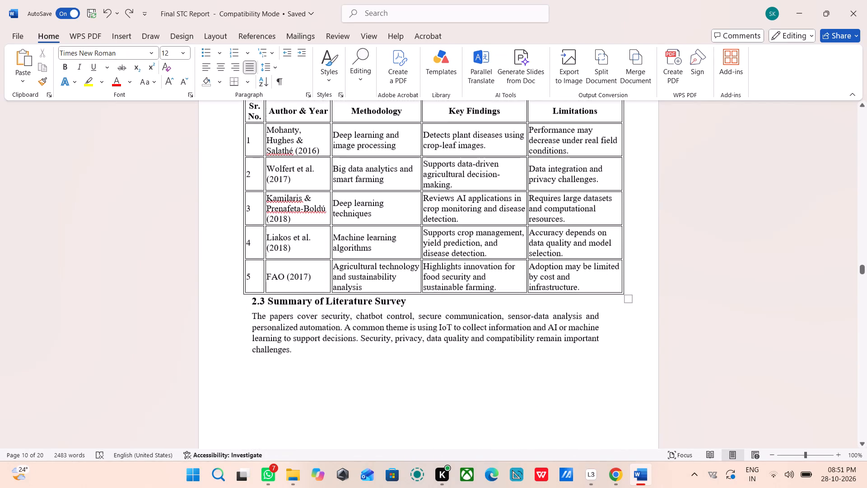
{"action": "left_click", "coordinate": [251, 315]}
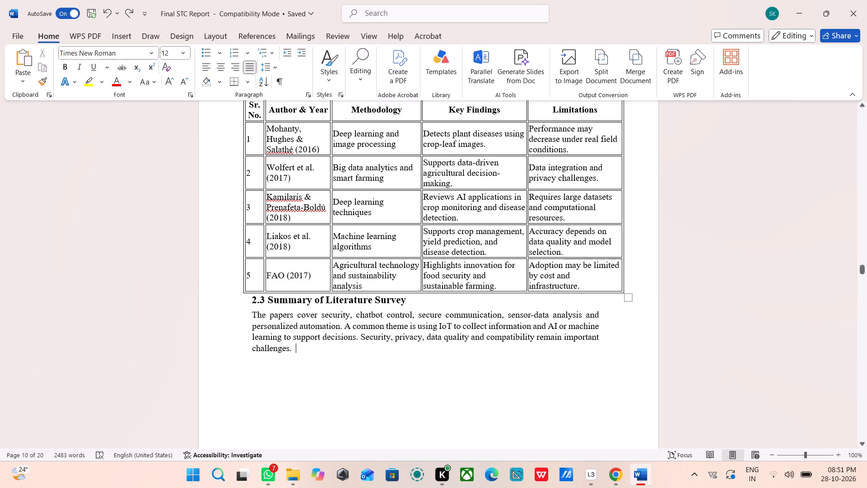
{"action": "left_click", "coordinate": [254, 314]}
{"action": "left_click_drag", "start_coordinate": [254, 314], "coordinate": [309, 352]}
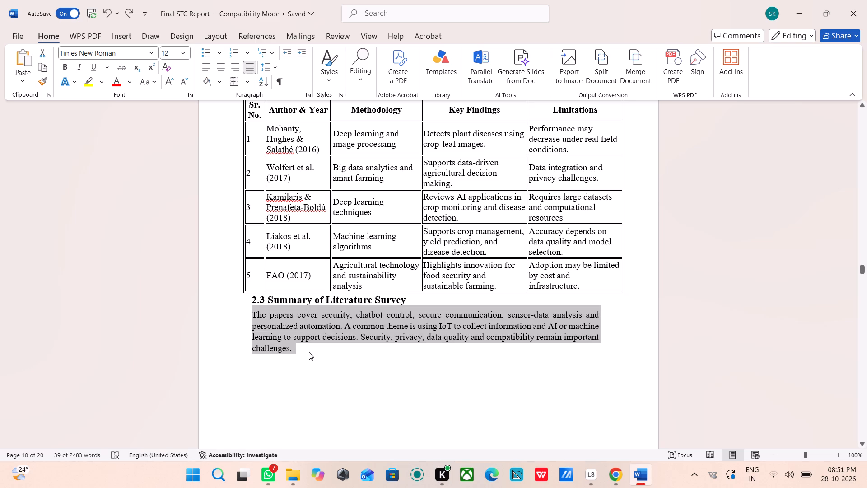
{"action": "key", "text": "ctrl+v"}
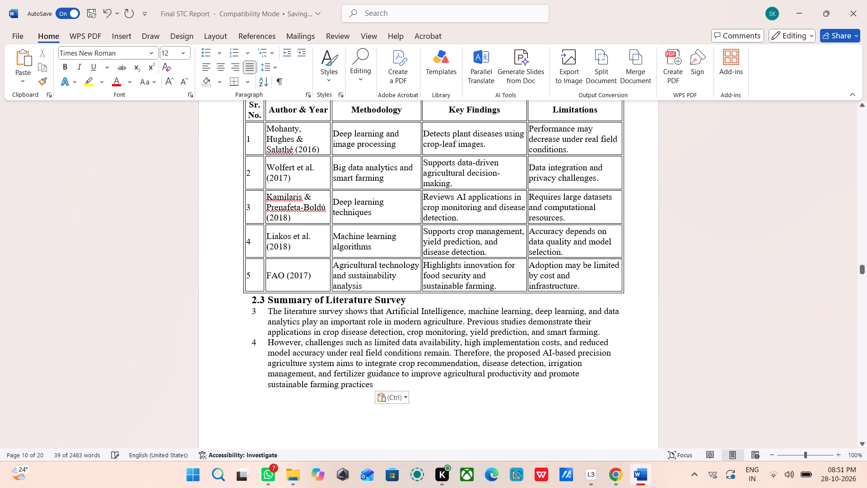
Delete the second pasted summary paragraph, which begins "However, challenges such as limited data availability".
{"action": "left_click_drag", "start_coordinate": [247, 338], "coordinate": [271, 348]}
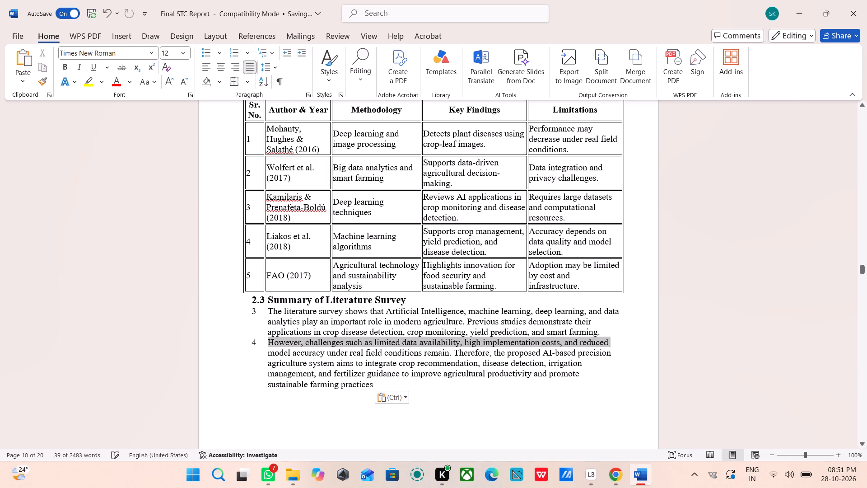
{"action": "left_click_drag", "start_coordinate": [271, 348], "coordinate": [392, 385]}
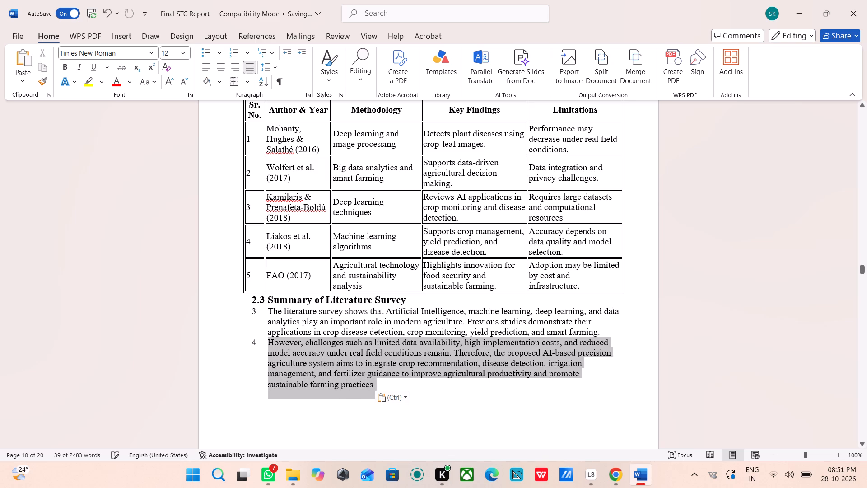
{"action": "left_click_drag", "start_coordinate": [392, 385], "coordinate": [393, 388]}
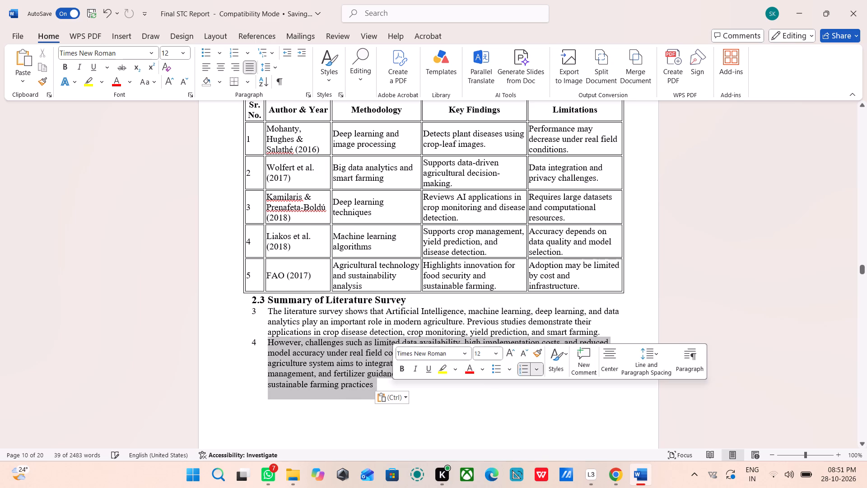
{"action": "key", "text": "BackSpace"}
Remove the list number and indent from the remaining summary paragraph under the 2.3 heading.
{"action": "left_click", "coordinate": [256, 310]}
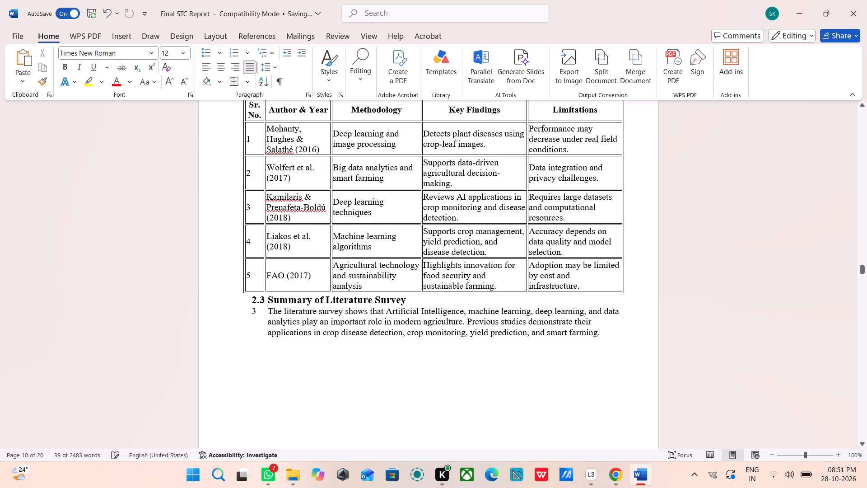
{"action": "key", "text": "BackSpace"}
{"action": "key", "text": "BackSpace"}
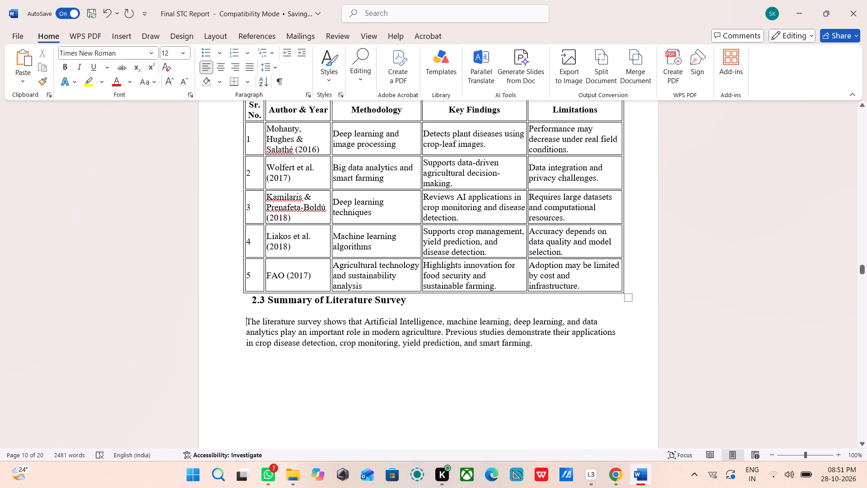
Insert an unnumbered blank line between the literature survey table and the 2.3 Summary of Literature Survey heading.
{"action": "left_click", "coordinate": [249, 297]}
{"action": "double_click", "coordinate": [249, 297]}
{"action": "left_click", "coordinate": [249, 297]}
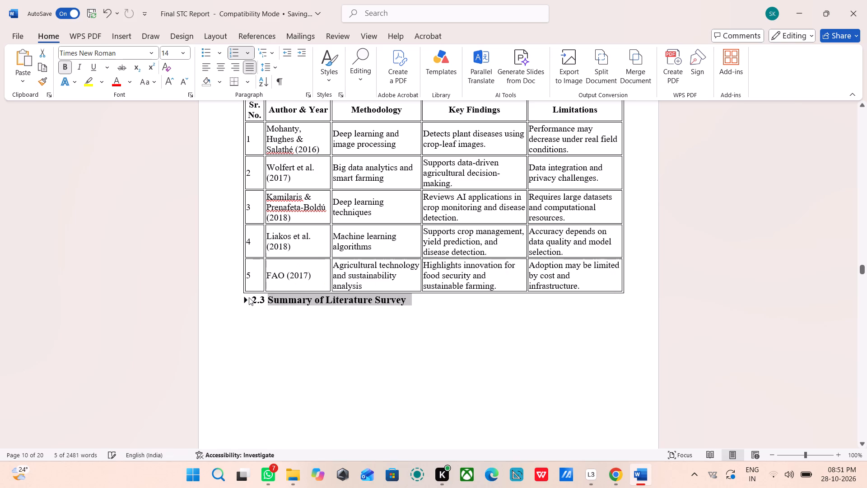
{"action": "left_click", "coordinate": [249, 297]}
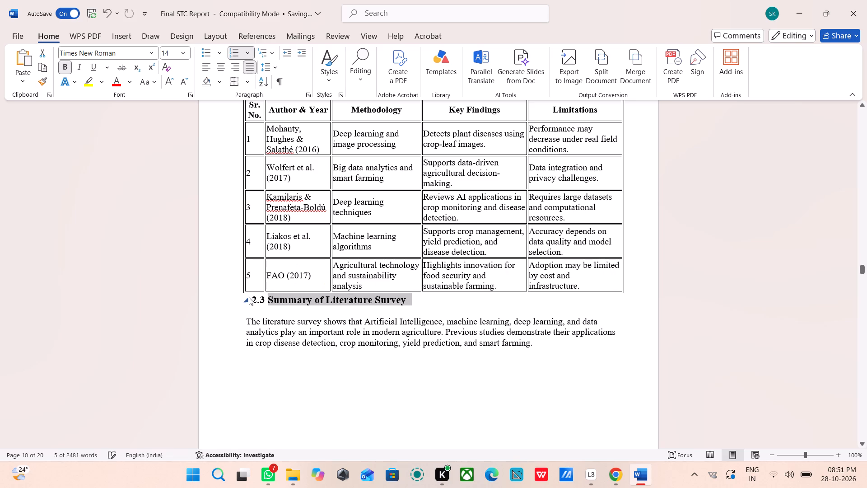
{"action": "key", "text": "Up"}
{"action": "key", "text": "Up"}
{"action": "key", "text": "Down"}
{"action": "key", "text": "Down"}
{"action": "key", "text": "Down"}
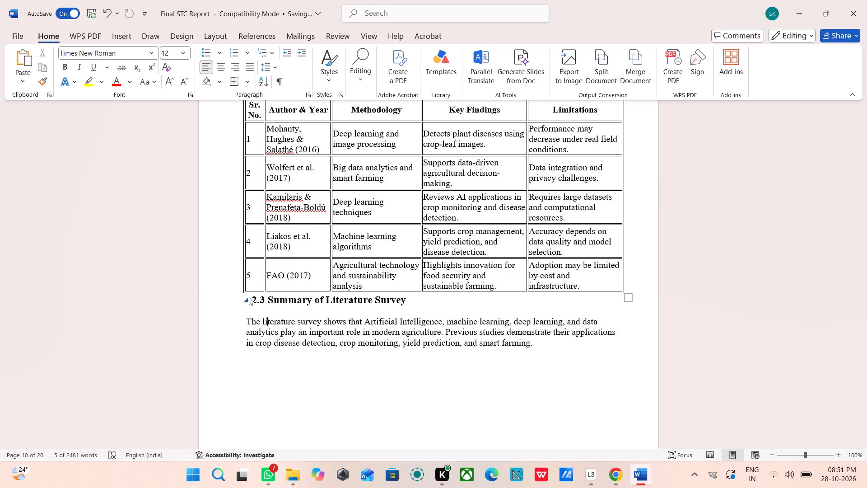
{"action": "key", "text": "Up"}
{"action": "key", "text": "Left"}
{"action": "key", "text": "Left"}
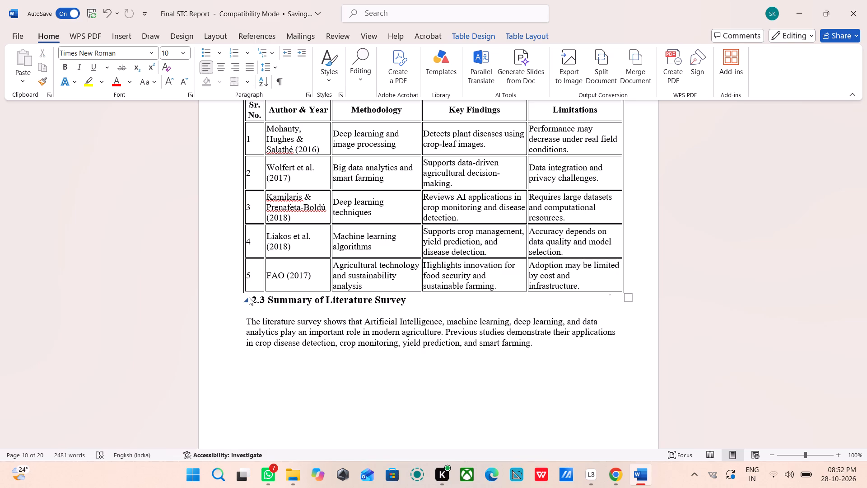
{"action": "key", "text": "Right"}
{"action": "key", "text": "Right"}
{"action": "key", "text": "Return"}
{"action": "key", "text": "Up"}
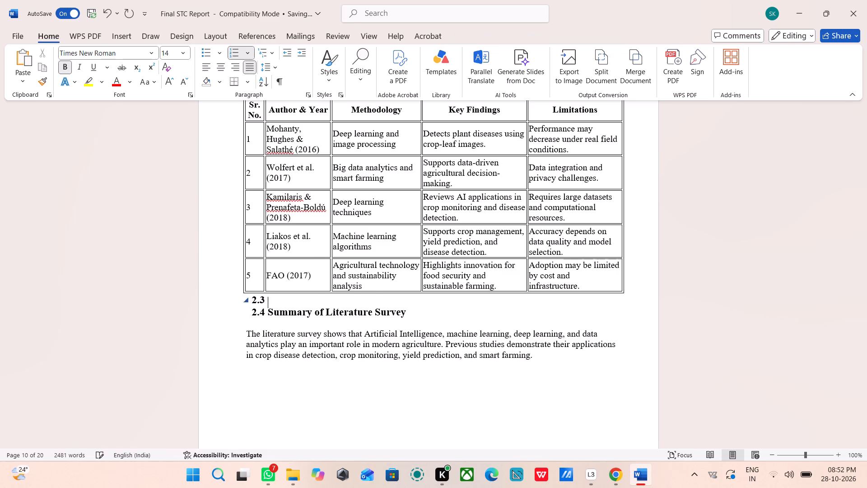
{"action": "key", "text": "BackSpace"}
{"action": "key", "text": "BackSpace"}
{"action": "scroll", "coordinate": [253, 335], "scroll_direction": "down", "scroll_amount": 1}
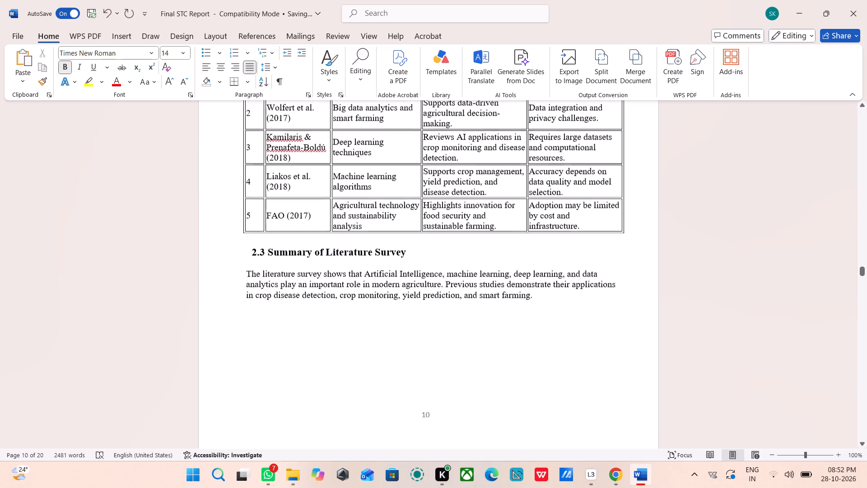
{"action": "scroll", "coordinate": [253, 335], "scroll_direction": "down", "scroll_amount": 3}
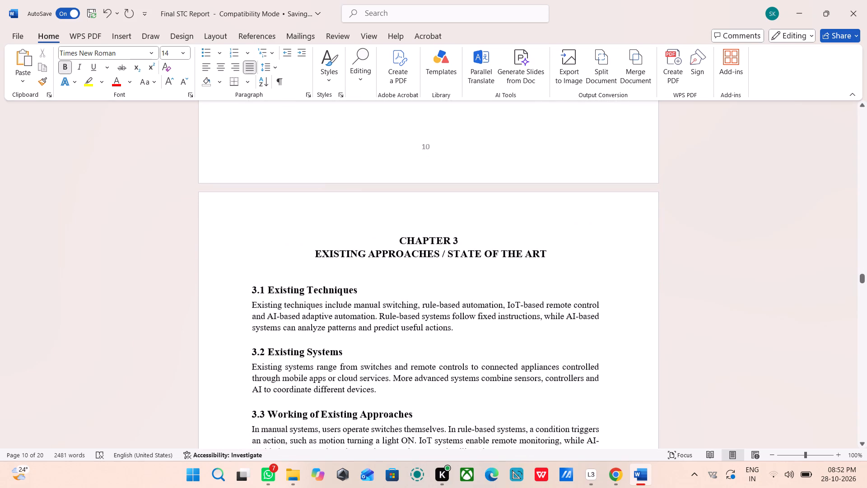
{"action": "scroll", "coordinate": [253, 335], "scroll_direction": "down", "scroll_amount": 1}
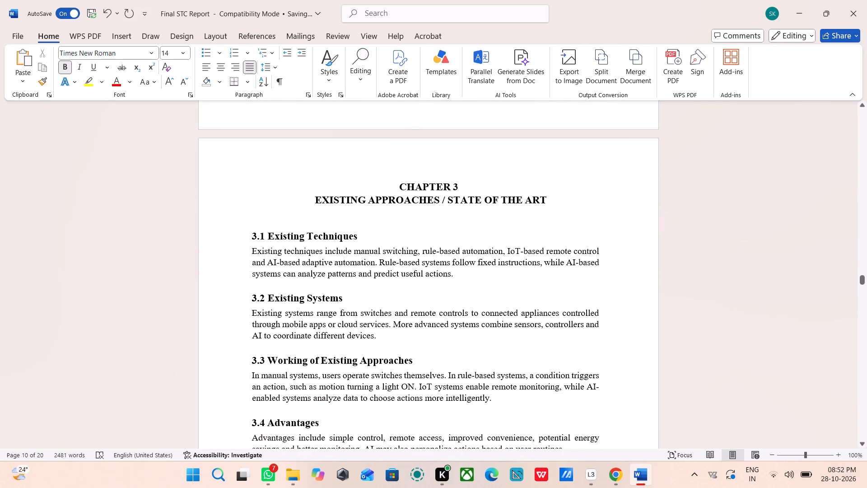
{"action": "left_click_drag", "start_coordinate": [263, 234], "coordinate": [322, 237]}
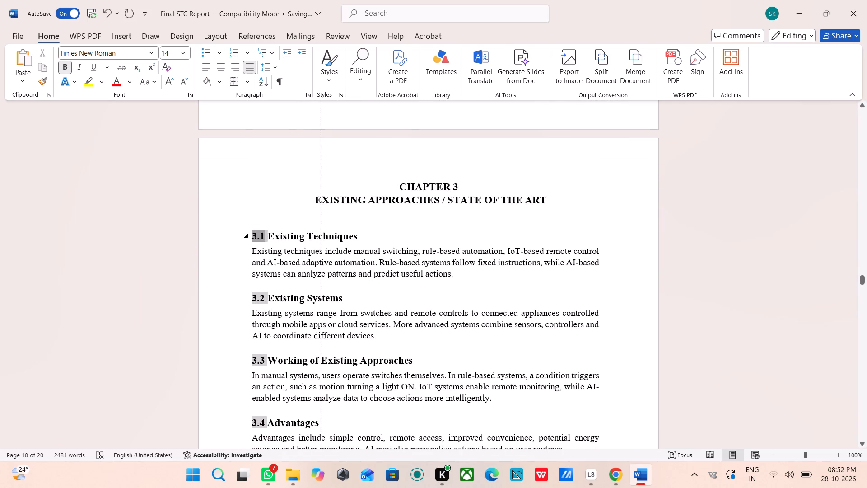
{"action": "left_click_drag", "start_coordinate": [322, 237], "coordinate": [242, 254]}
{"action": "left_click_drag", "start_coordinate": [270, 235], "coordinate": [358, 234]}
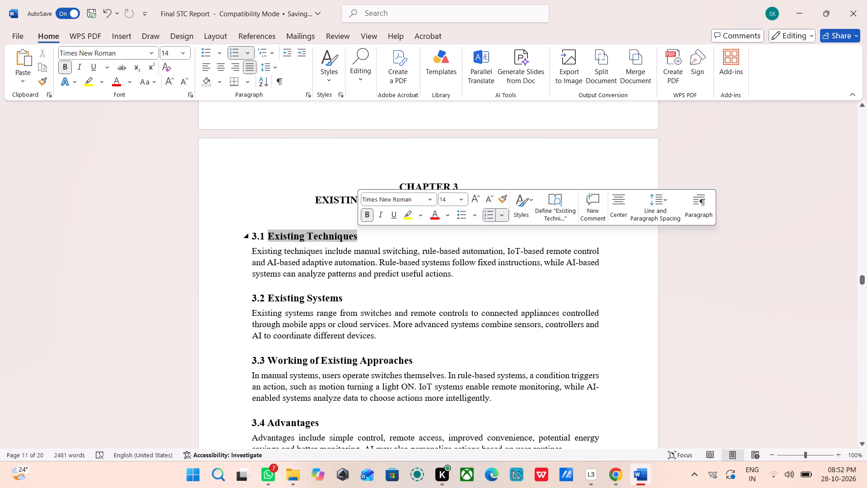
{"action": "key", "text": "ctrl+c"}
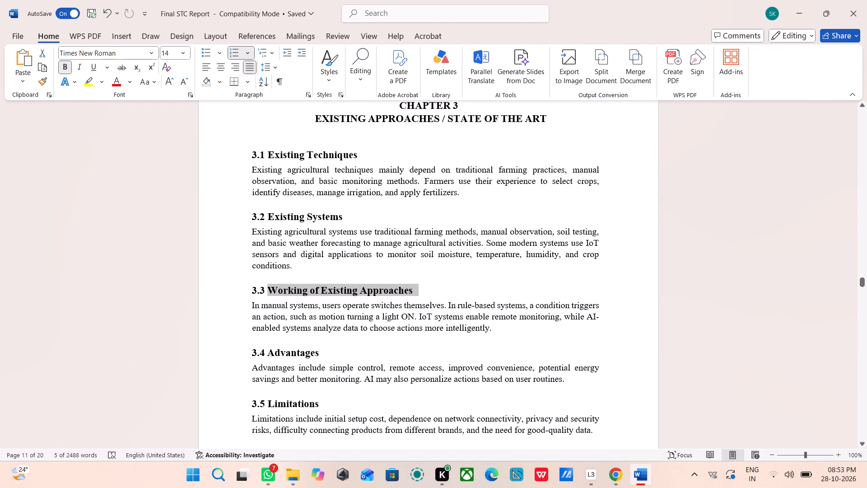
{"action": "left_click", "coordinate": [345, 317]}
{"action": "left_click_drag", "start_coordinate": [249, 305], "coordinate": [428, 335]}
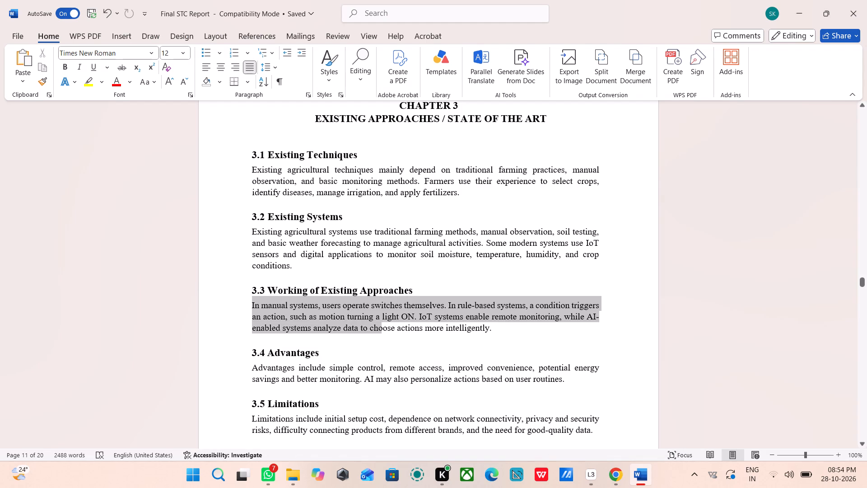
{"action": "left_click_drag", "start_coordinate": [428, 335], "coordinate": [480, 328]}
{"action": "key", "text": "ctrl+v"}
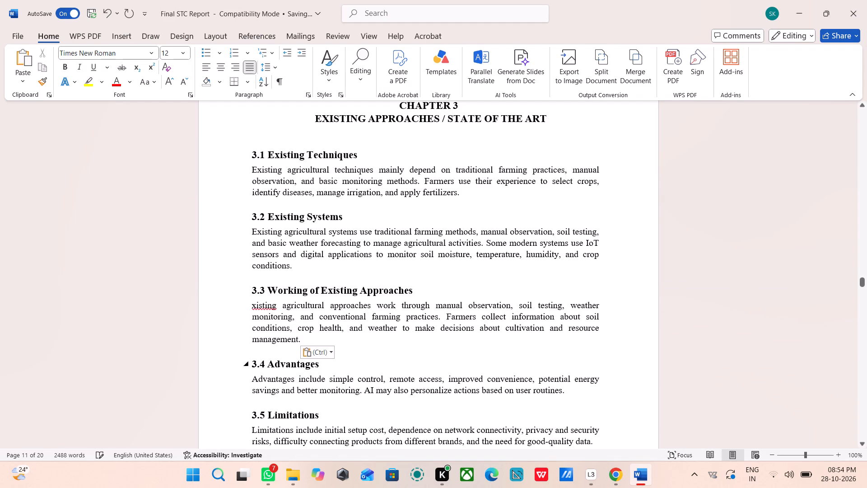
Copy the Advantages heading text from section 3.4 of the report.
{"action": "left_click_drag", "start_coordinate": [263, 363], "coordinate": [256, 374]}
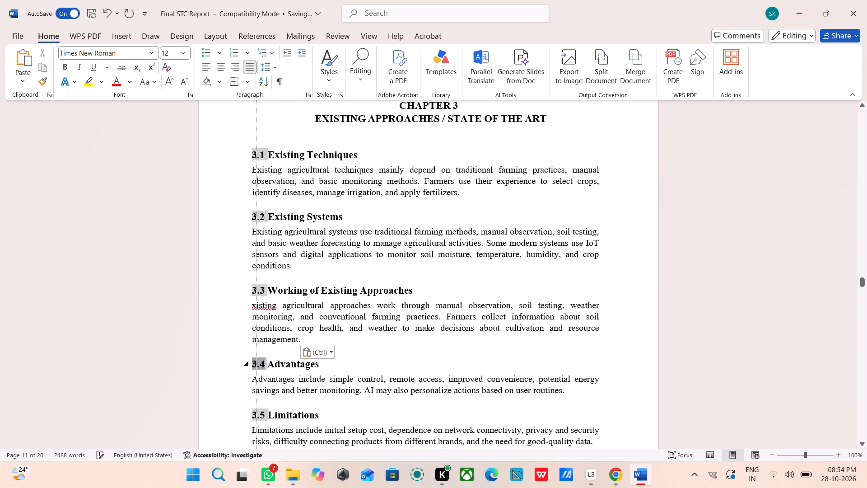
{"action": "left_click_drag", "start_coordinate": [256, 374], "coordinate": [253, 374]}
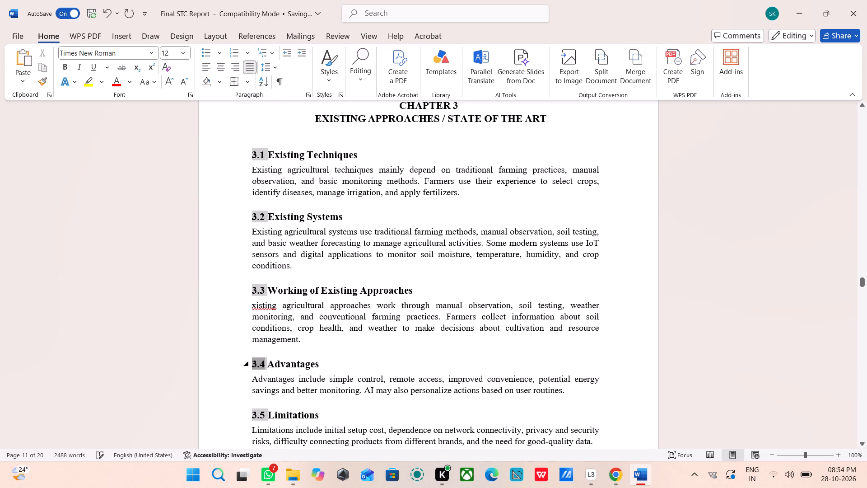
{"action": "left_click_drag", "start_coordinate": [271, 362], "coordinate": [286, 361]}
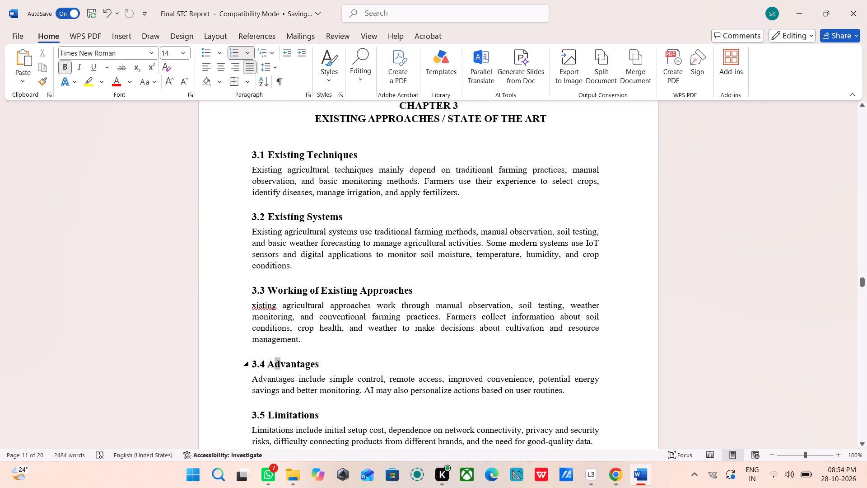
{"action": "left_click_drag", "start_coordinate": [286, 361], "coordinate": [306, 361]}
{"action": "left_click", "coordinate": [328, 368]}
{"action": "left_click_drag", "start_coordinate": [325, 366], "coordinate": [265, 364]}
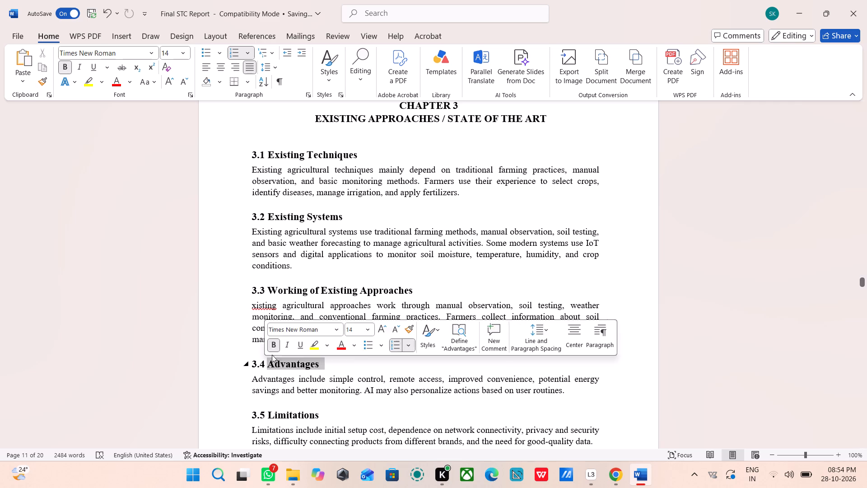
{"action": "key", "text": "ctrl+c"}
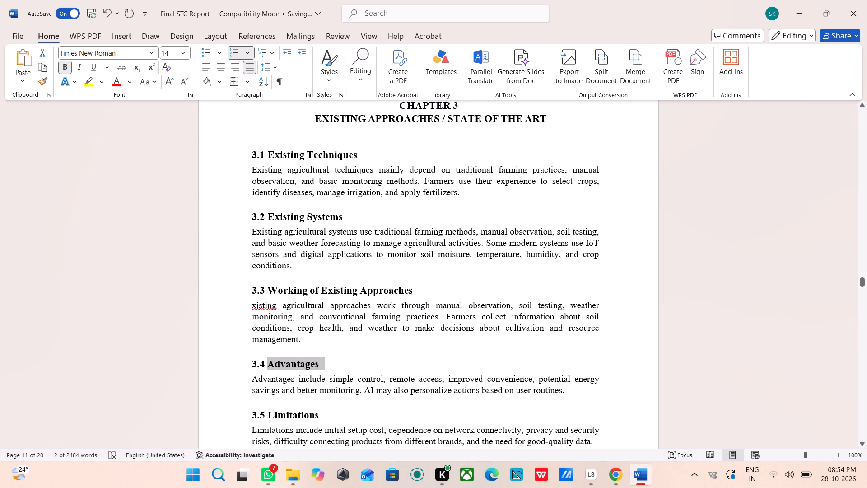
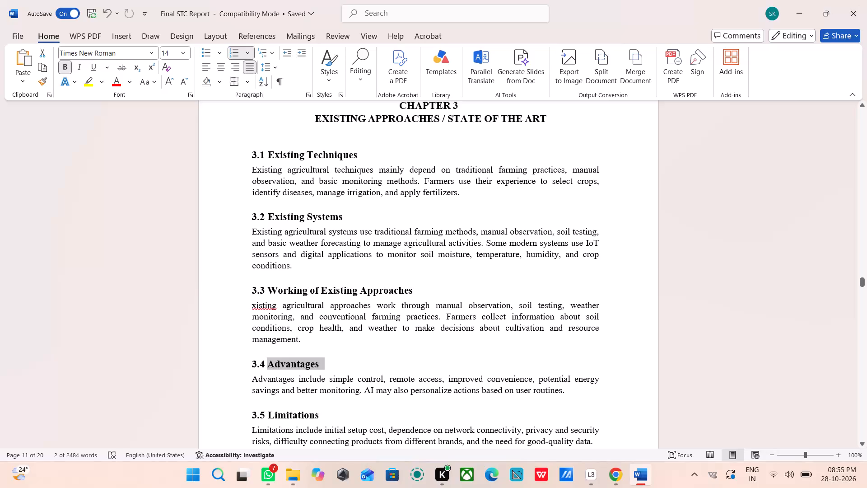
Correct the misspelled first word of the section 3.3 Working of Existing Approaches paragraph to "Existing".
{"action": "scroll", "coordinate": [285, 315], "scroll_direction": "down", "scroll_amount": 2}
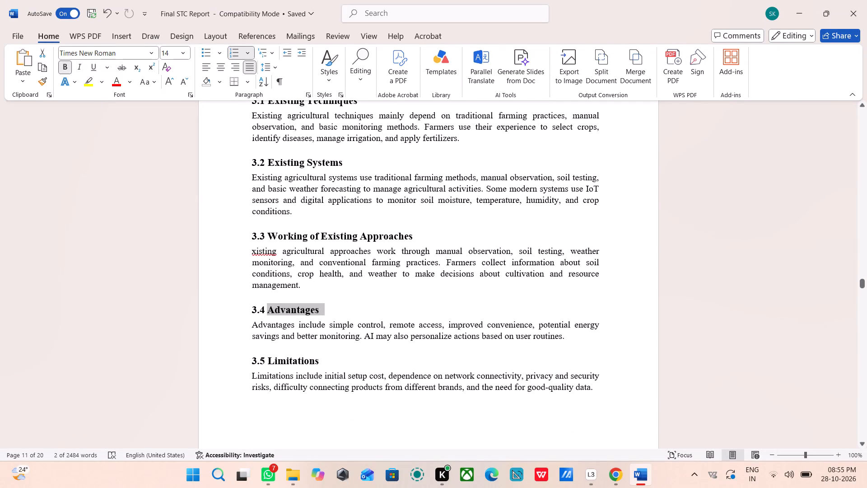
{"action": "left_click", "coordinate": [256, 251]}
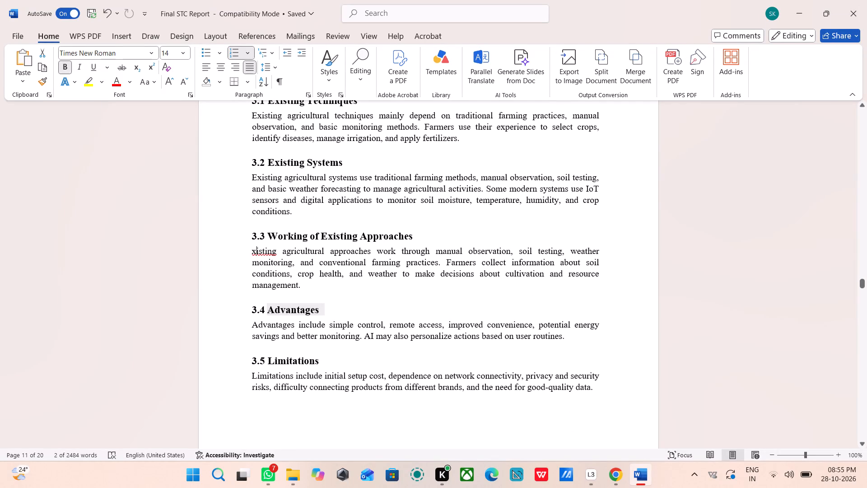
{"action": "left_click", "coordinate": [255, 250]}
{"action": "left_click", "coordinate": [252, 249]}
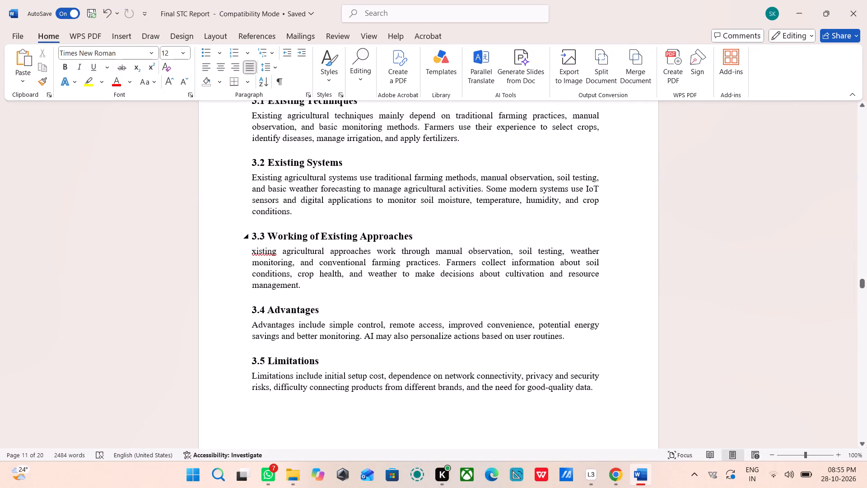
{"action": "key", "text": "shift+e"}
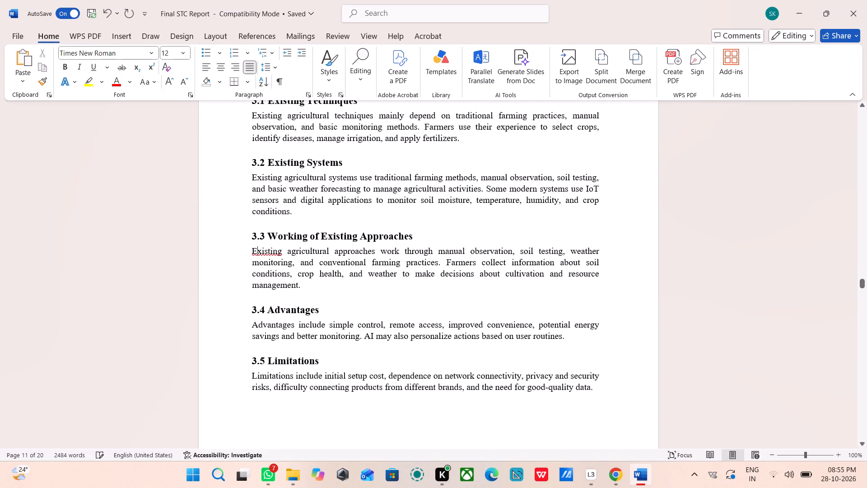
{"action": "left_click", "coordinate": [288, 268]}
{"action": "scroll", "coordinate": [332, 298], "scroll_direction": "down", "scroll_amount": 1}
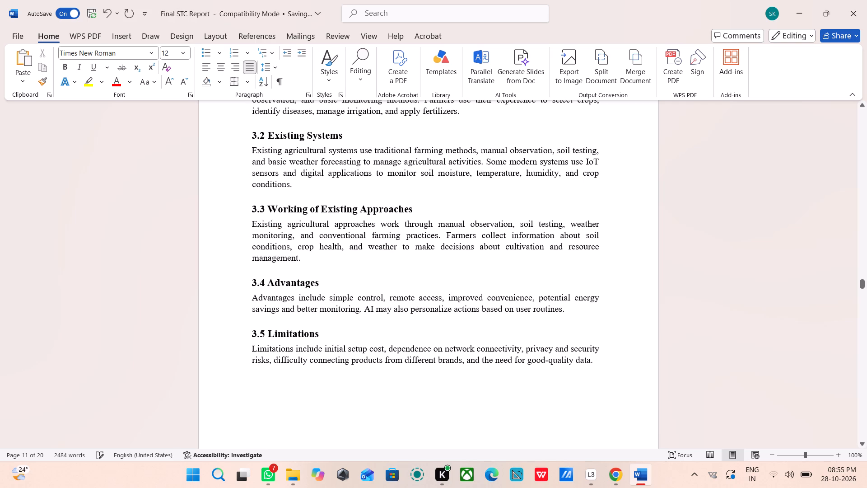
{"action": "left_click", "coordinate": [611, 472]}
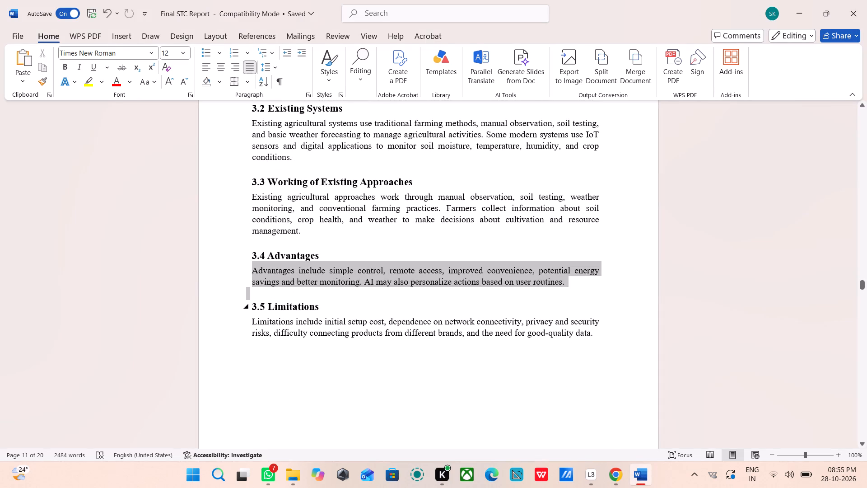
{"action": "left_click_drag", "start_coordinate": [511, 301], "coordinate": [559, 284]}
{"action": "left_click_drag", "start_coordinate": [559, 284], "coordinate": [563, 284]}
{"action": "key", "text": "ctrl+v"}
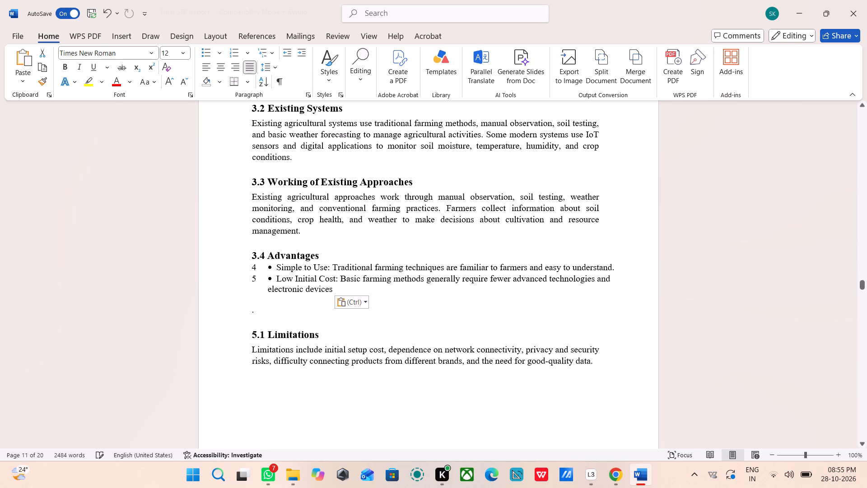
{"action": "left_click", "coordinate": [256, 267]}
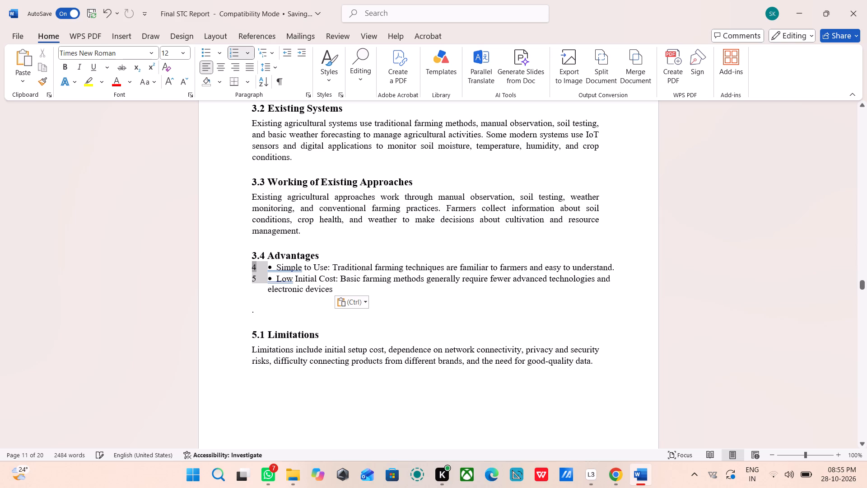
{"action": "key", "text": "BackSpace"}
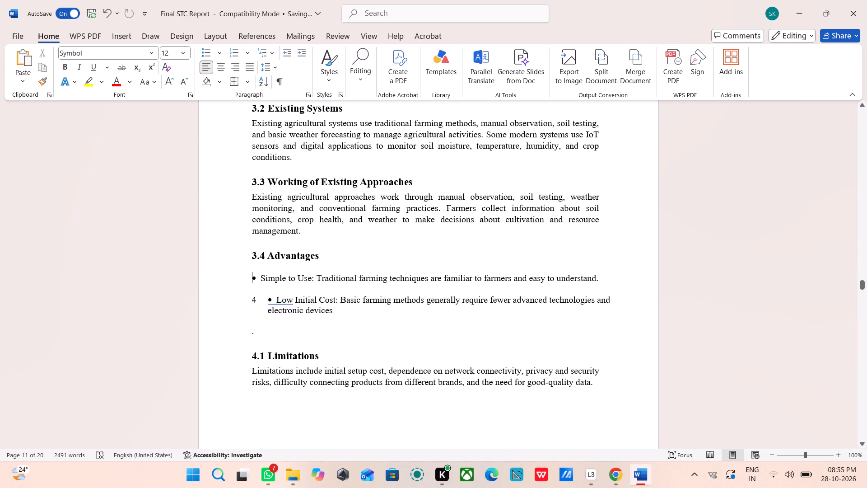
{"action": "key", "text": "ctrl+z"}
Remove the automatic list number and the bullet from the Low Initial Cost item under 3.4 Advantages.
{"action": "key", "text": "Left"}
{"action": "key", "text": "Left"}
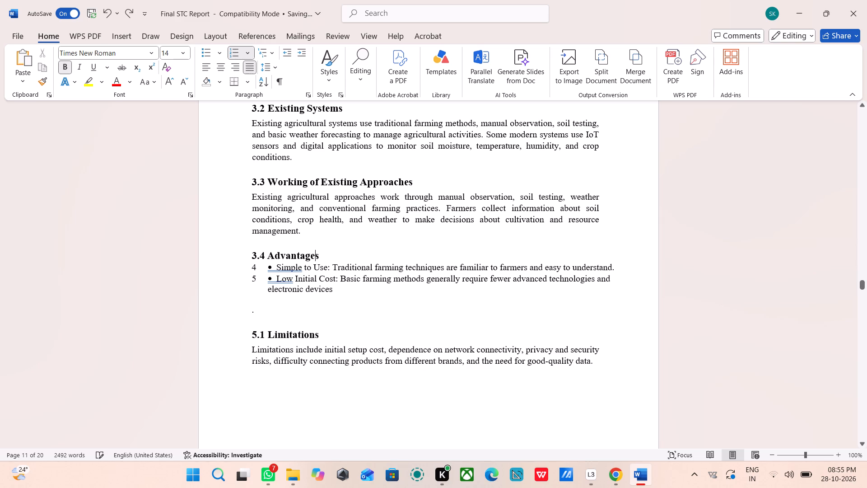
{"action": "key", "text": "Left"}
{"action": "key", "text": "Left"}
{"action": "key", "text": "Left"}
{"action": "key", "text": "Down"}
{"action": "key", "text": "Down"}
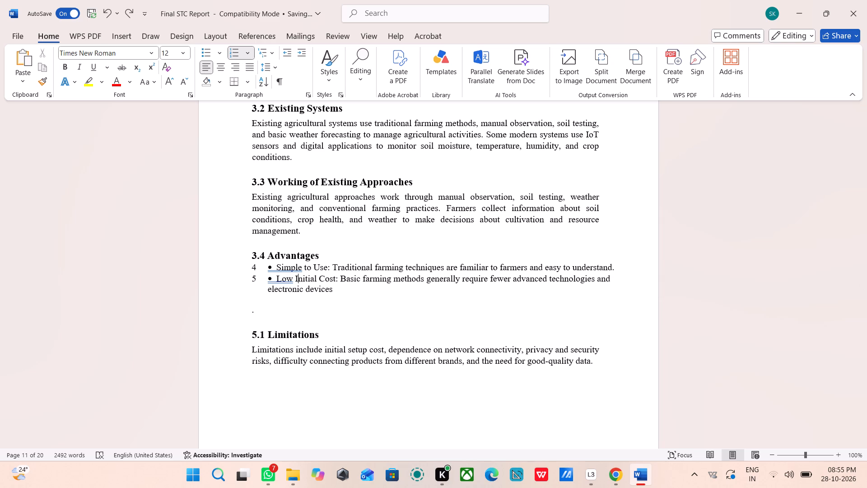
{"action": "key", "text": "Left"}
{"action": "key", "text": "Left"}
{"action": "key", "text": "Left"}
{"action": "key", "text": "Left"}
{"action": "key", "text": "Left"}
{"action": "key", "text": "Left"}
{"action": "key", "text": "Left"}
{"action": "key", "text": "Left"}
{"action": "key", "text": "Left"}
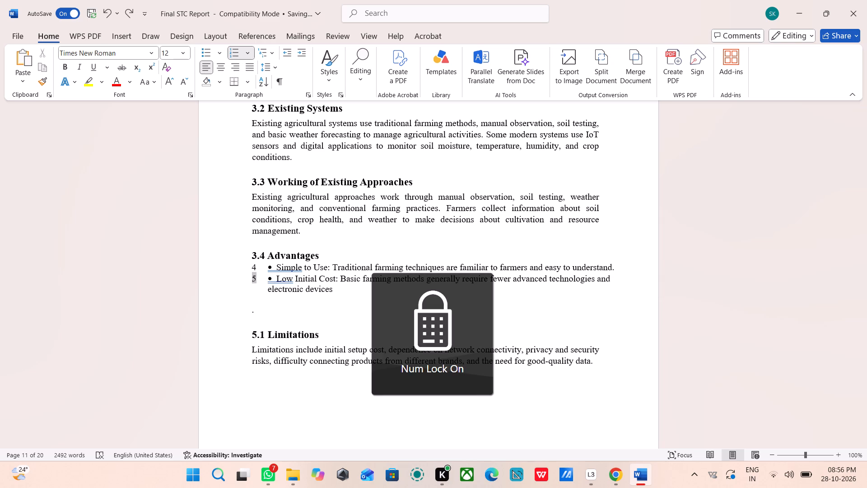
{"action": "key", "text": "Delete"}
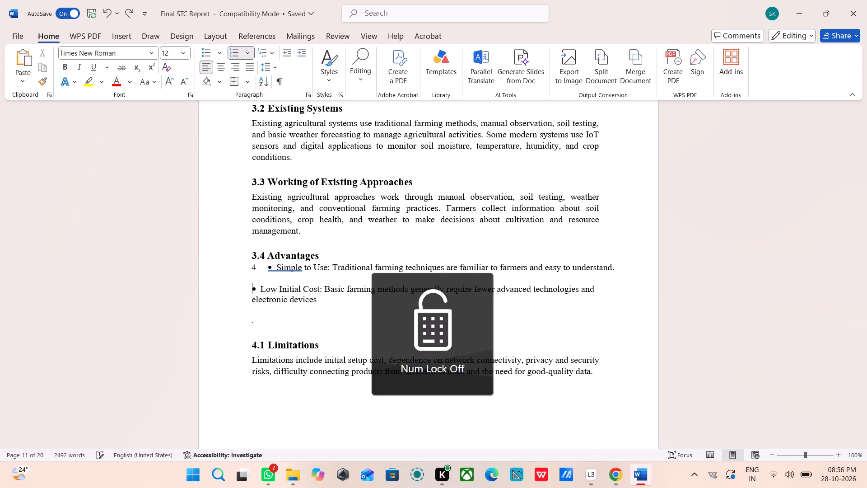
{"action": "key", "text": "Delete"}
Remove the bullet and list number from the Simple to Use item and indent its text with five spaces.
{"action": "key", "text": "Up"}
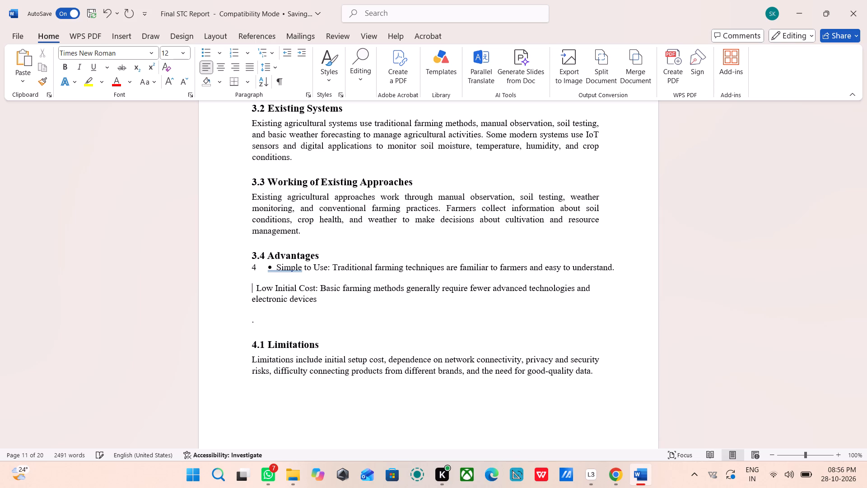
{"action": "key", "text": "Up"}
{"action": "key", "text": "Down"}
{"action": "key", "text": "Right"}
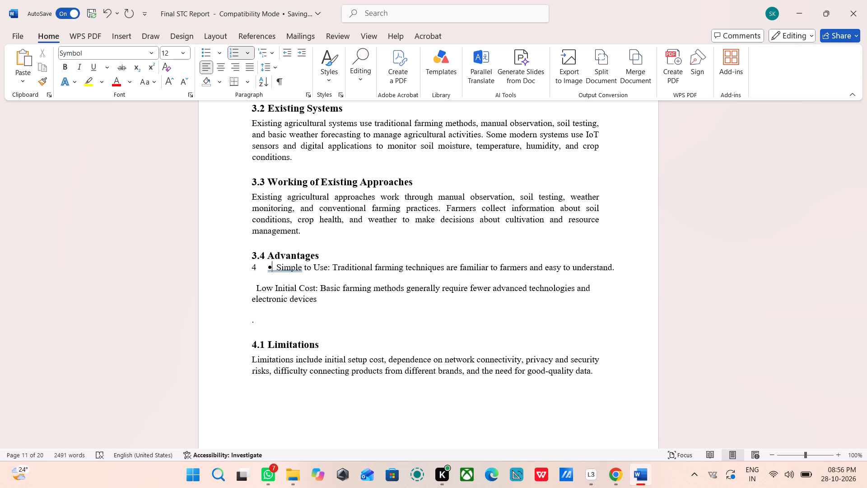
{"action": "key", "text": "BackSpace"}
{"action": "key", "text": "BackSpace"}
{"action": "key", "text": "BackSpace"}
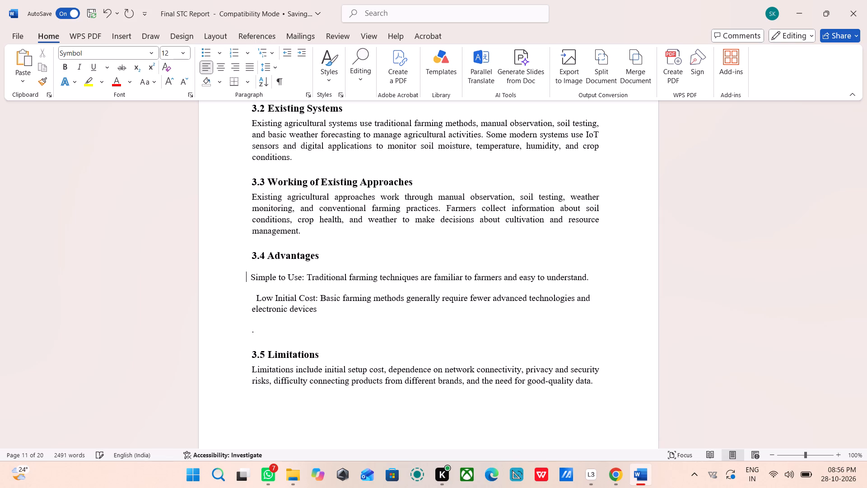
{"action": "key", "text": "space"}
{"action": "key", "text": "space"}
{"action": "key", "text": "space"}
{"action": "key", "text": "space"}
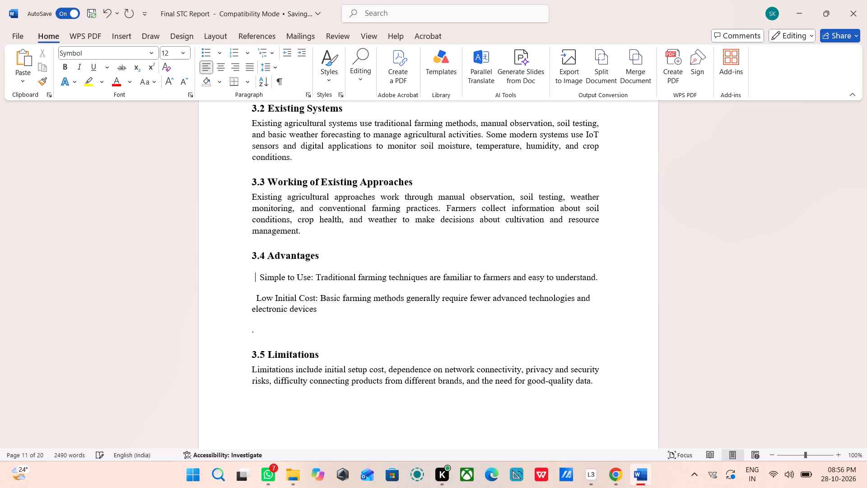
{"action": "key", "text": "space"}
Clear the spacing before Low Initial Cost, restart it as its own paragraph and indent it with seven spaces to align with the item above.
{"action": "key", "text": "Down"}
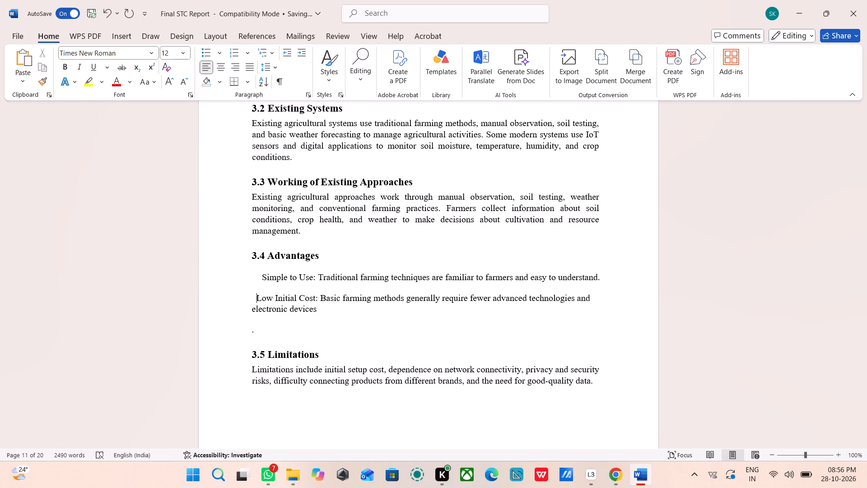
{"action": "key", "text": "BackSpace"}
{"action": "key", "text": "BackSpace"}
{"action": "key", "text": "BackSpace"}
{"action": "key", "text": "BackSpace"}
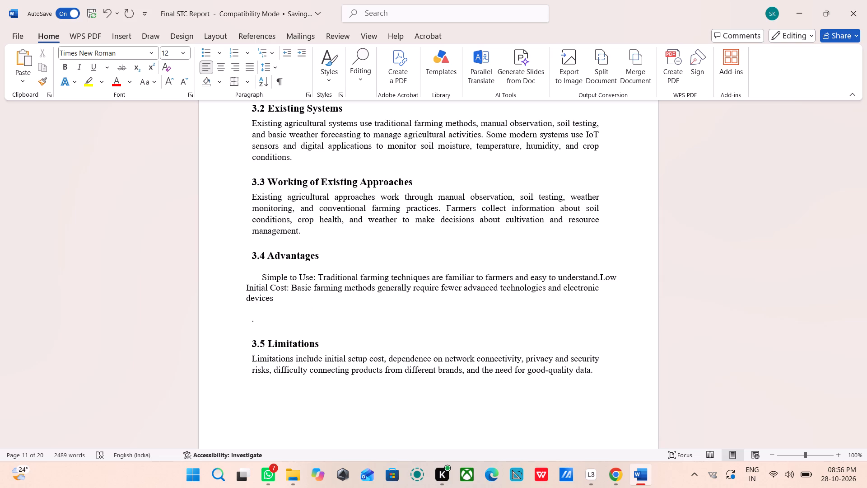
{"action": "key", "text": "Return"}
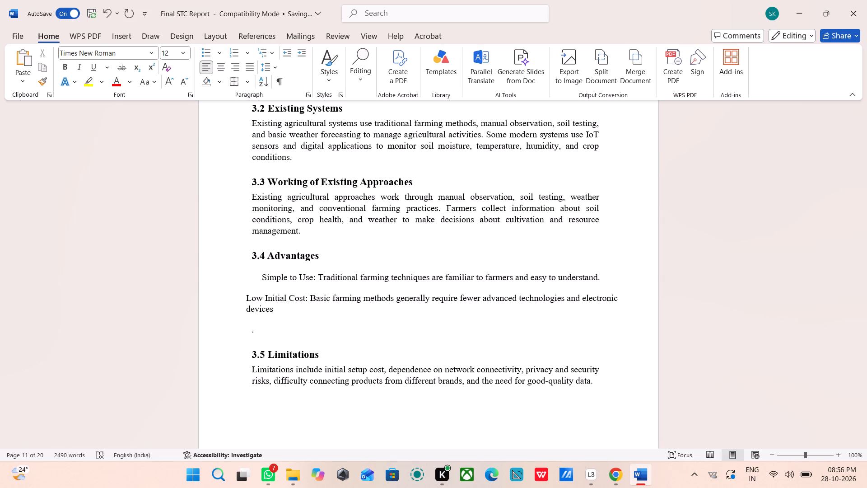
{"action": "key", "text": "space"}
{"action": "key", "text": "space"}
{"action": "key", "text": "space"}
{"action": "key", "text": "space"}
{"action": "key", "text": "space"}
{"action": "key", "text": "space"}
{"action": "key", "text": "space"}
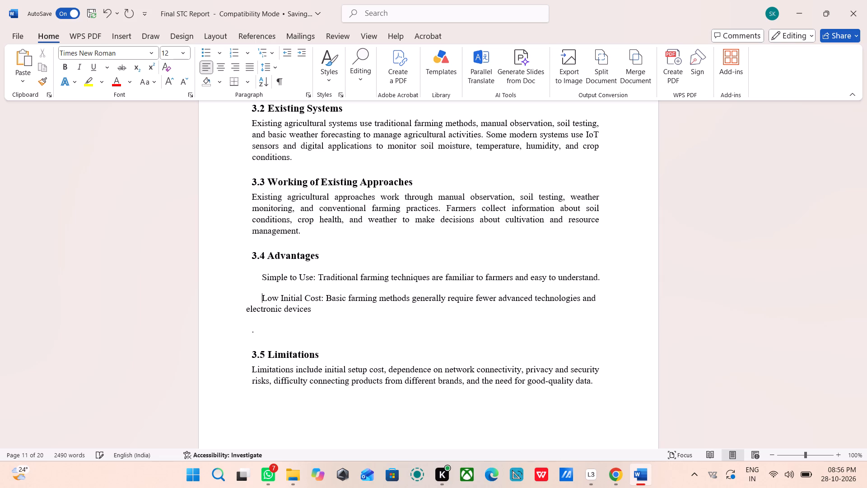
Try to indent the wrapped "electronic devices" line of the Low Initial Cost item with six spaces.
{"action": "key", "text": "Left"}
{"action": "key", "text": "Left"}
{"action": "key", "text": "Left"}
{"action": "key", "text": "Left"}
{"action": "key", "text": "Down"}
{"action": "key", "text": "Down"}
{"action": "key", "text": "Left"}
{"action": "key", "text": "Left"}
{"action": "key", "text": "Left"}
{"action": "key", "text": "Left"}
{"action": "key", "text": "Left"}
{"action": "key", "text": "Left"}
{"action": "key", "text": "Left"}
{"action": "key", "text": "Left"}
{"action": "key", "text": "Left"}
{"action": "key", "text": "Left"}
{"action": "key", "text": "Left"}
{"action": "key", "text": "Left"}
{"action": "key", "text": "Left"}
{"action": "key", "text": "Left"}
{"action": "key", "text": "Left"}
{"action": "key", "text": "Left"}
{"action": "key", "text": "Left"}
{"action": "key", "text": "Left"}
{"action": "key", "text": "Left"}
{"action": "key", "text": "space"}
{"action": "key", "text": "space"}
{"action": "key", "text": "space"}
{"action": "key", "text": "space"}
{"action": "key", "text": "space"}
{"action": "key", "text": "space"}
Delete "and electronic devices" from the Low Initial Cost item and end the sentence with a period after "technologies".
{"action": "key", "text": "Right"}
{"action": "key", "text": "Right"}
{"action": "key", "text": "Right"}
{"action": "key", "text": "Right"}
{"action": "key", "text": "Right"}
{"action": "key", "text": "Right"}
{"action": "key", "text": "Right"}
{"action": "key", "text": "Right"}
{"action": "key", "text": "Right"}
{"action": "key", "text": "Right"}
{"action": "key", "text": "Right"}
{"action": "key", "text": "Right"}
{"action": "key", "text": "Right"}
{"action": "key", "text": "Right"}
{"action": "key", "text": "Right"}
{"action": "key", "text": "Right"}
{"action": "key", "text": "Right"}
{"action": "key", "text": "Right"}
{"action": "key", "text": "BackSpace"}
{"action": "key", "text": "BackSpace"}
{"action": "key", "text": "BackSpace"}
{"action": "key", "text": "BackSpace"}
{"action": "key", "text": "BackSpace"}
{"action": "key", "text": "BackSpace"}
{"action": "key", "text": "BackSpace"}
{"action": "key", "text": "BackSpace"}
{"action": "key", "text": "BackSpace"}
{"action": "key", "text": "BackSpace"}
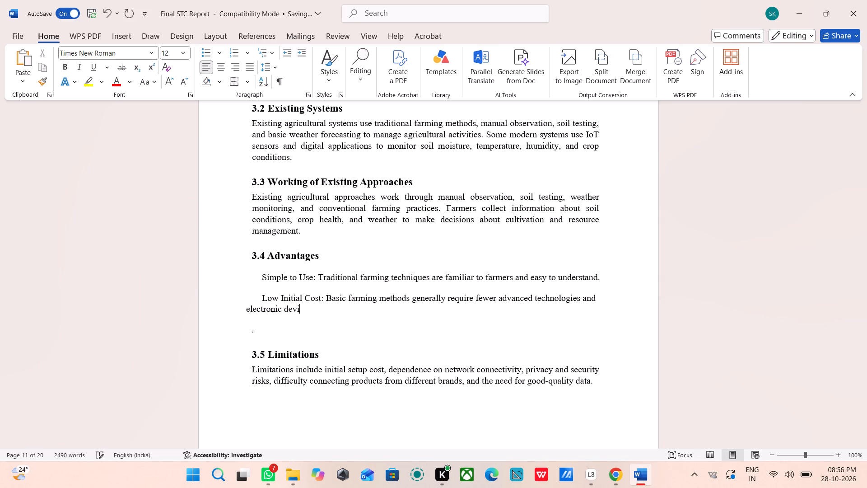
{"action": "key", "text": "BackSpace"}
{"action": "key", "text": "BackSpace"}
{"action": "key", "text": "BackSpace"}
{"action": "key", "text": "BackSpace"}
{"action": "key", "text": "BackSpace"}
{"action": "key", "text": "BackSpace"}
{"action": "key", "text": "BackSpace"}
{"action": "key", "text": "BackSpace"}
{"action": "key", "text": "BackSpace"}
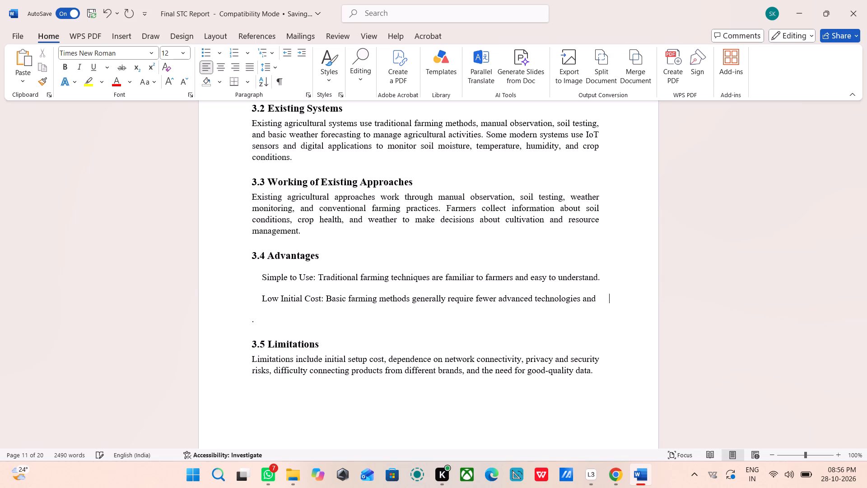
{"action": "key", "text": "BackSpace"}
{"action": "key", "text": "BackSpace"}
{"action": "key", "text": "BackSpace"}
{"action": "key", "text": "BackSpace"}
{"action": "key", "text": "BackSpace"}
{"action": "key", "text": "BackSpace"}
{"action": "key", "text": "BackSpace"}
{"action": "key", "text": "BackSpace"}
{"action": "key", "text": "BackSpace"}
{"action": "key", "text": "BackSpace"}
{"action": "key", "text": "period"}
Delete the stray period and extra blank line between the Low Initial Cost item and the 3.5 Limitations heading.
{"action": "left_click", "coordinate": [257, 332]}
{"action": "key", "text": "BackSpace"}
{"action": "key", "text": "BackSpace"}
{"action": "key", "text": "BackSpace"}
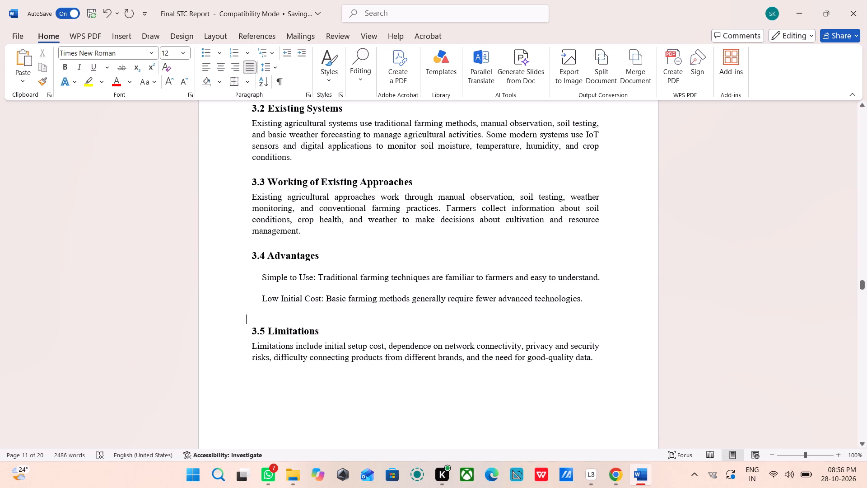
{"action": "left_click_drag", "start_coordinate": [265, 330], "coordinate": [399, 360]}
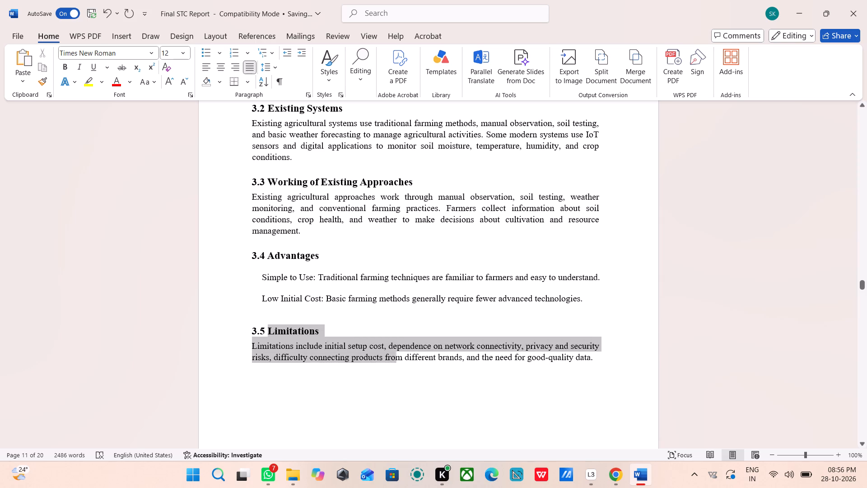
{"action": "left_click_drag", "start_coordinate": [399, 360], "coordinate": [413, 359]}
{"action": "left_click", "coordinate": [299, 322]}
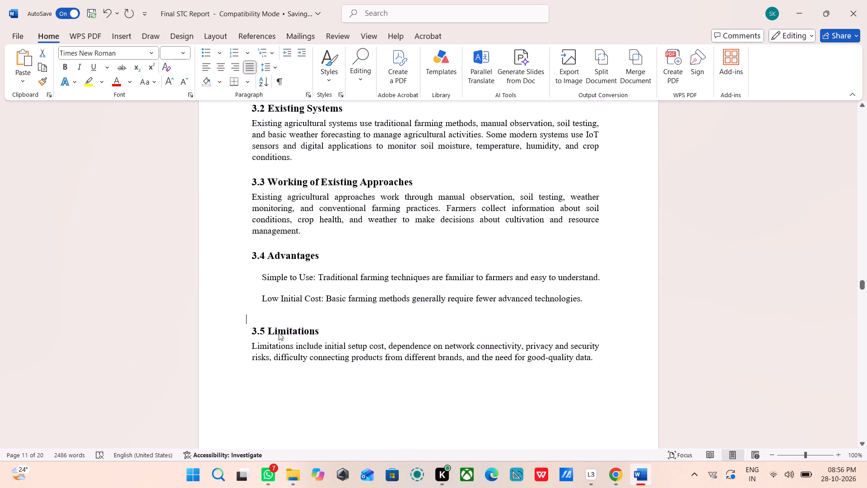
{"action": "left_click_drag", "start_coordinate": [270, 331], "coordinate": [563, 371]}
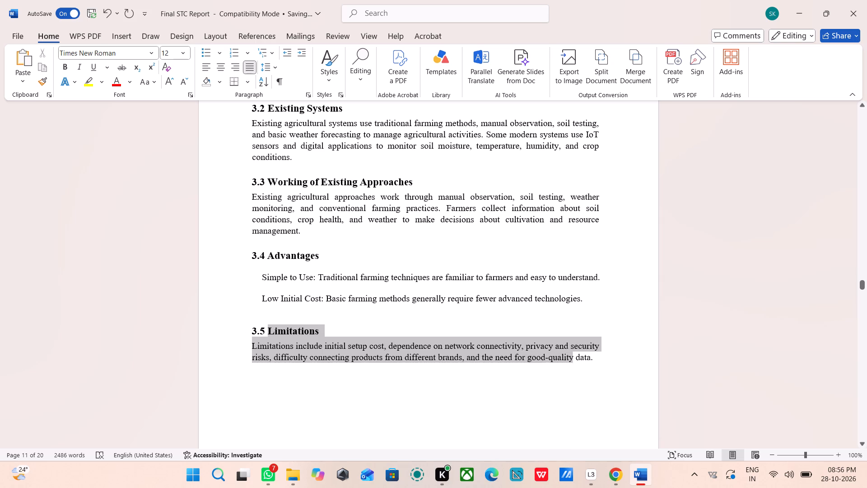